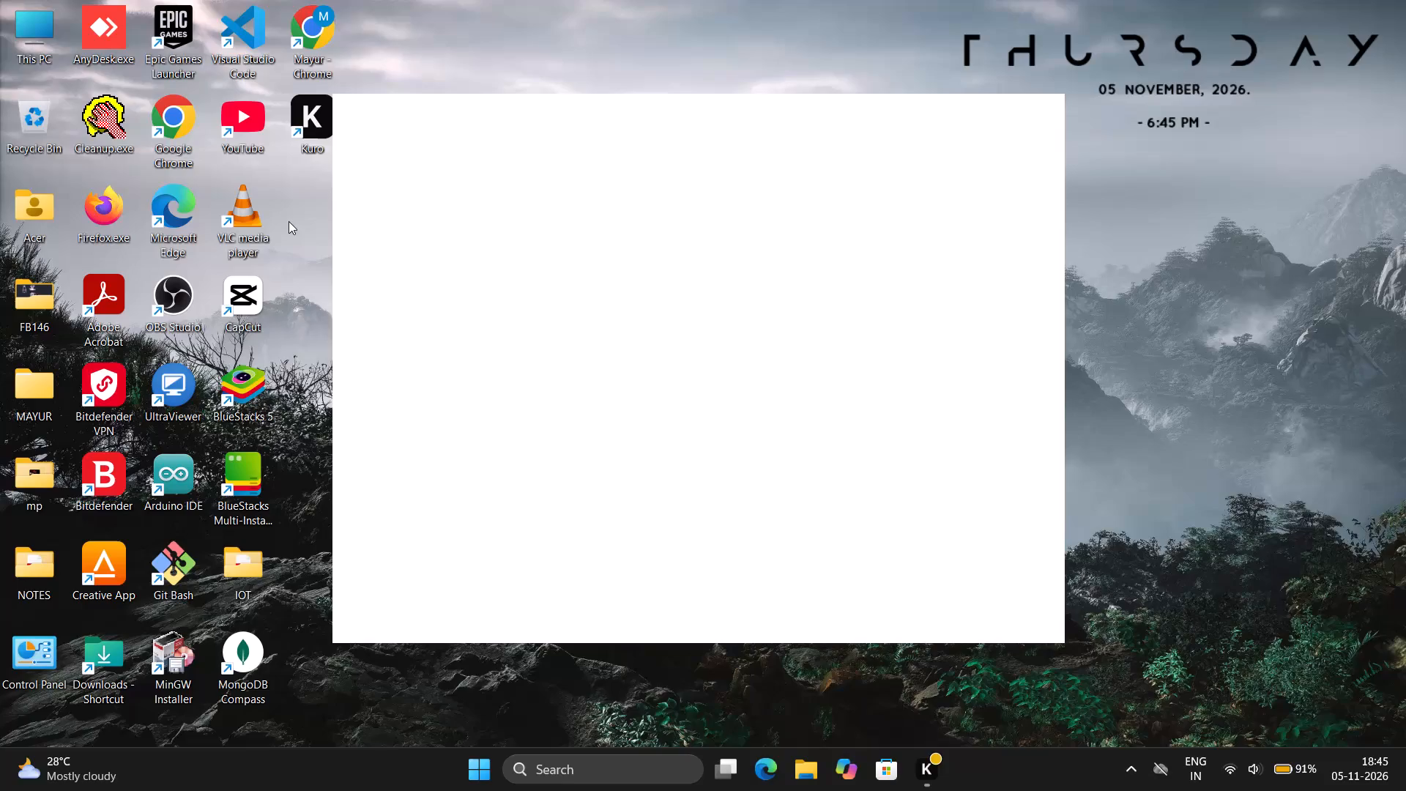
# Open Google Chrome, search Google for "canva" and go to the Canva account login page from the results.
pyautogui.click(288, 220)
pyautogui.doubleClick(308, 30)
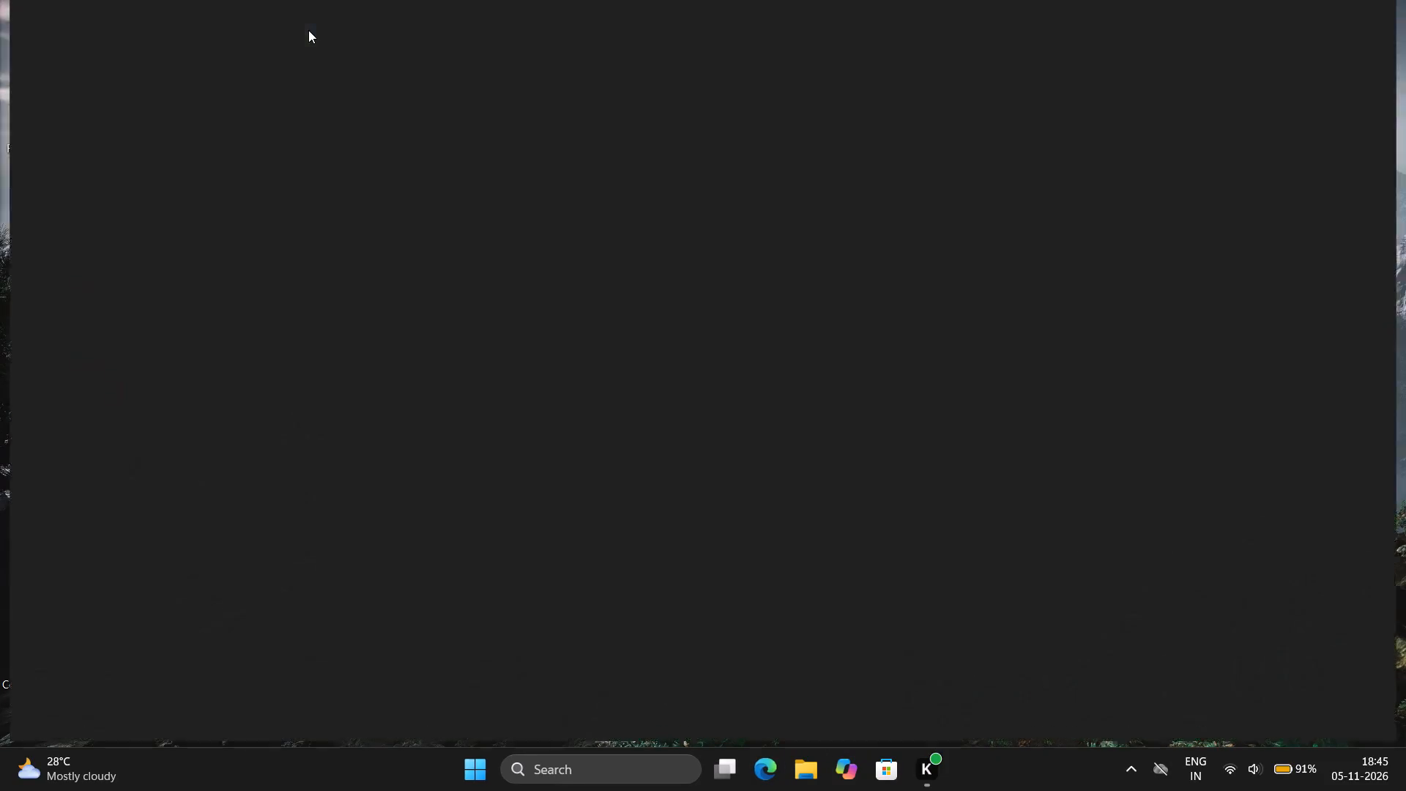
pyautogui.click(507, 383)
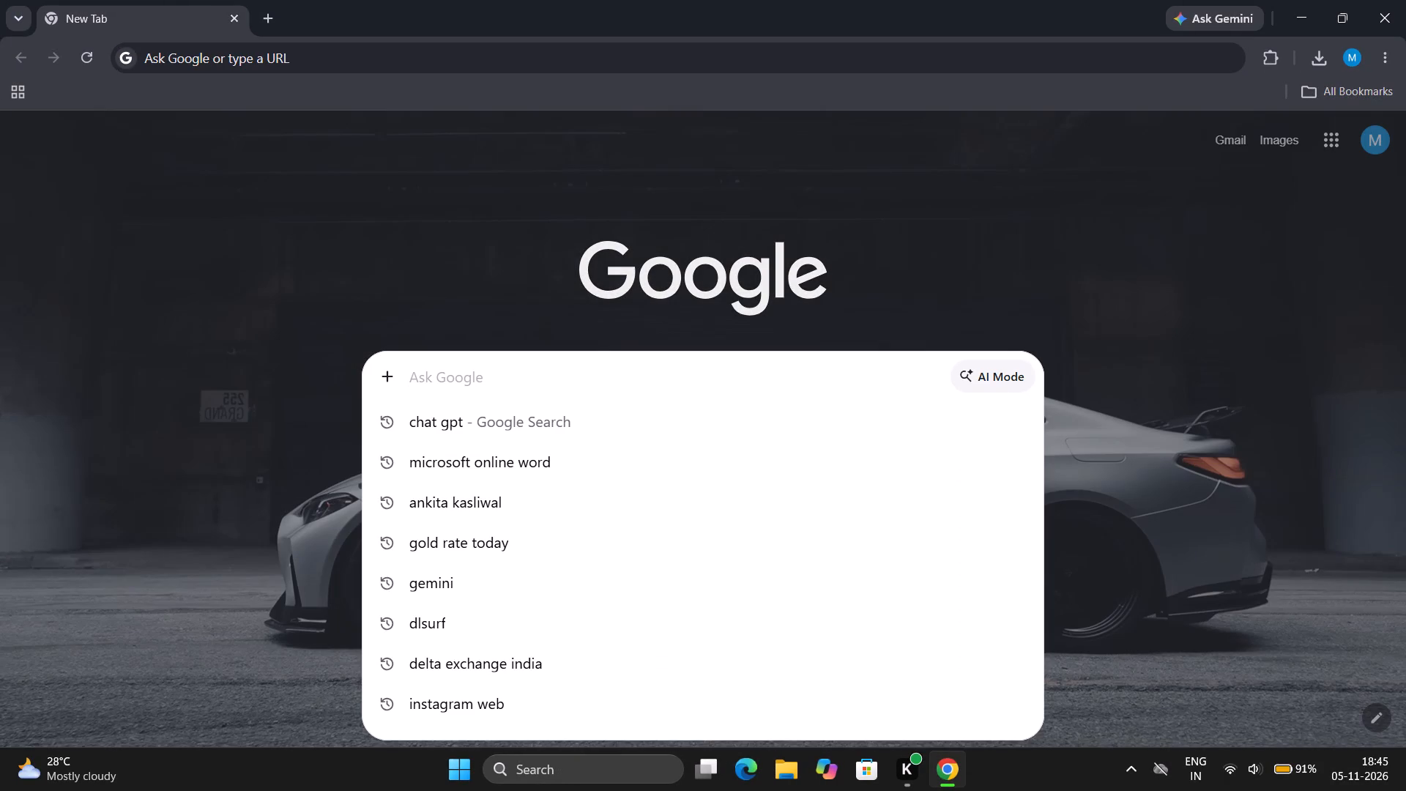
pyautogui.write('can')
pyautogui.write('va')
pyautogui.press('Return')
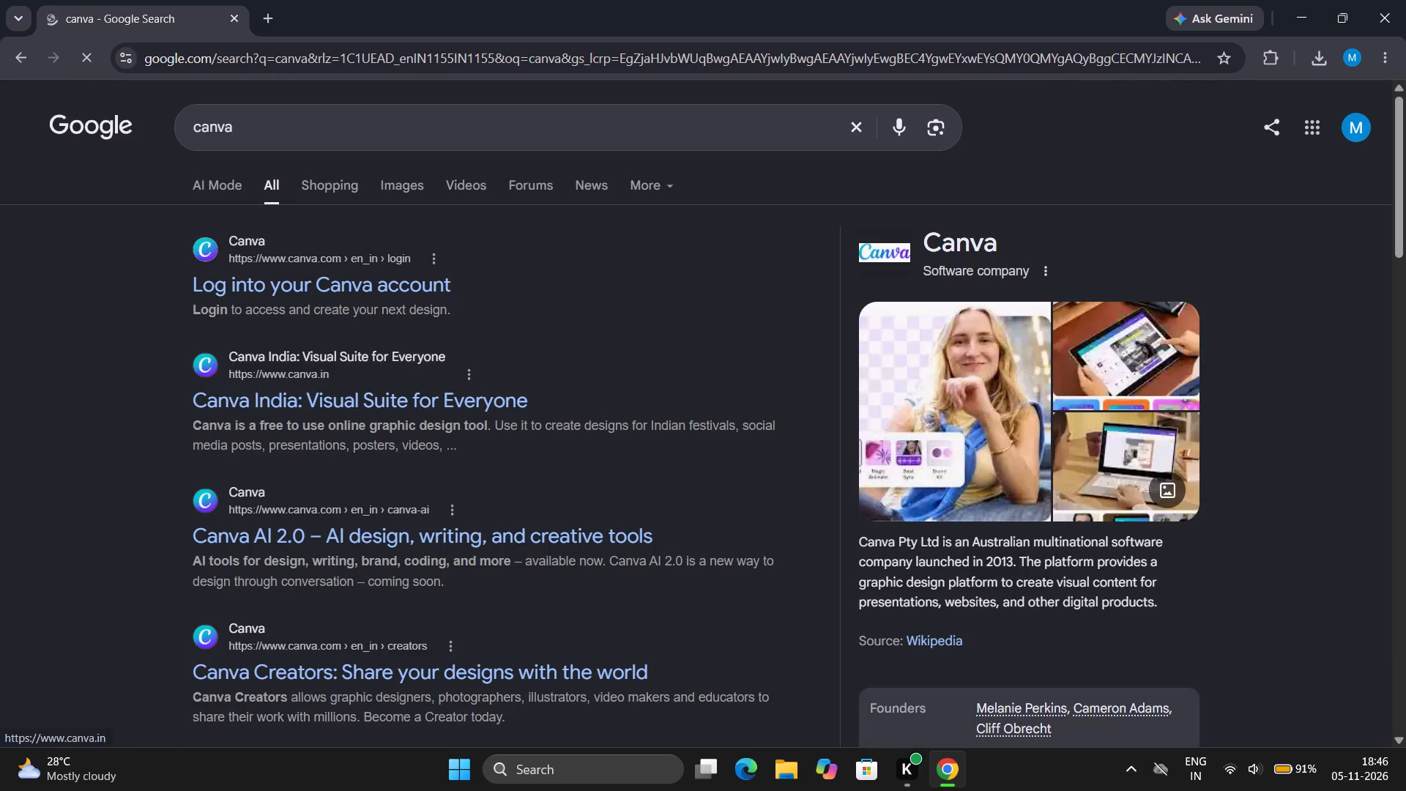
pyautogui.click(383, 289)
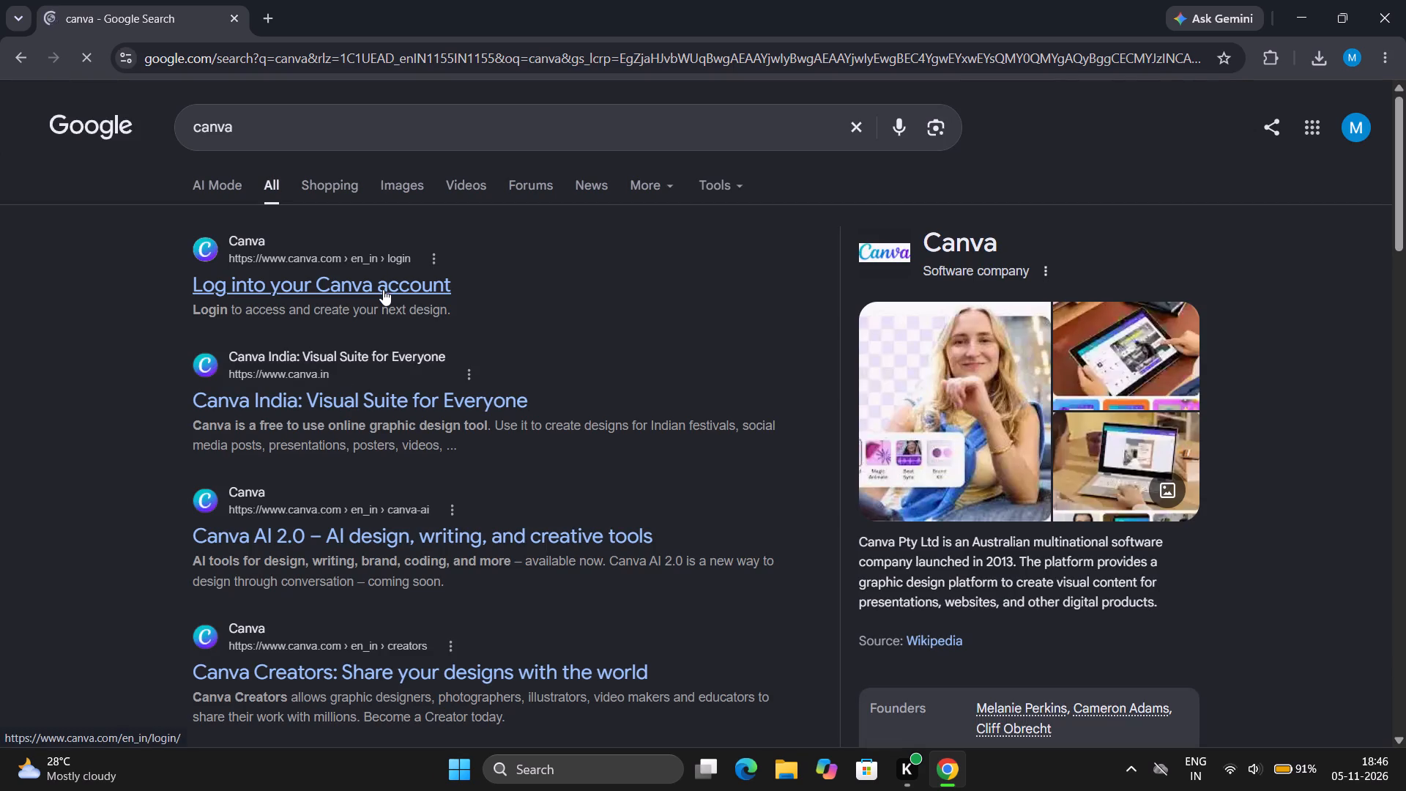
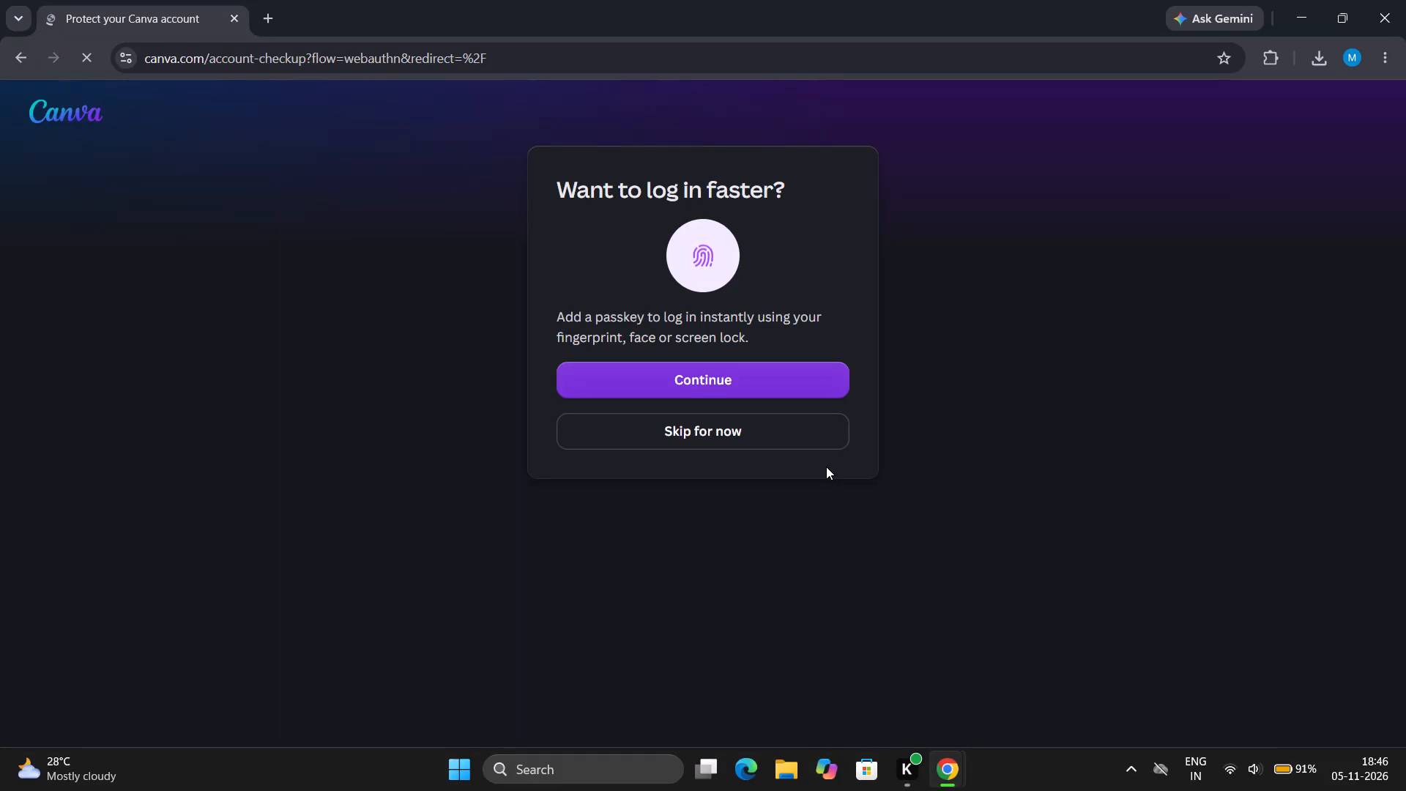
# Skip the passkey setup offer and dismiss the pop-up covering the Canva home page.
pyautogui.click(838, 435)
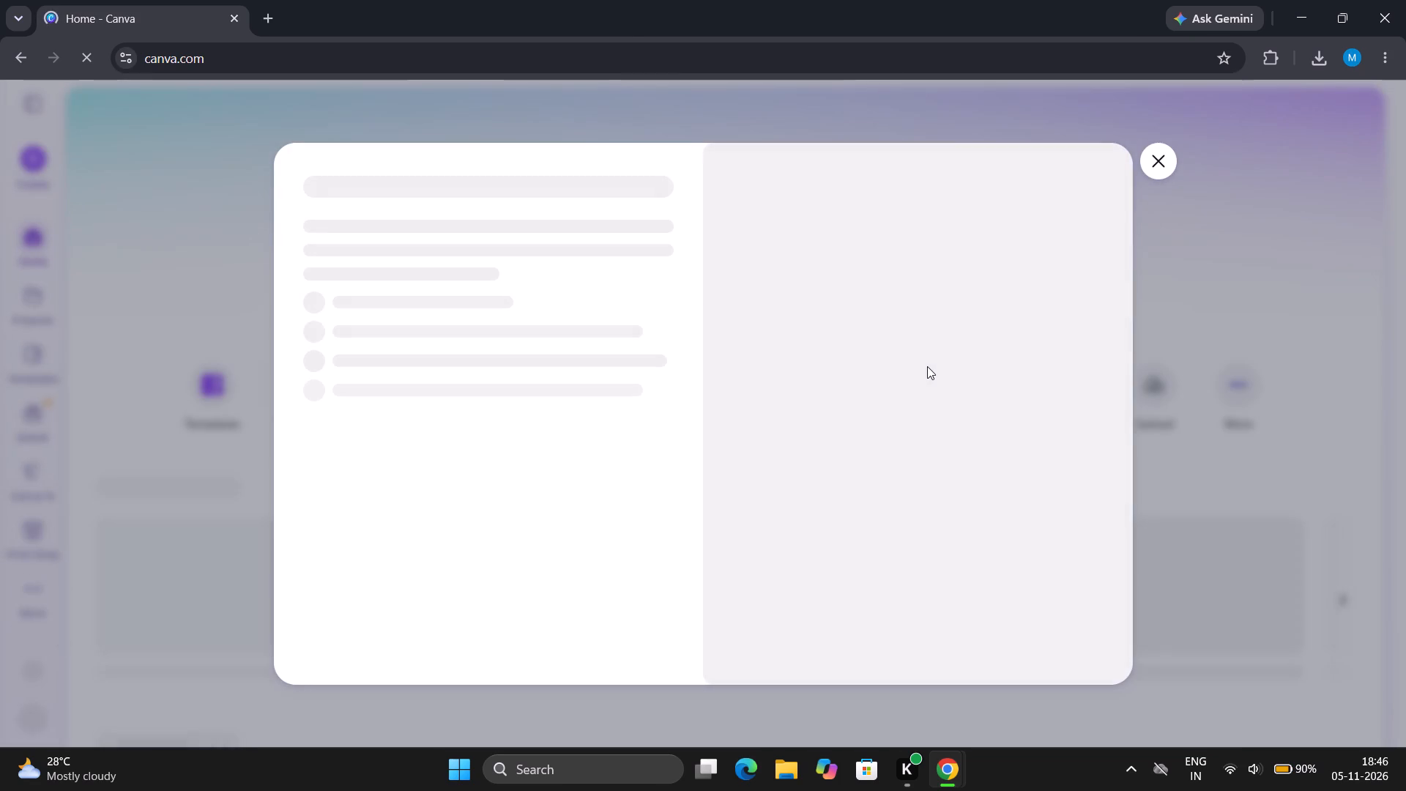
pyautogui.click(1156, 160)
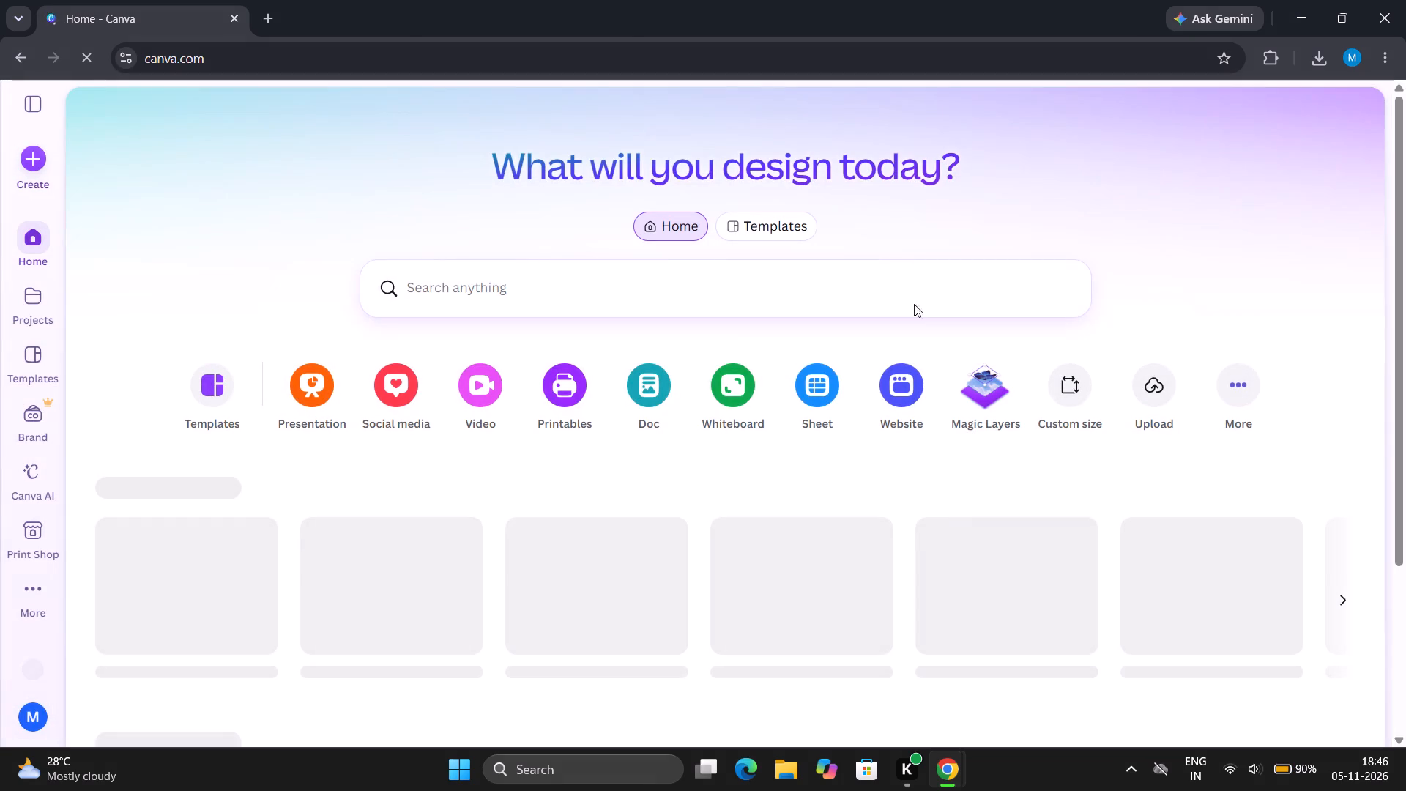
# Look through the recent designs and suggested templates on the Canva home page.
pyautogui.scroll(-3, 808, 458)
pyautogui.scroll(2, 808, 458)
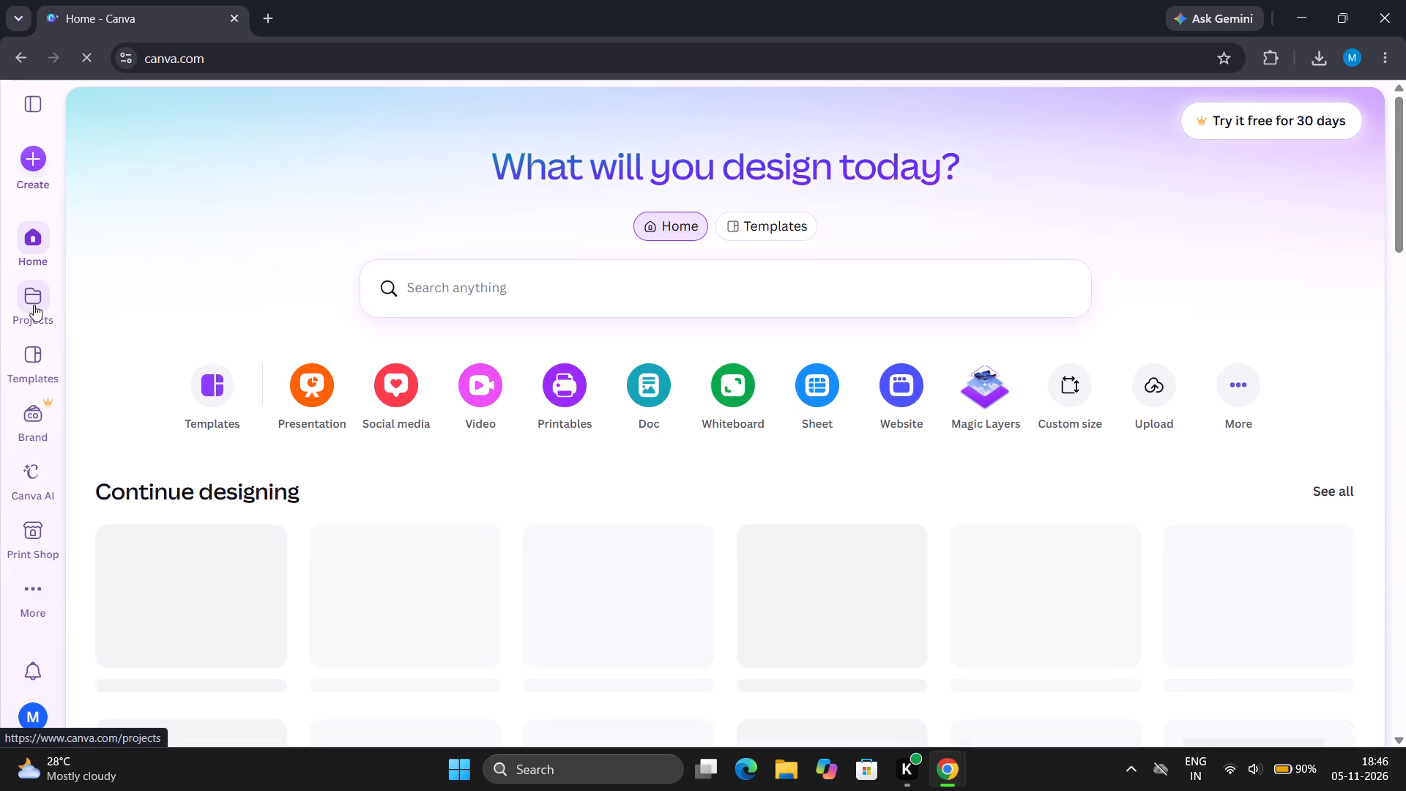
pyautogui.scroll(-3, 253, 420)
pyautogui.scroll(2, 253, 420)
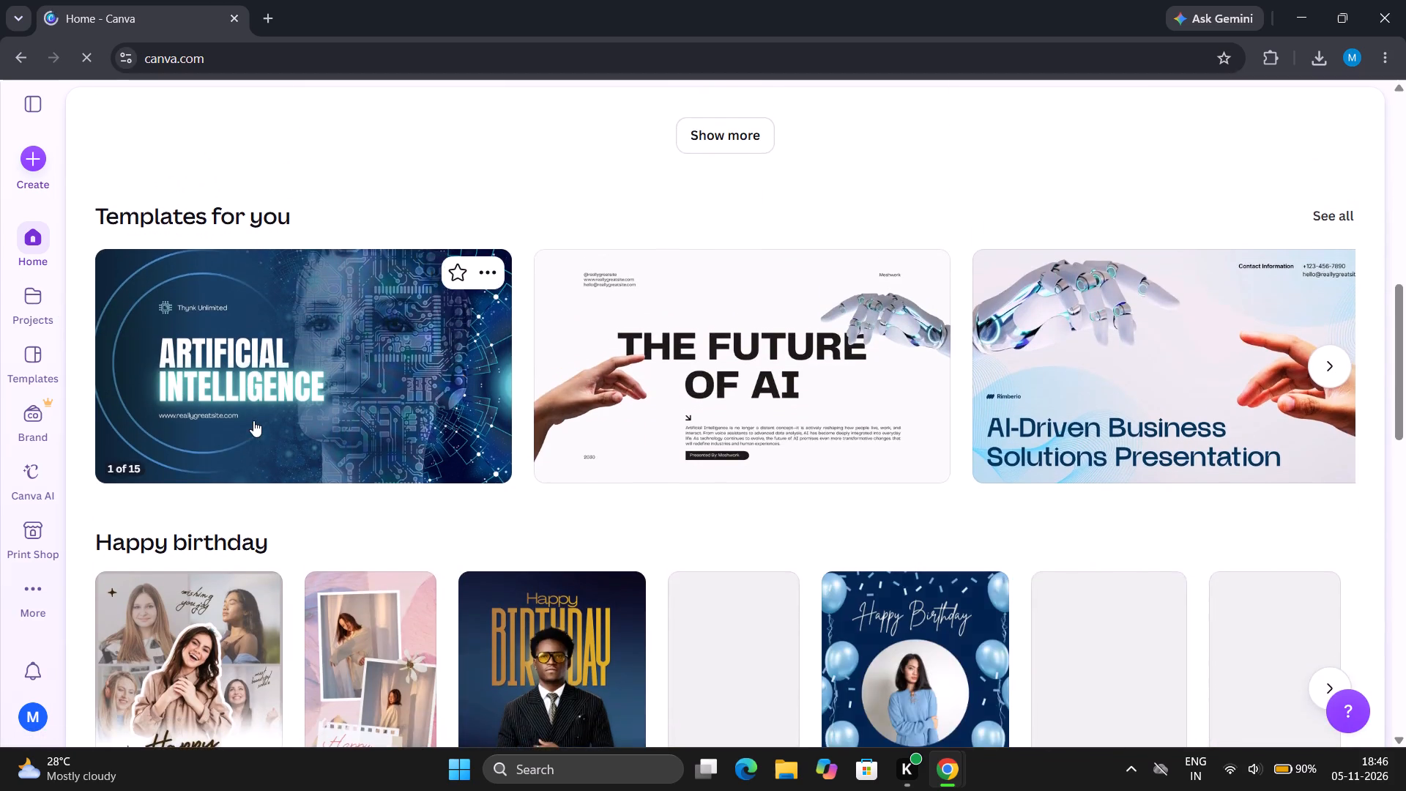
pyautogui.scroll(2, 253, 420)
pyautogui.scroll(-1, 253, 420)
pyautogui.scroll(1, 253, 420)
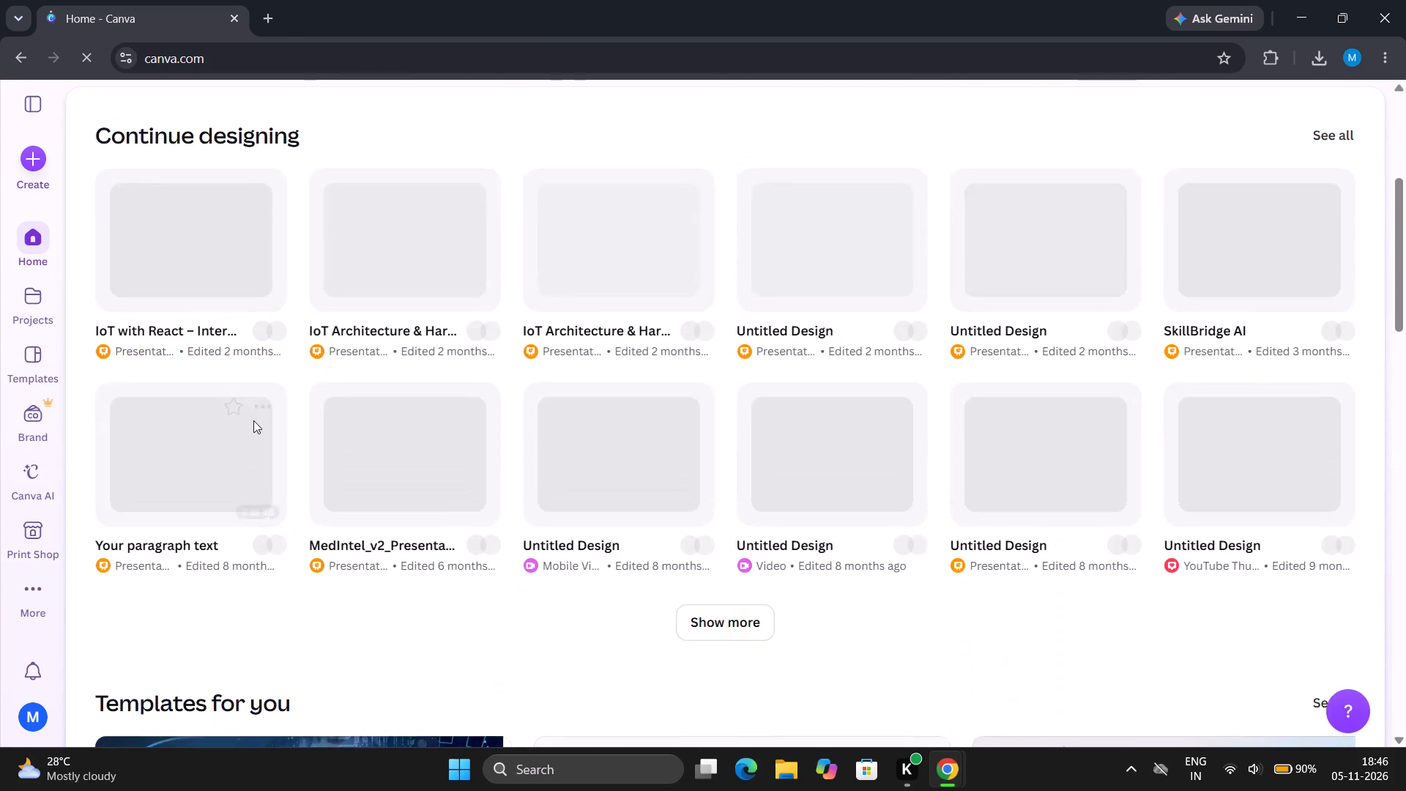
# Start creating a new design from the Canva home page.
pyautogui.scroll(2, 253, 420)
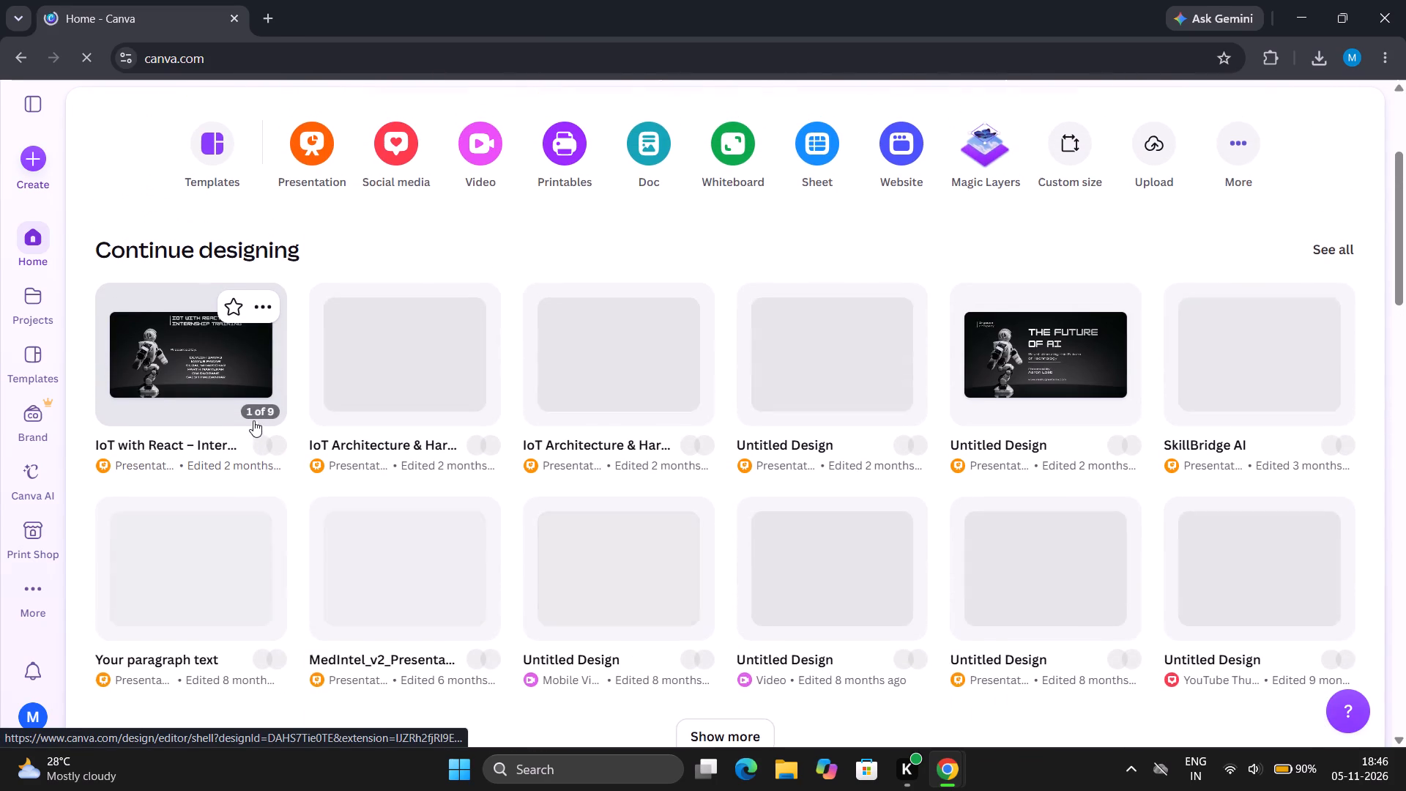
pyautogui.scroll(1, 253, 420)
pyautogui.scroll(-1, 461, 577)
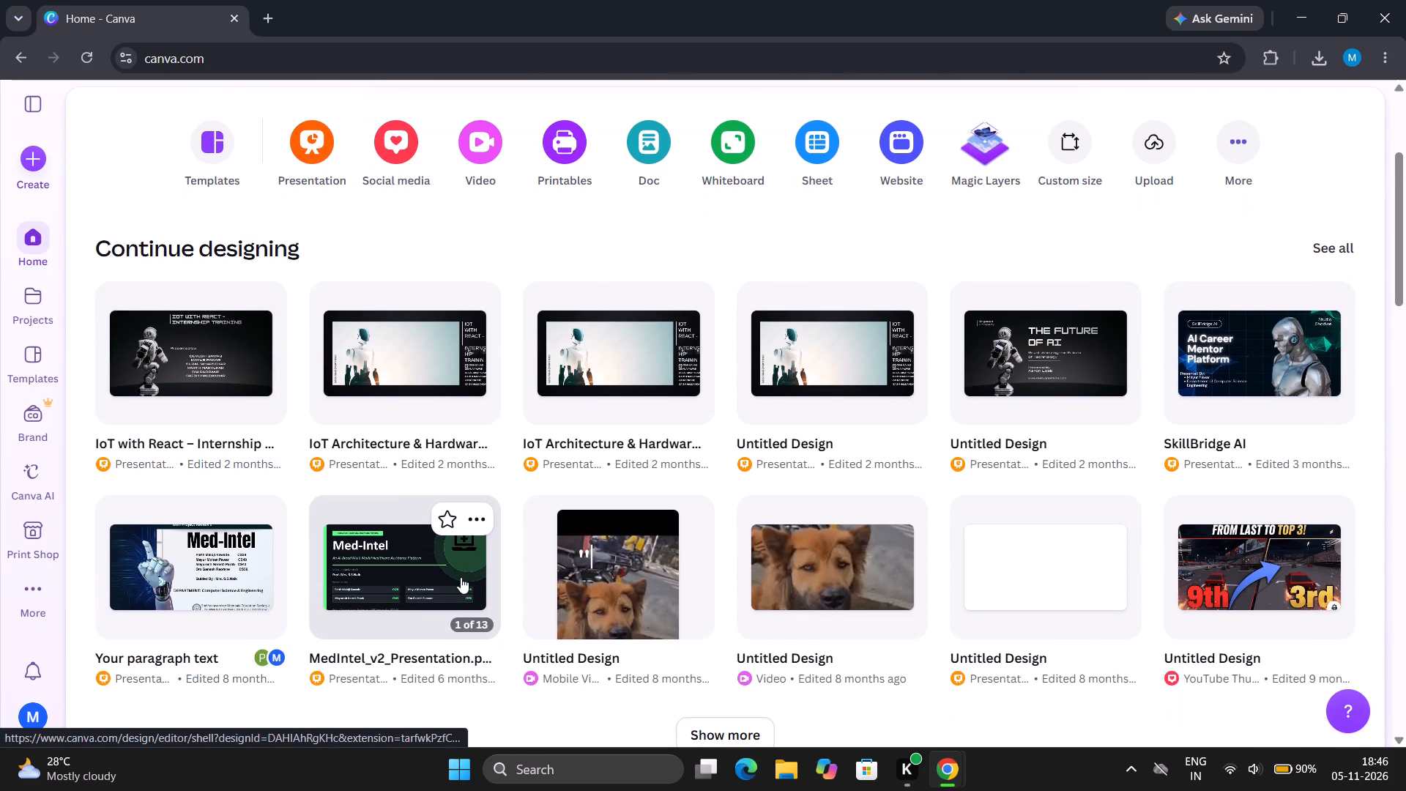
pyautogui.scroll(-1, 461, 577)
pyautogui.scroll(1, 461, 577)
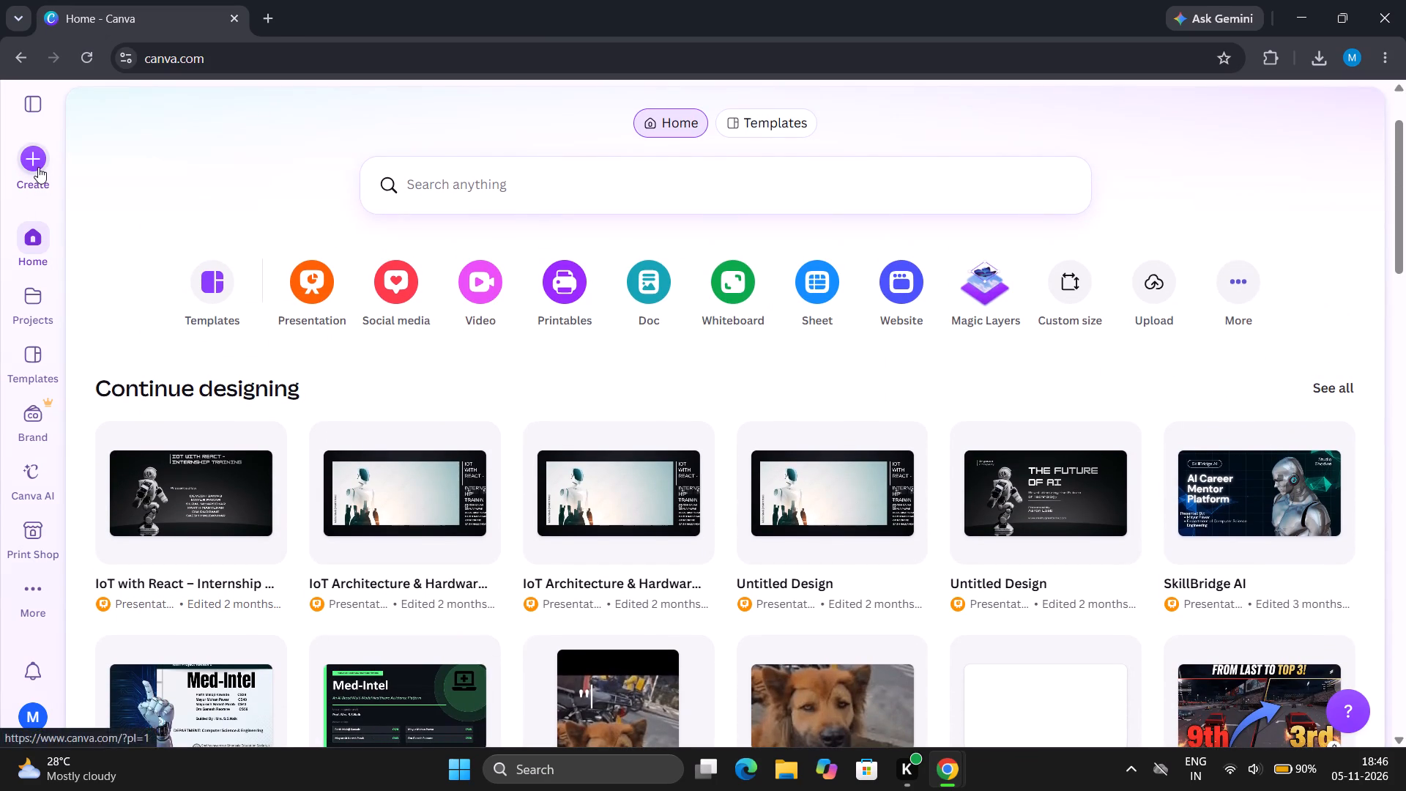
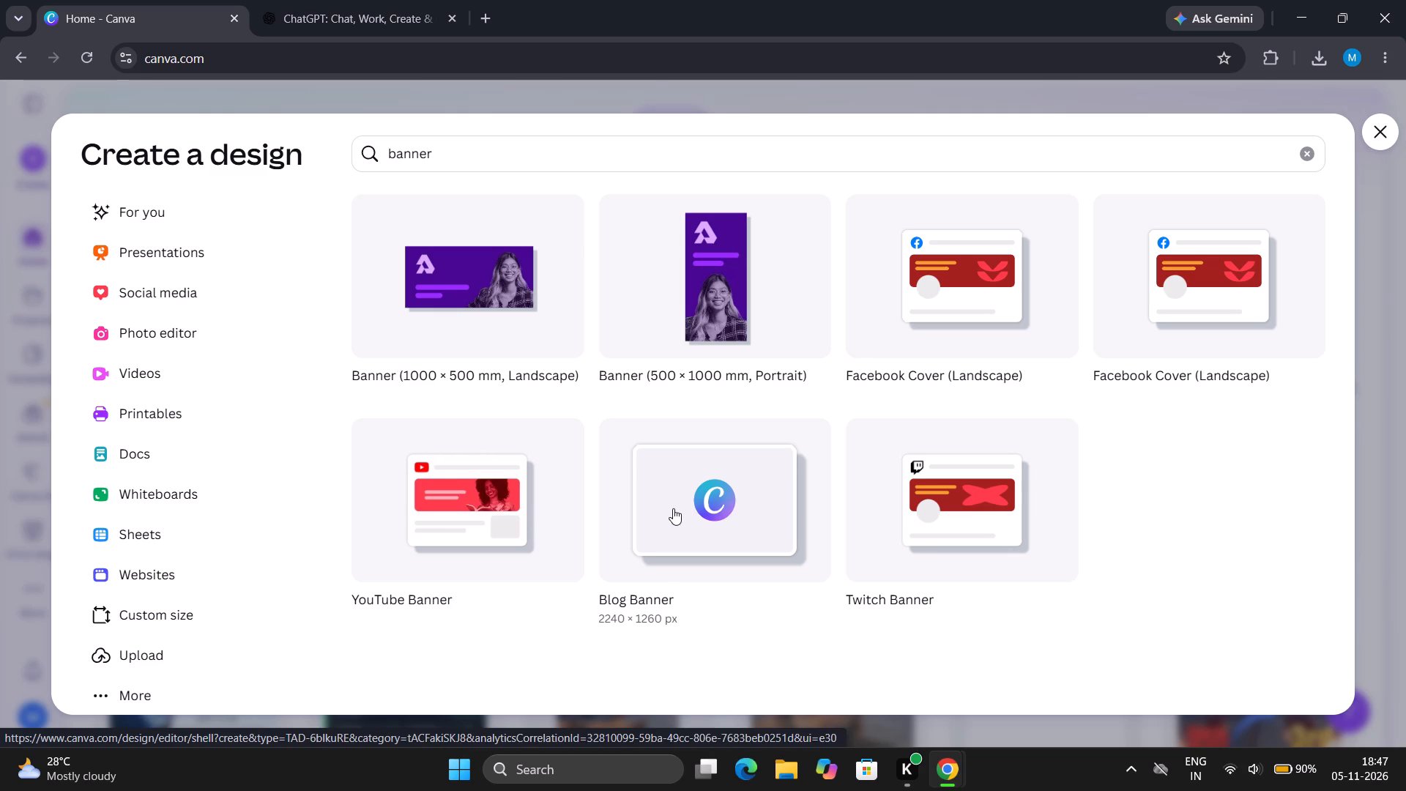
# Replace the search text in the Create a design window with "banner" to find banner design types.
pyautogui.moveTo(455, 154); pyautogui.dragTo(387, 152)
pyautogui.click(387, 152)
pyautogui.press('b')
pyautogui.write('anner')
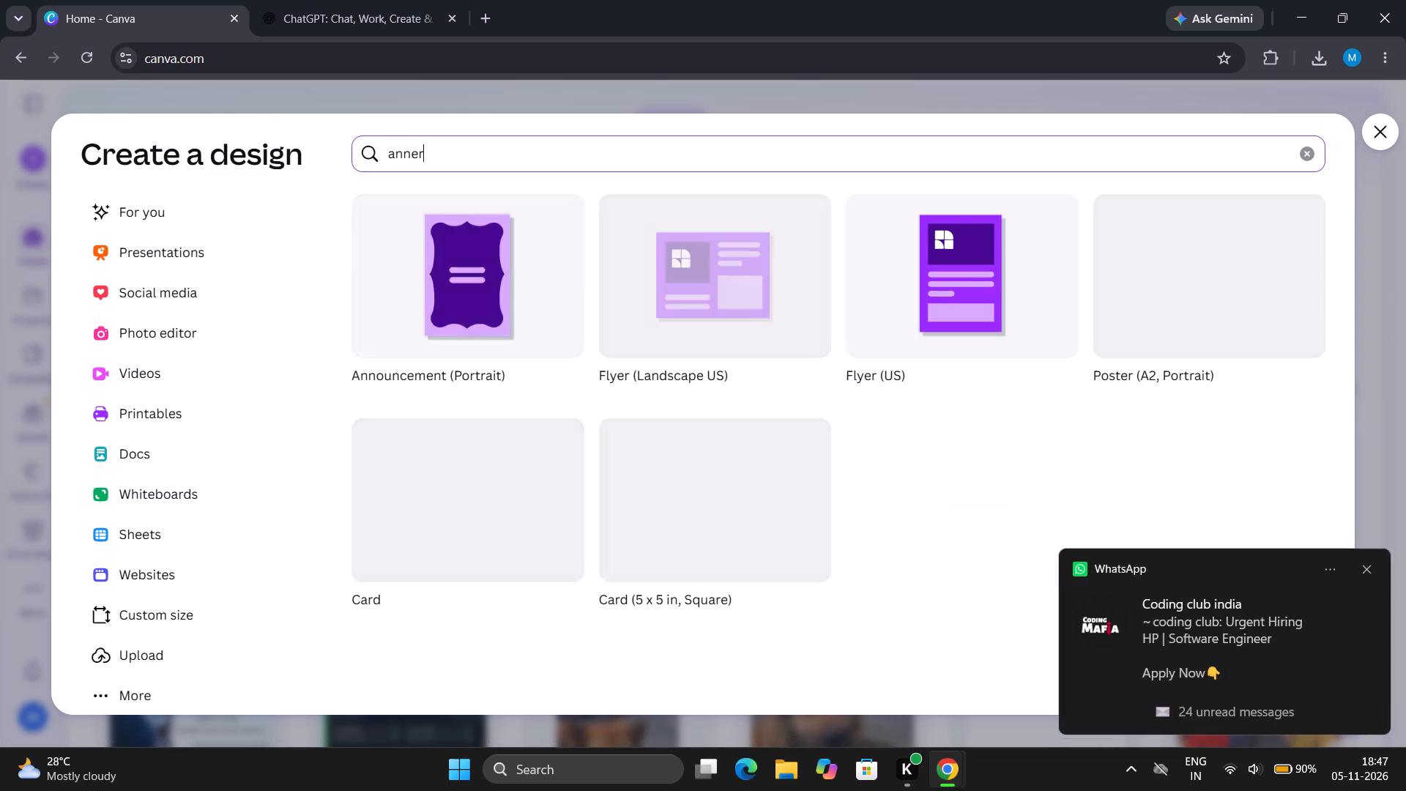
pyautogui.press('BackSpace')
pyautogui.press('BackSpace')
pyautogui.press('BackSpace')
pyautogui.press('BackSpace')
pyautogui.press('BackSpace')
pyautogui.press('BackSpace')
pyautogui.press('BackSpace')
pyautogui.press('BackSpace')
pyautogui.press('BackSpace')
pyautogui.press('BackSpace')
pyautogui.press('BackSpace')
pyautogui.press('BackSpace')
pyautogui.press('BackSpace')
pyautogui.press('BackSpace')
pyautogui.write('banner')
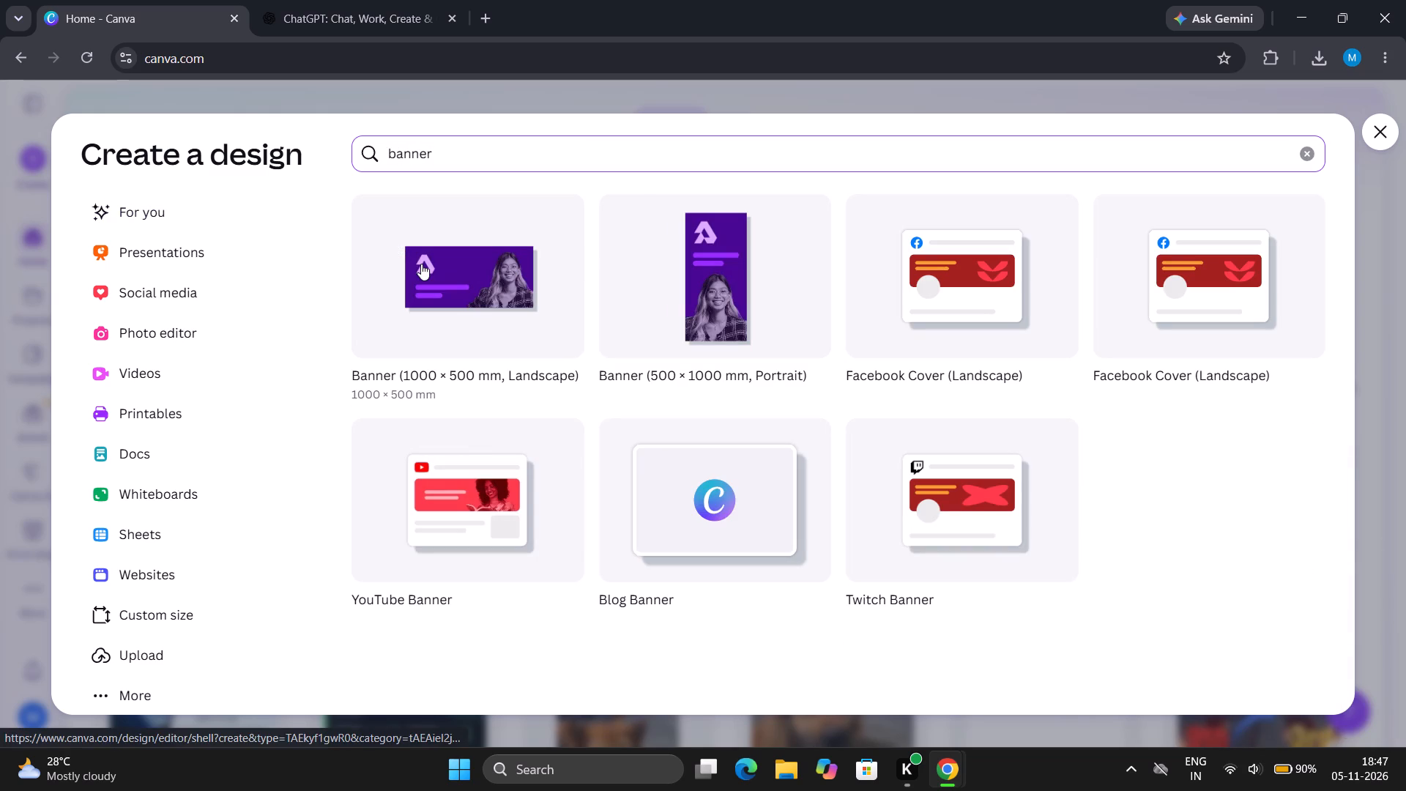
# Create a new blank design in the Banner (1000 × 500 mm, Landscape) format.
pyautogui.click(502, 292)
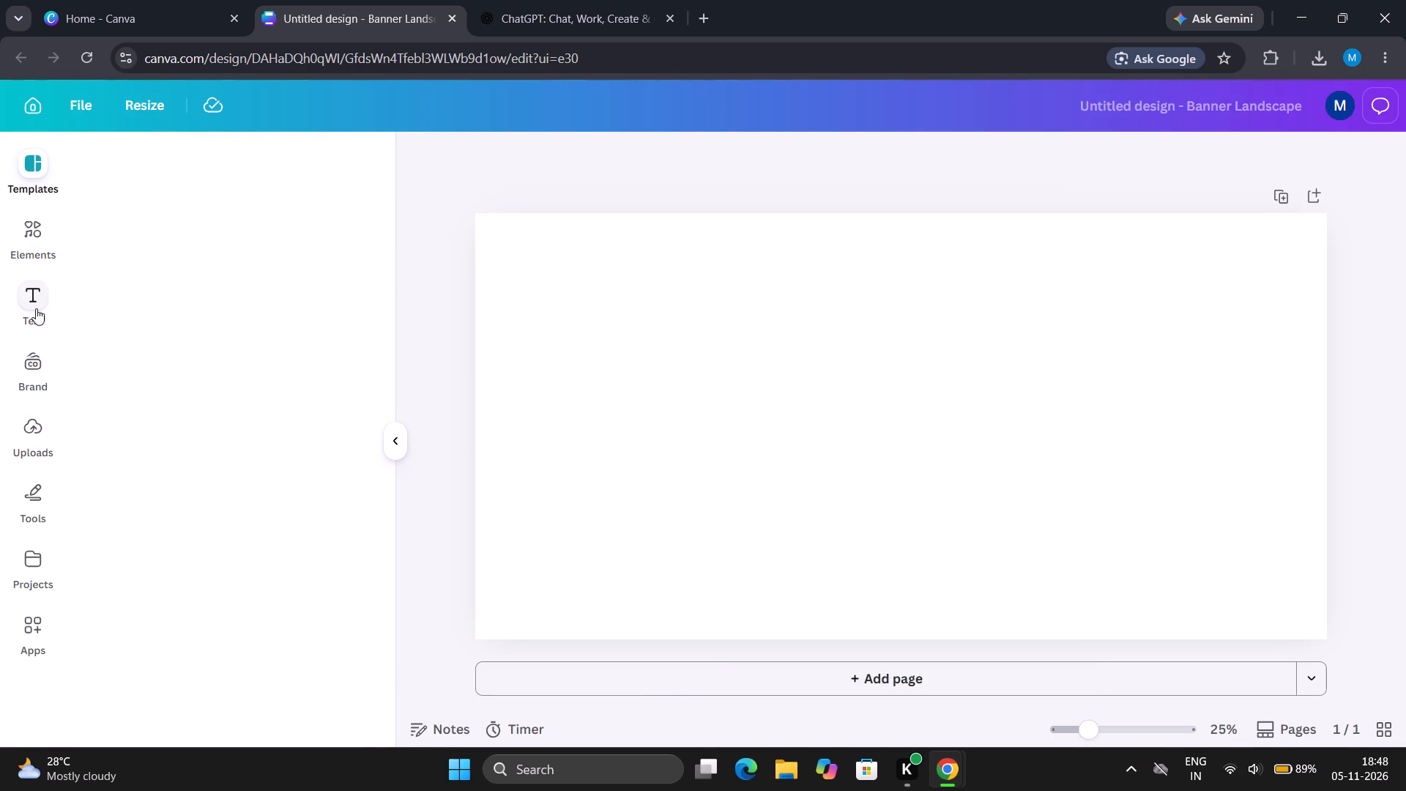
# Look through the element categories and the collections of 3D elements for something suitable for the banner.
pyautogui.click(34, 235)
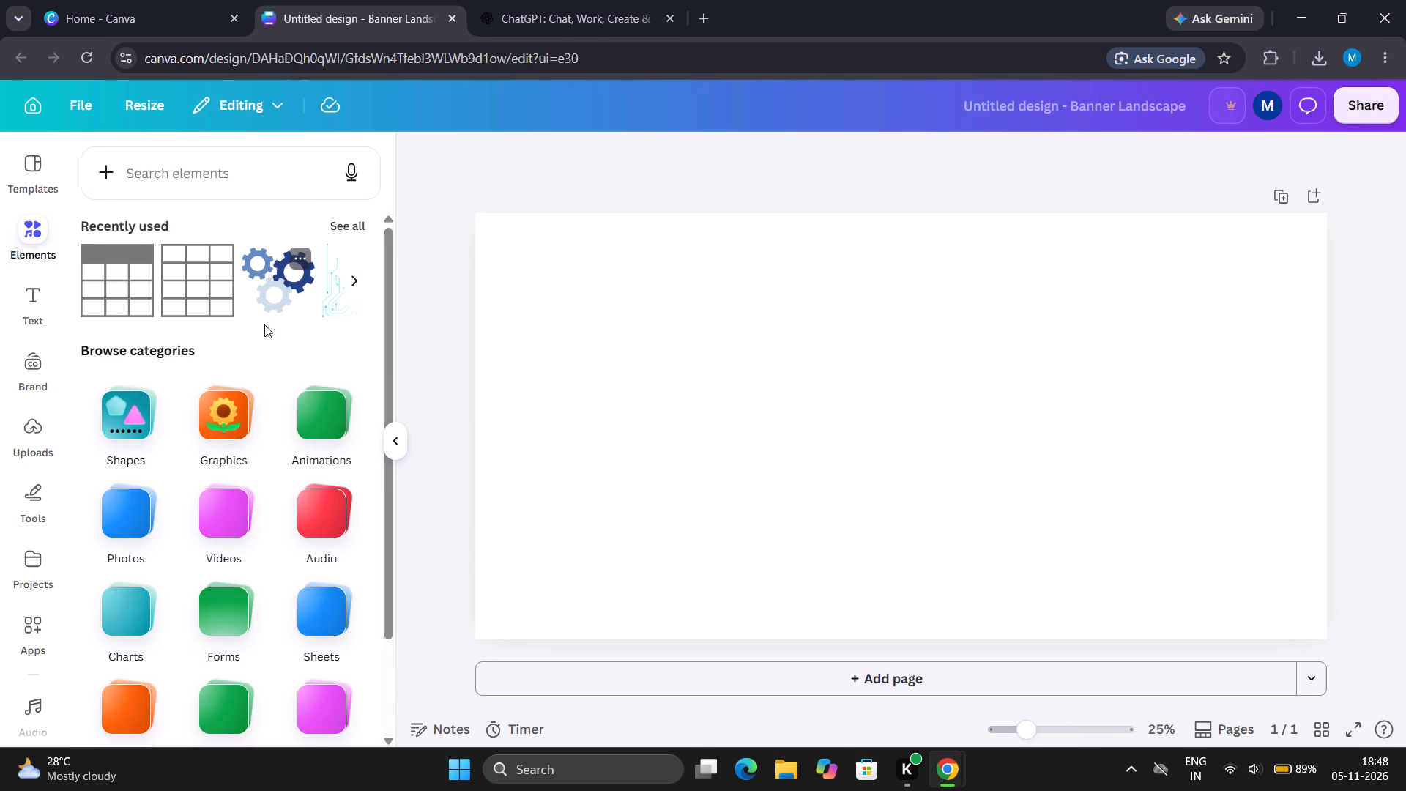
pyautogui.scroll(-1, 258, 451)
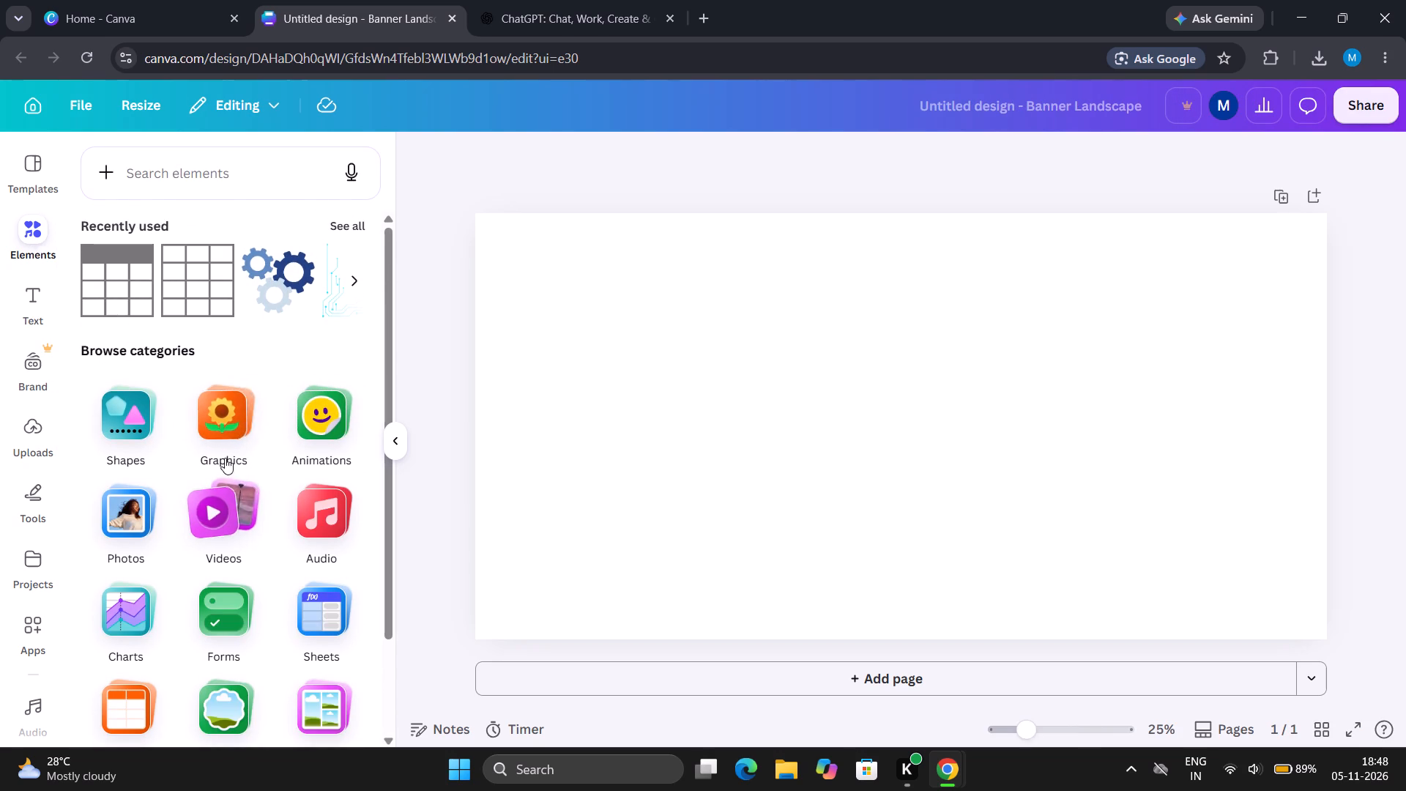
pyautogui.scroll(-2, 335, 537)
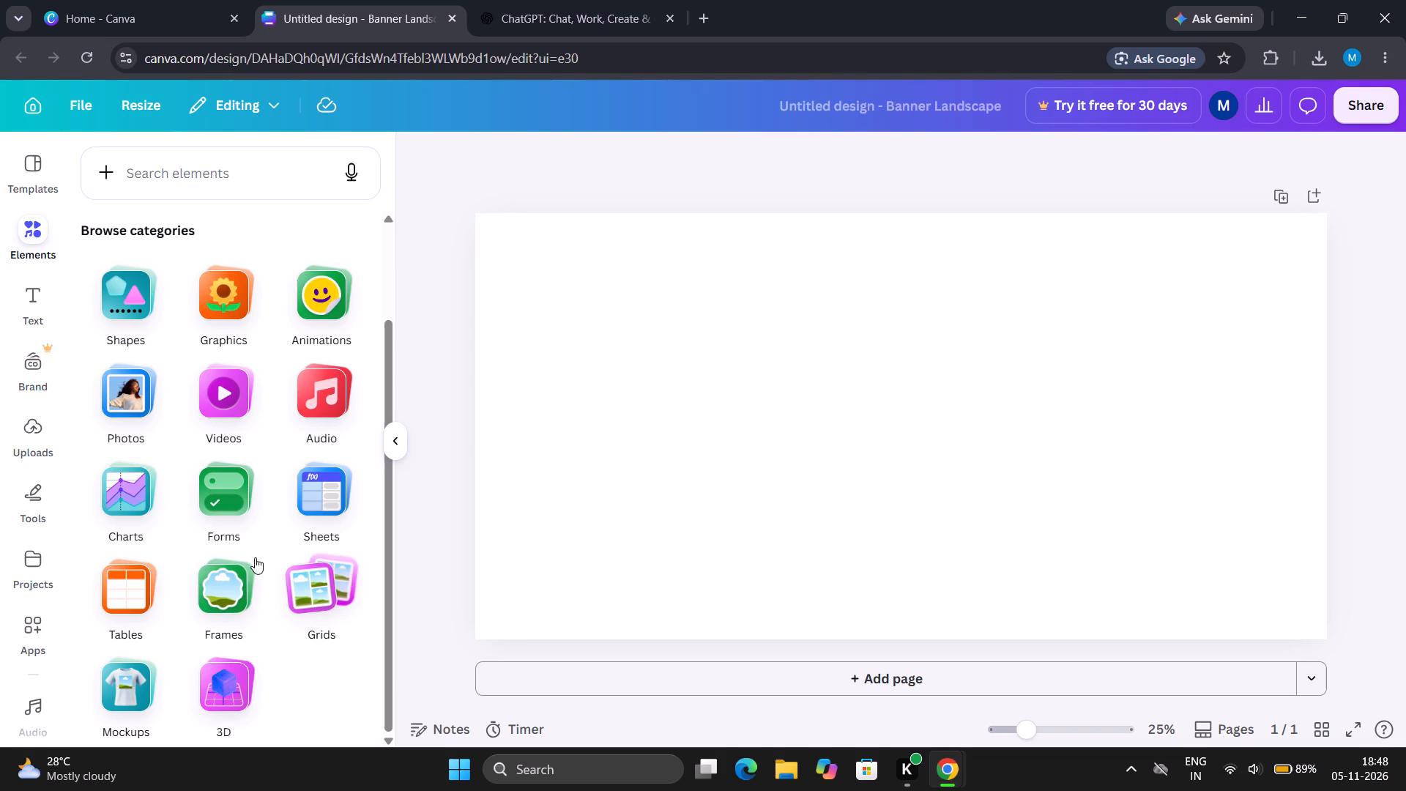
pyautogui.scroll(-2, 256, 549)
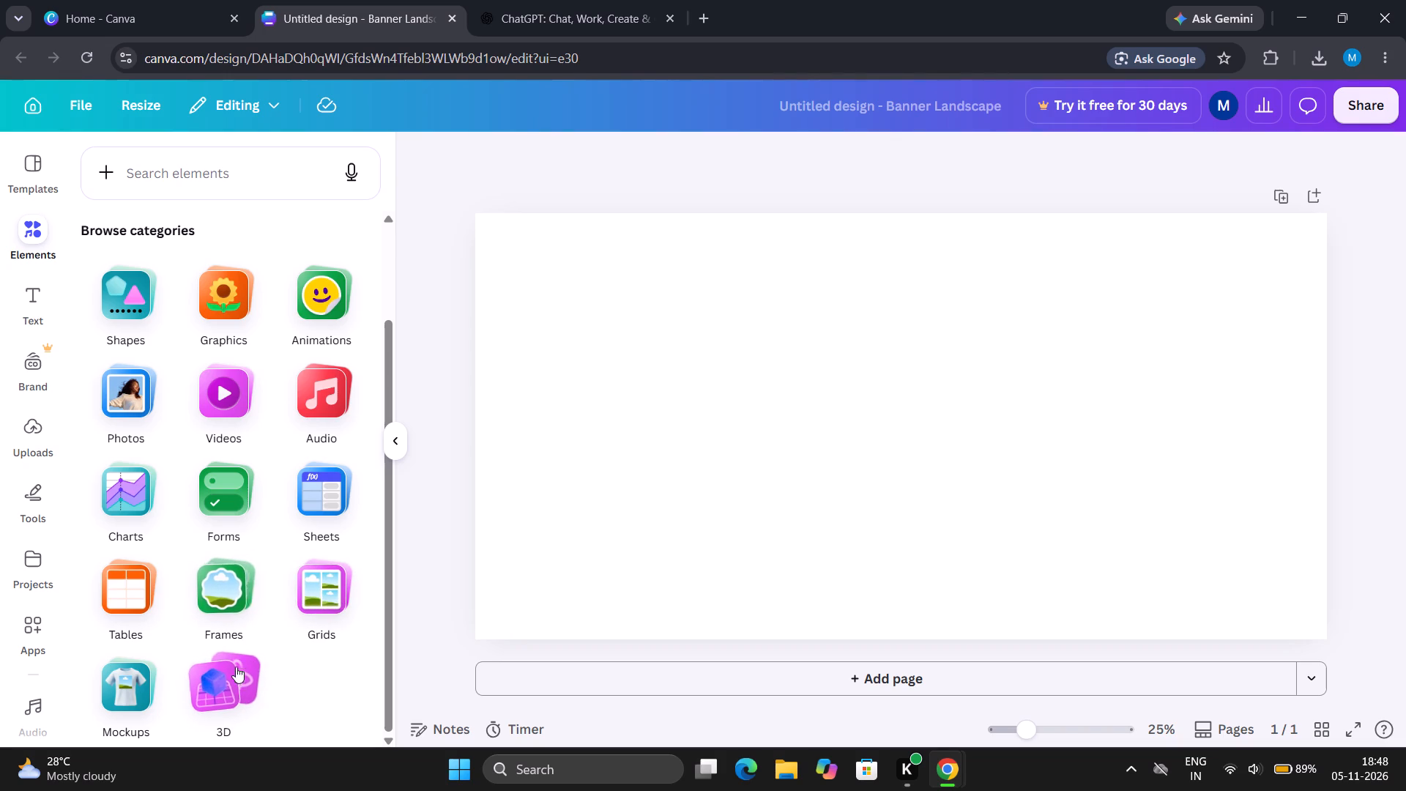
pyautogui.click(228, 672)
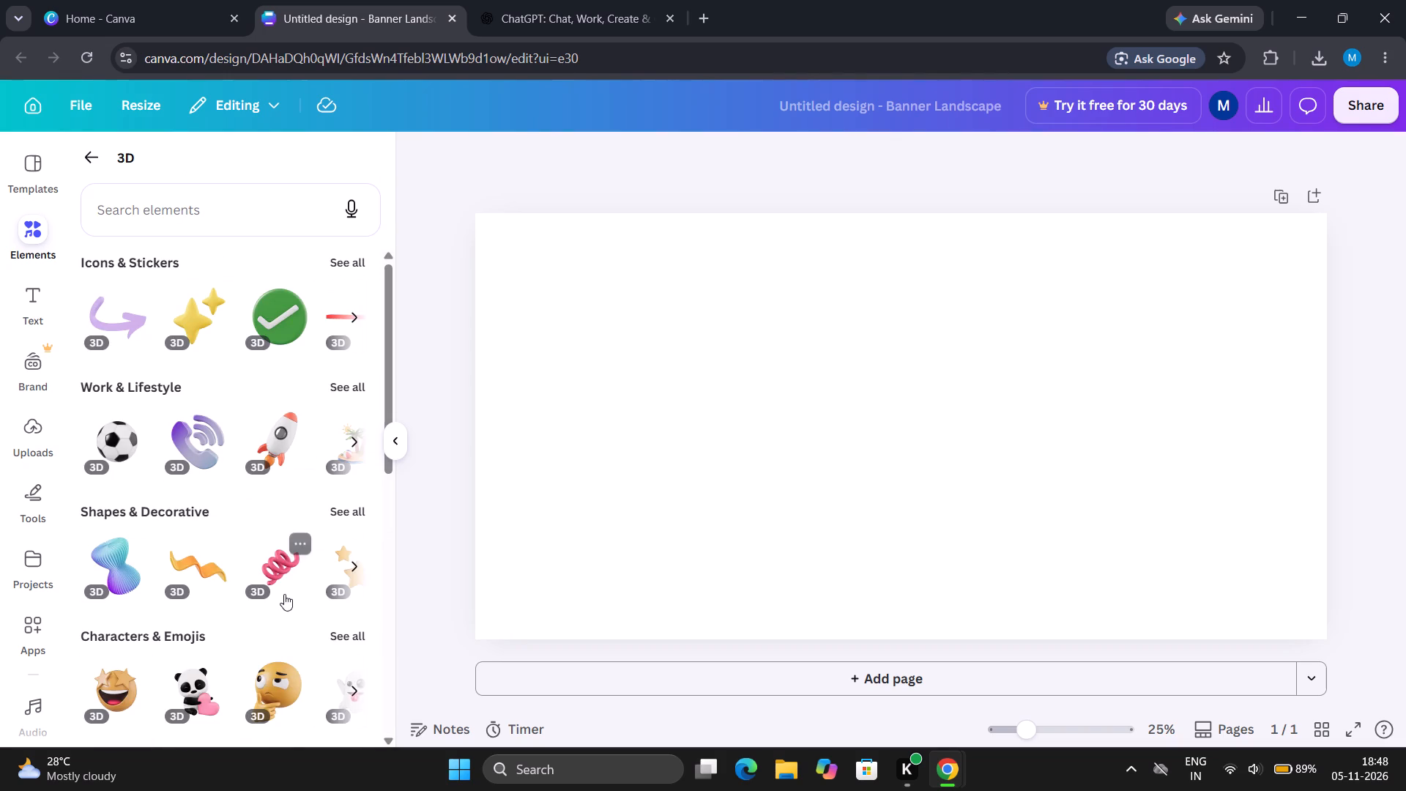
pyautogui.scroll(-6, 274, 482)
pyautogui.scroll(1, 274, 482)
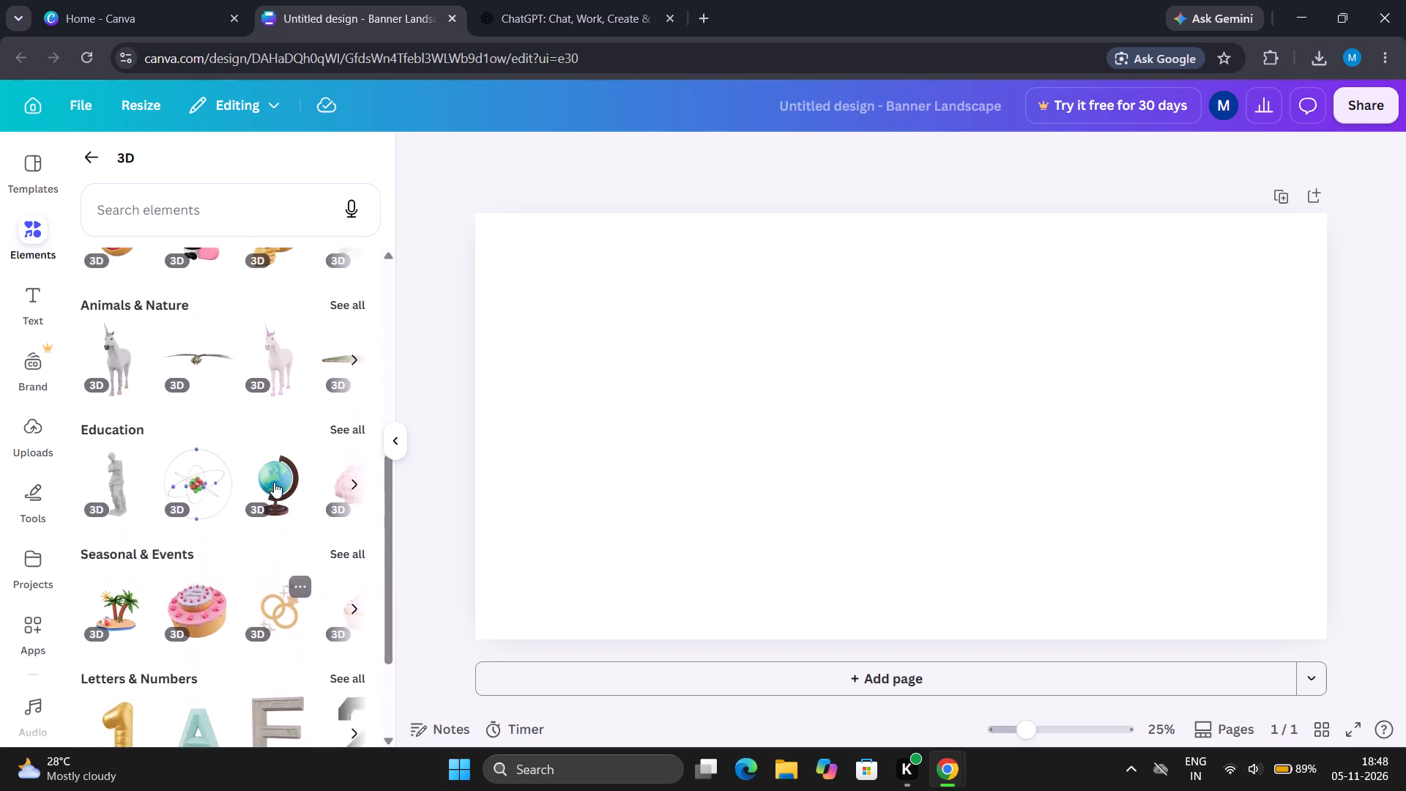
pyautogui.scroll(1, 274, 482)
pyautogui.scroll(3, 264, 568)
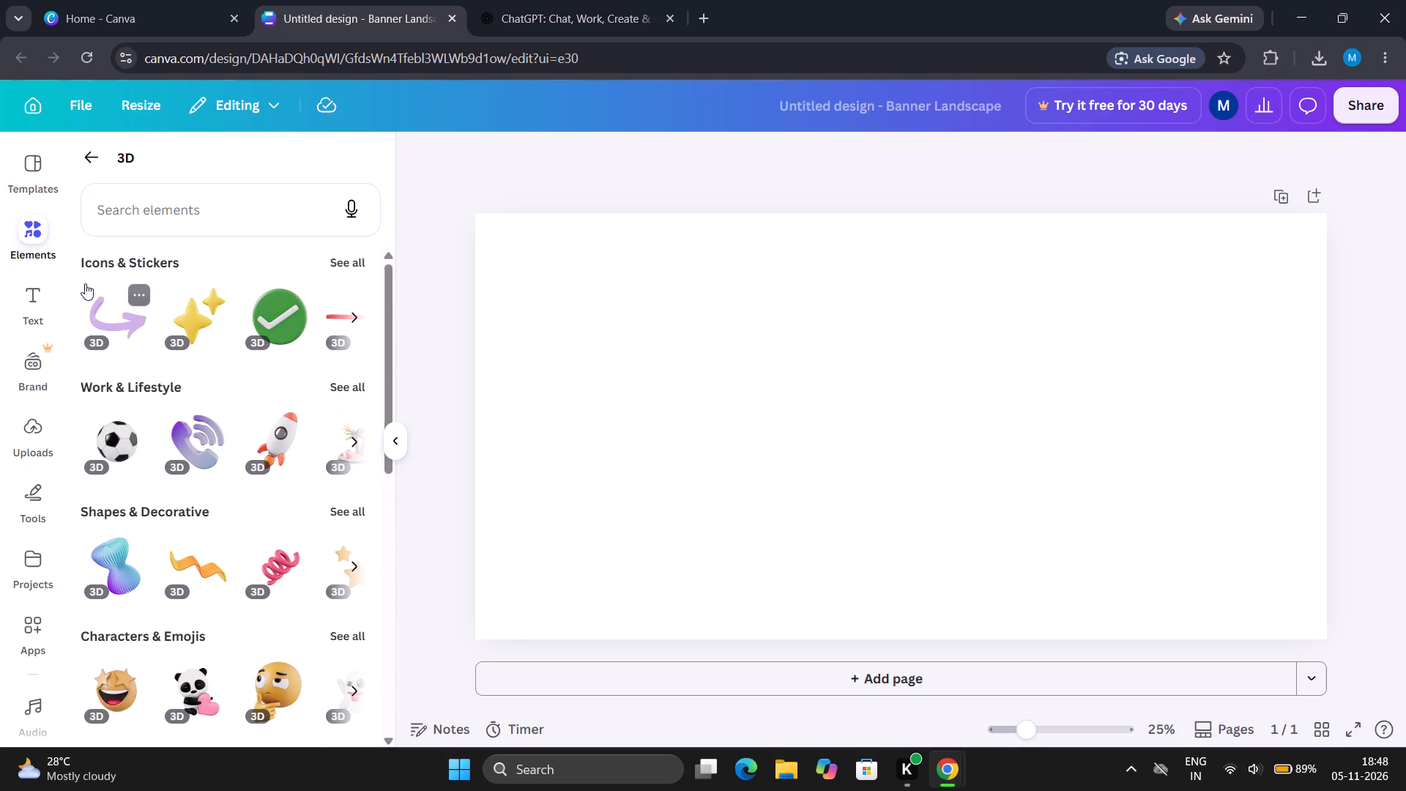
pyautogui.click(34, 219)
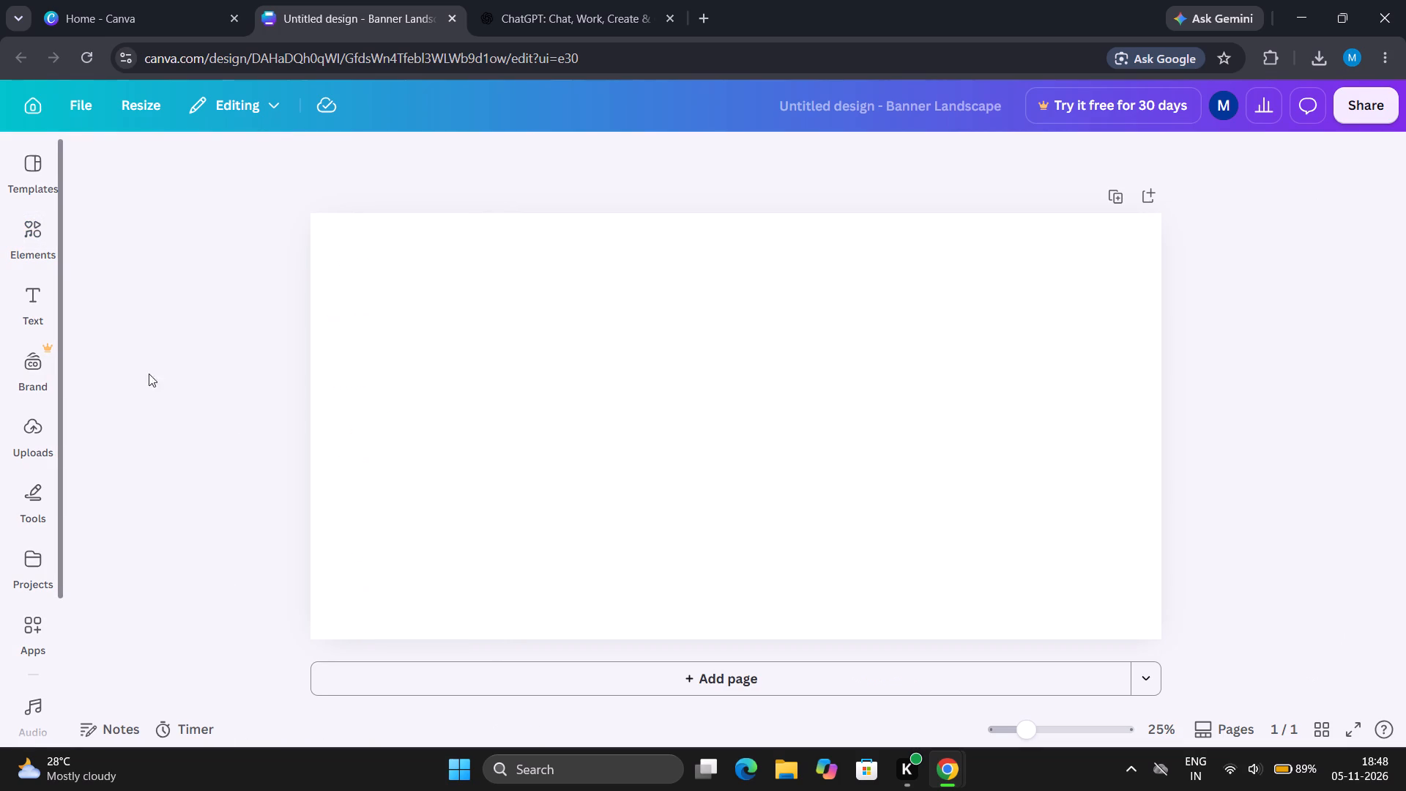
pyautogui.click(27, 237)
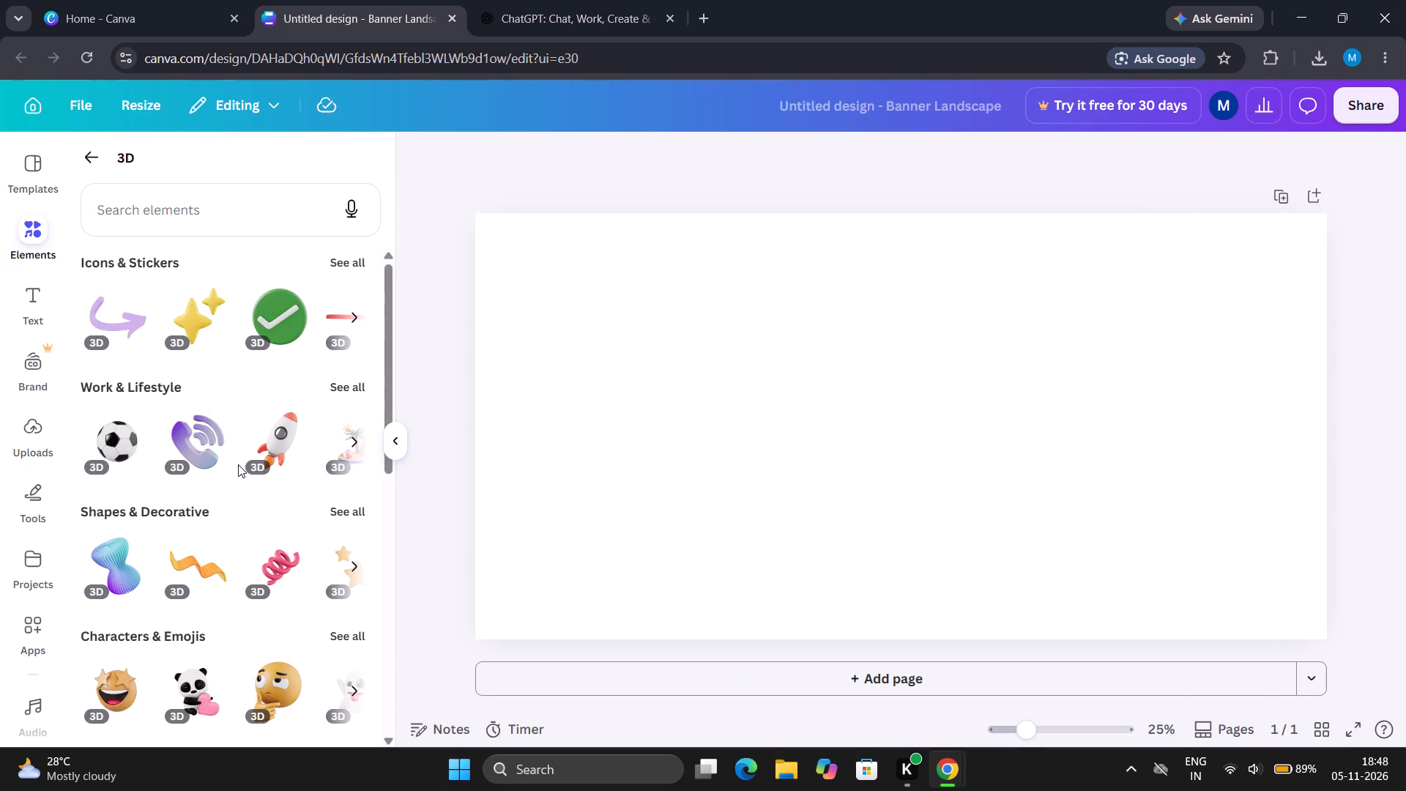
# Browse the suggested Banner Landscape templates.
pyautogui.click(40, 166)
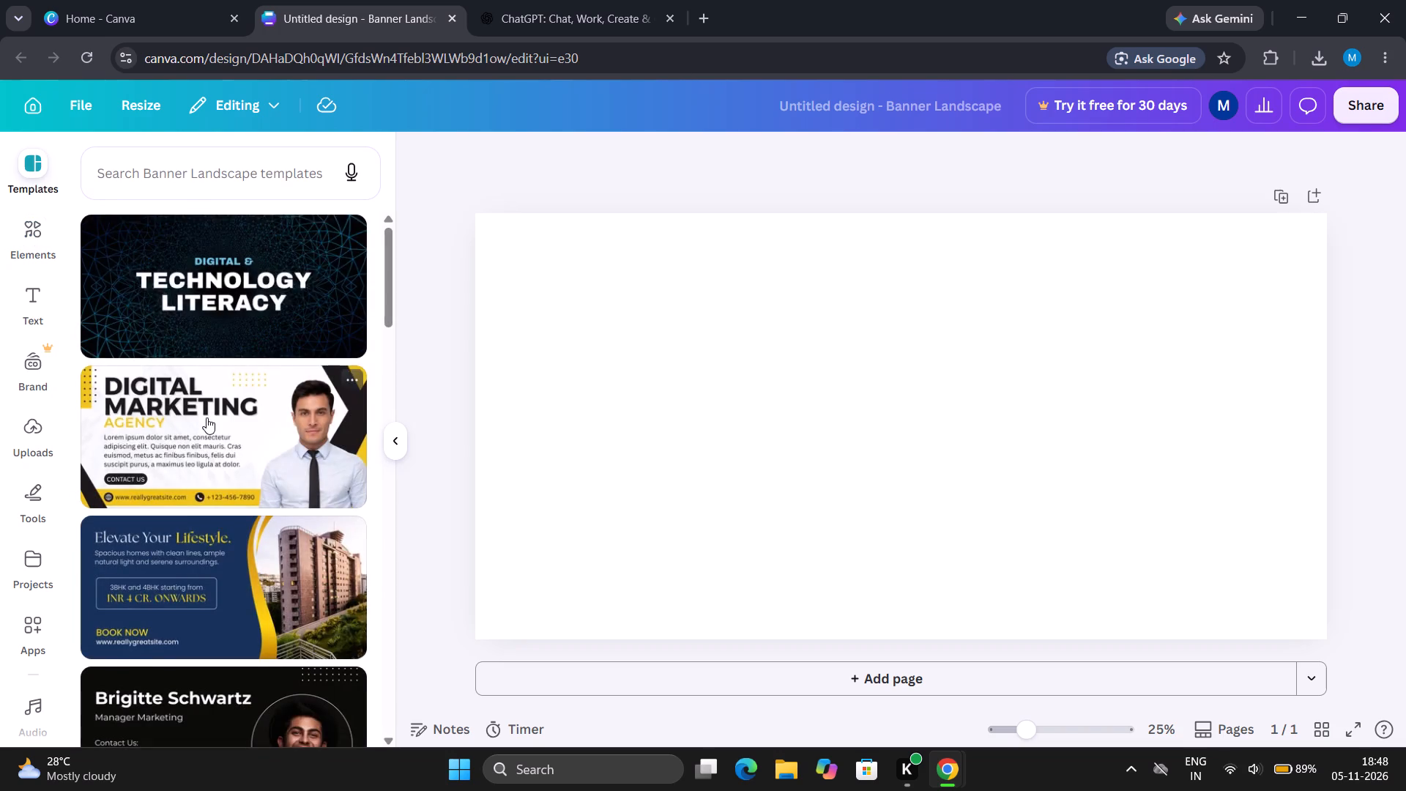
pyautogui.scroll(-5, 207, 417)
pyautogui.scroll(1, 207, 417)
pyautogui.scroll(-1, 207, 417)
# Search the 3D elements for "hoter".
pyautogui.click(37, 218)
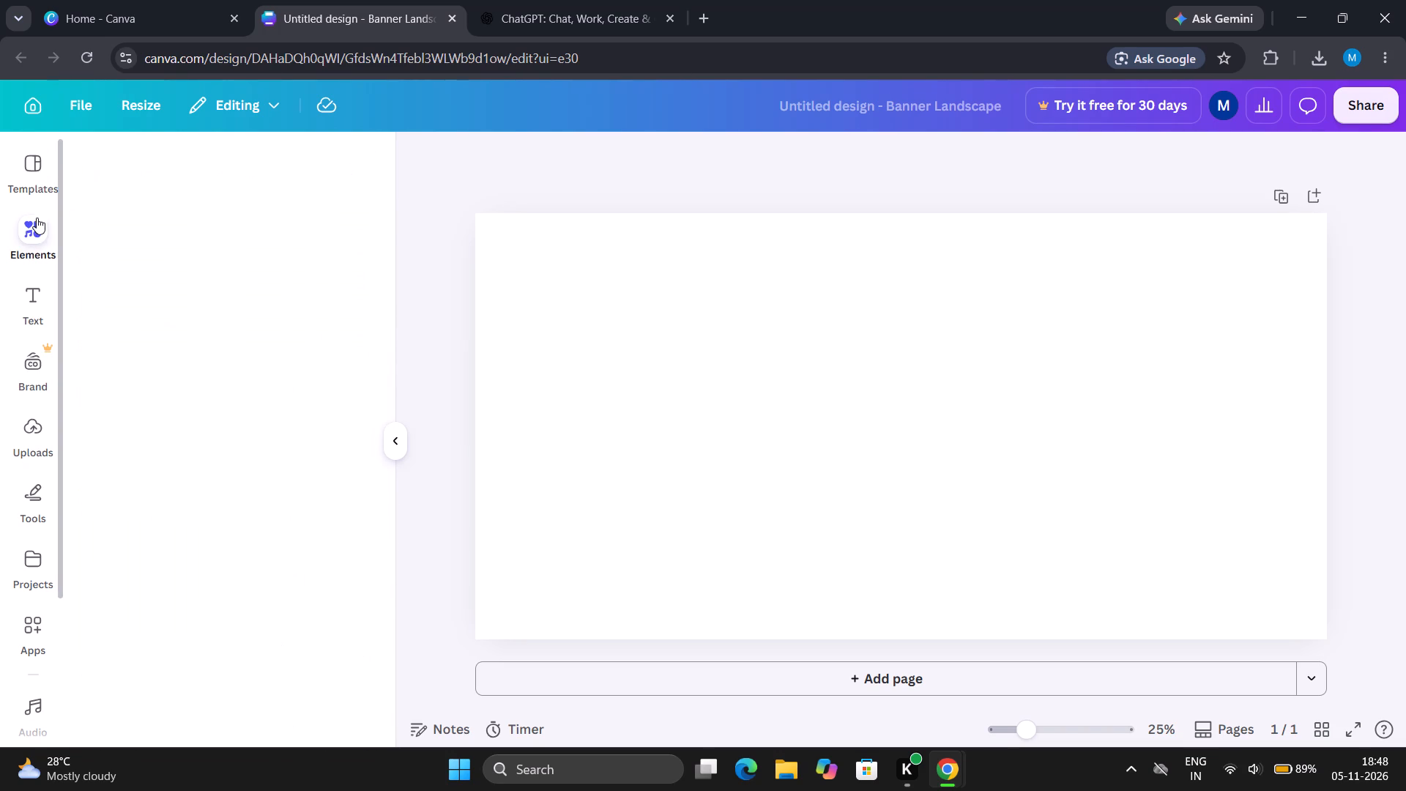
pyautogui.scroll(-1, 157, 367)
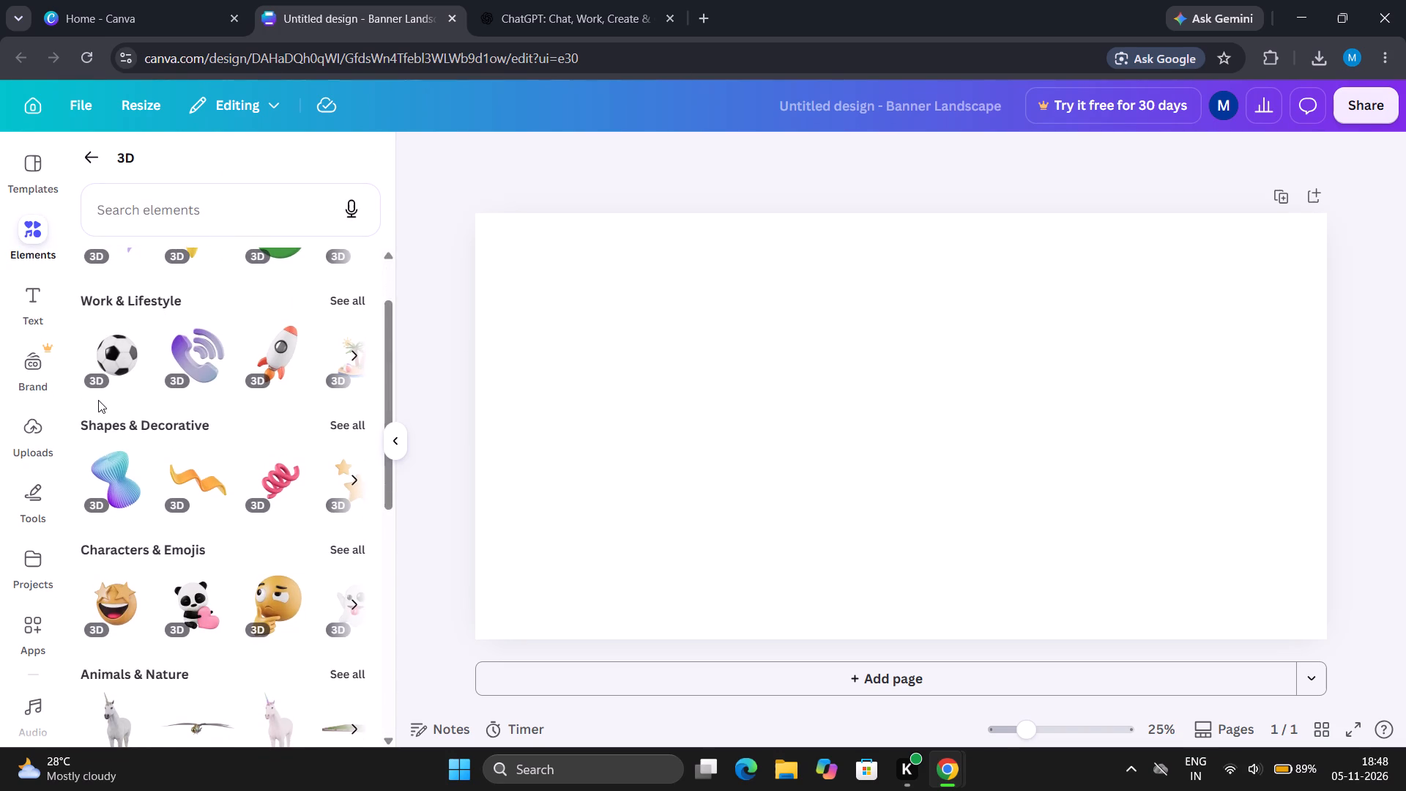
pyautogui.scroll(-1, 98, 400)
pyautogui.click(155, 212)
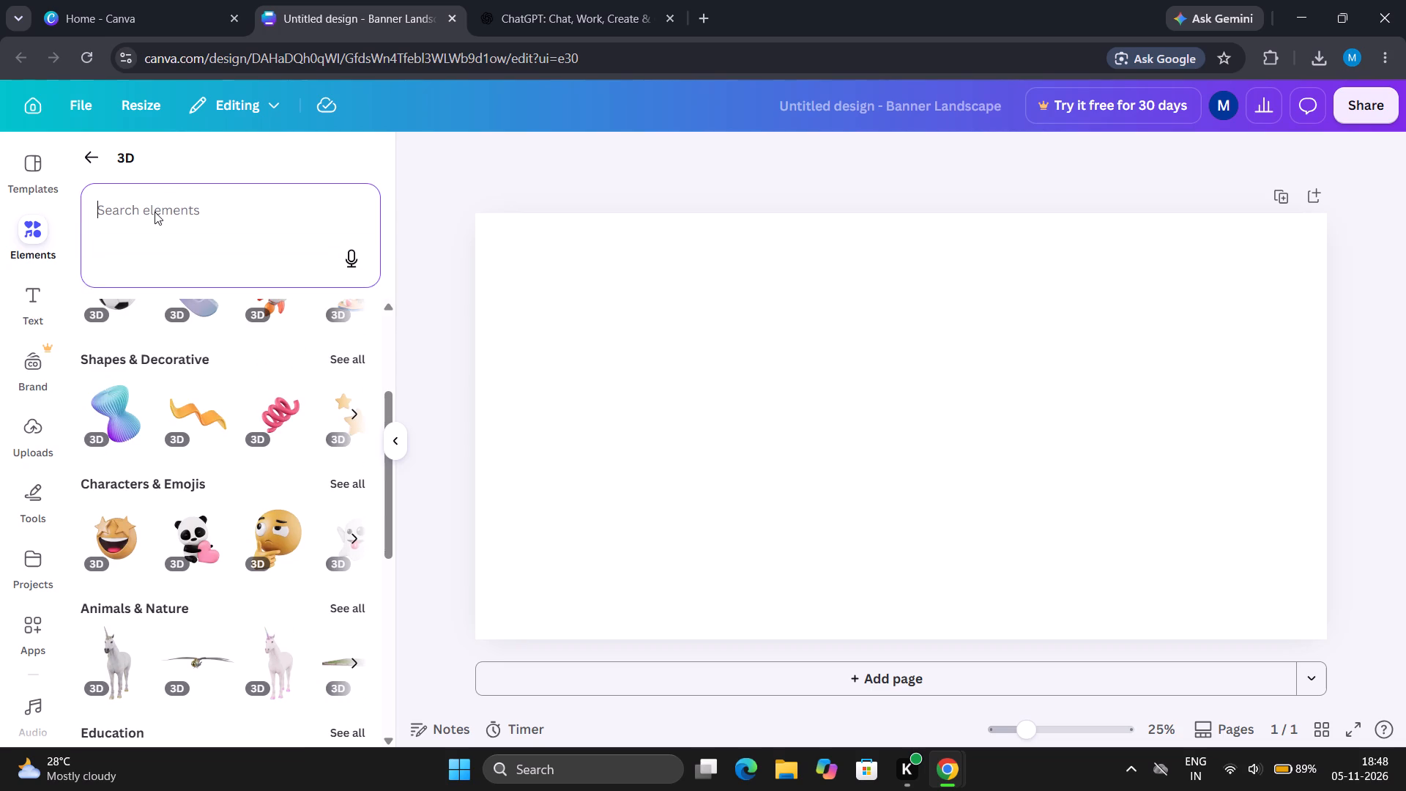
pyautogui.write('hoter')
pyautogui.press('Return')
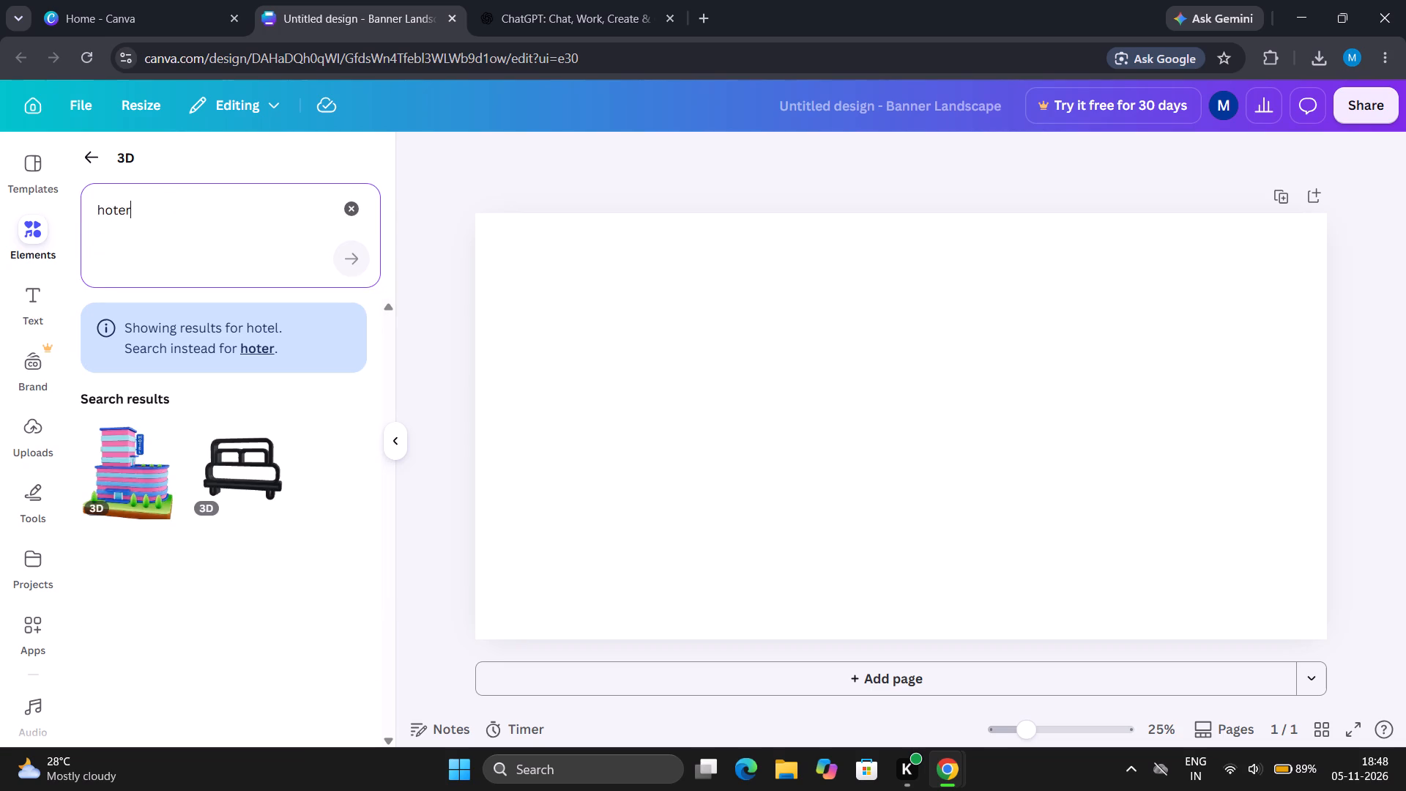
# Leave the 3D category and search all elements for "hotel".
pyautogui.click(26, 234)
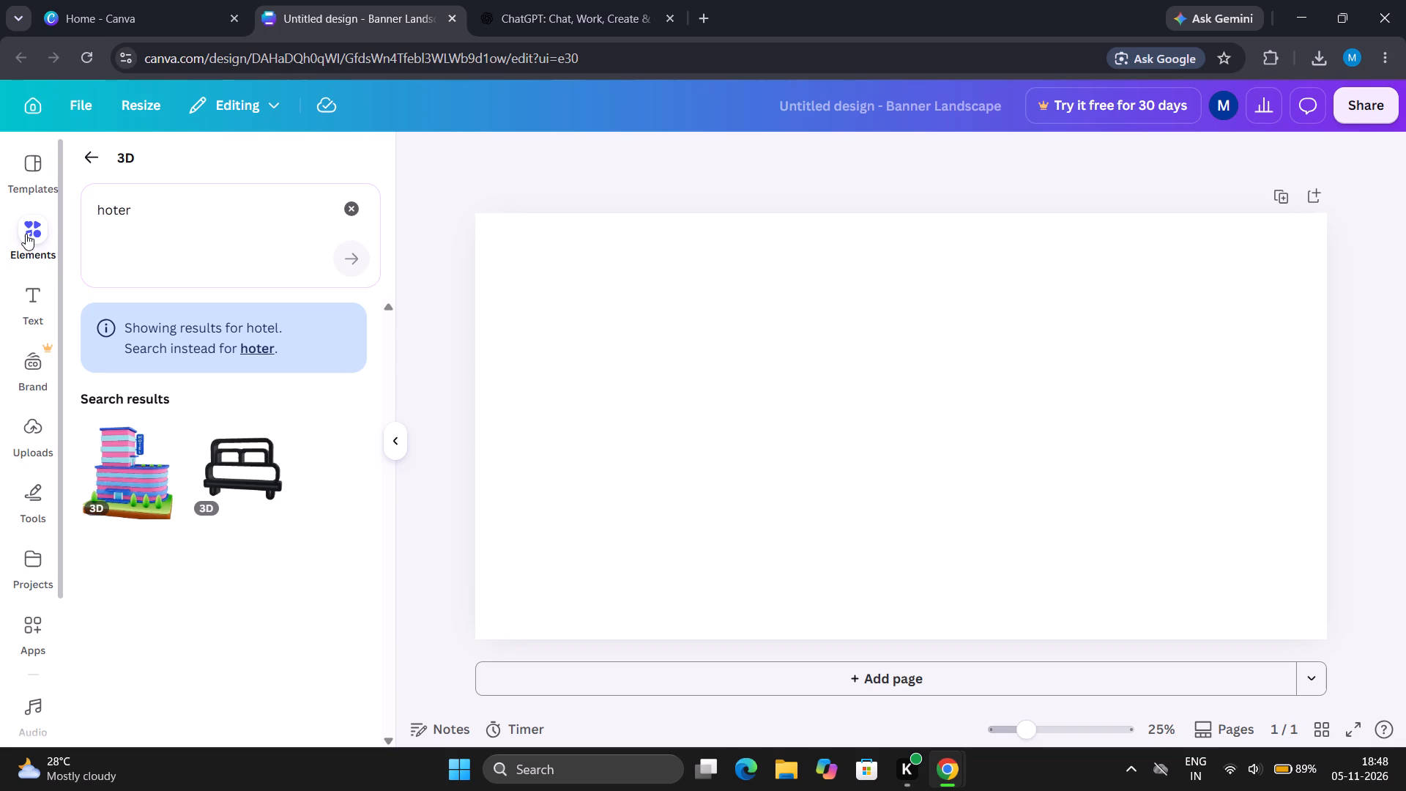
pyautogui.click(26, 234)
pyautogui.click(22, 242)
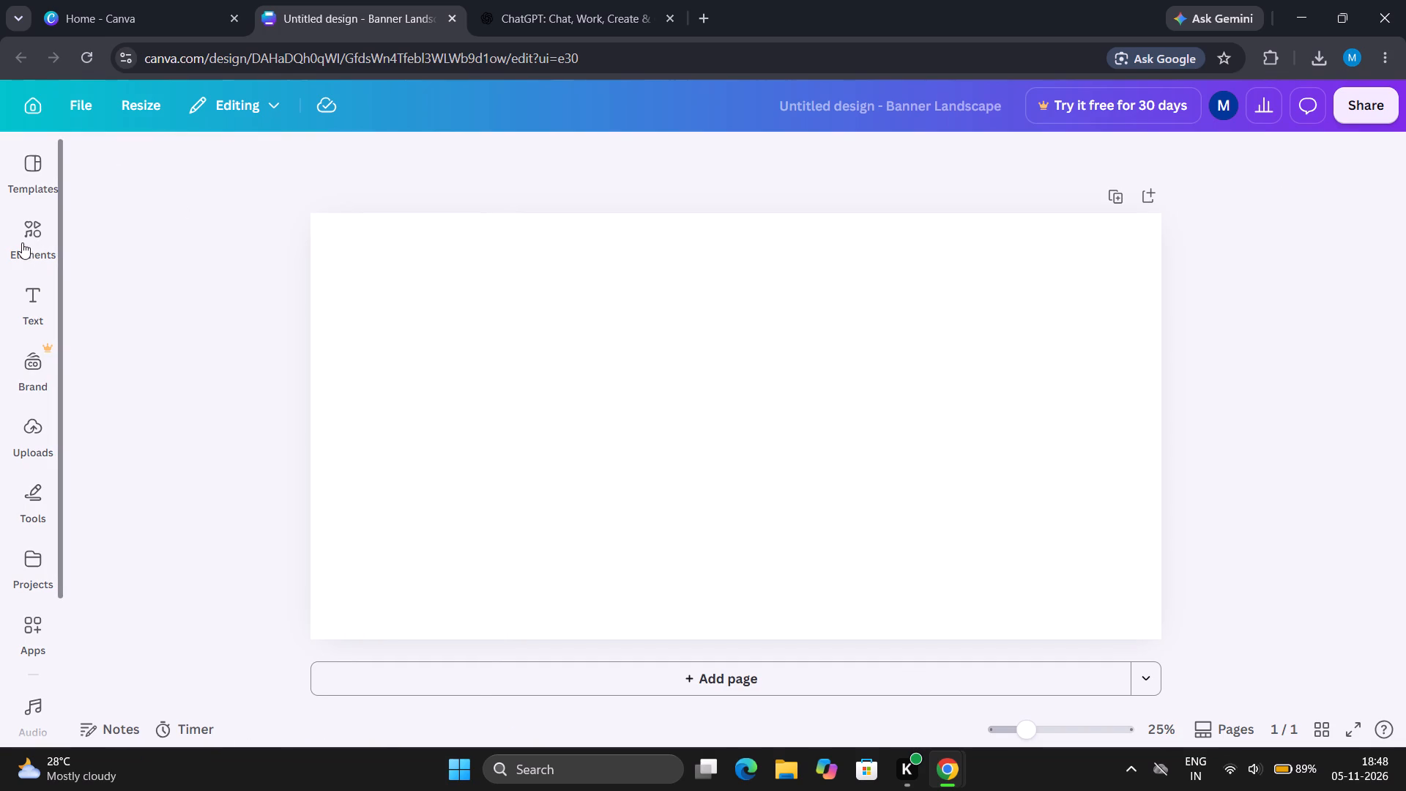
pyautogui.click(89, 160)
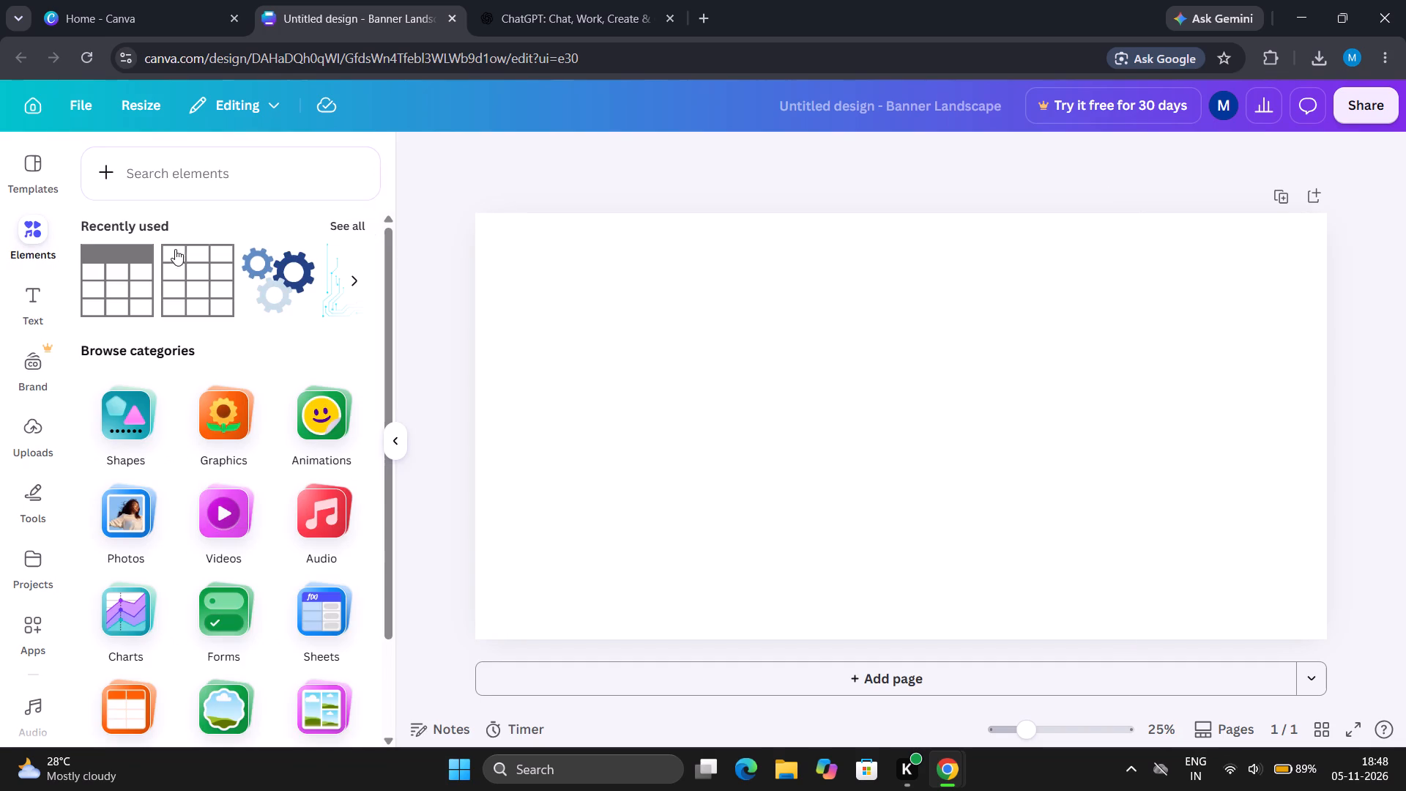
pyautogui.click(193, 163)
pyautogui.write('hotel')
pyautogui.press('Return')
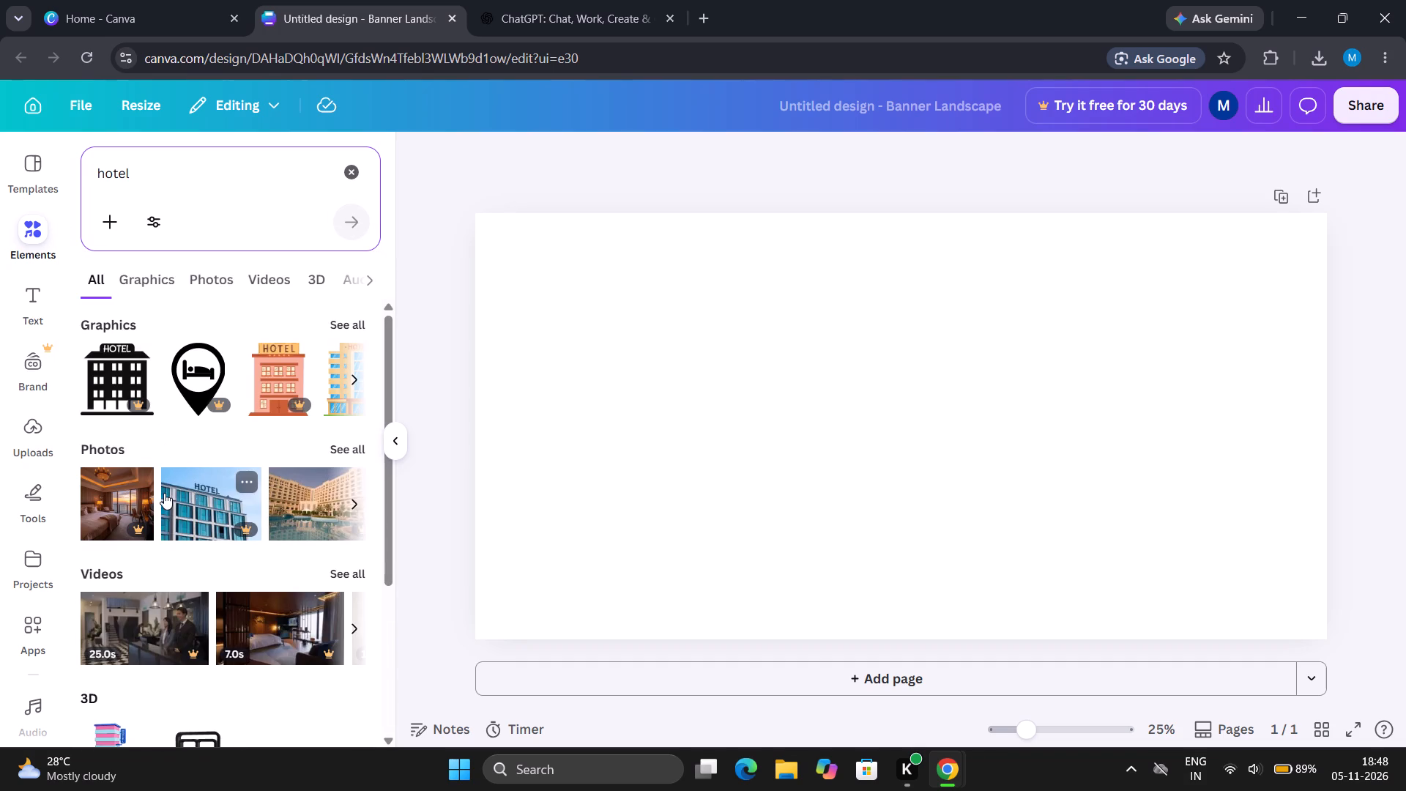
# Find the black high-rise building graphic with a curved base among the hotel graphics and add it to the banner.
pyautogui.scroll(-4, 164, 493)
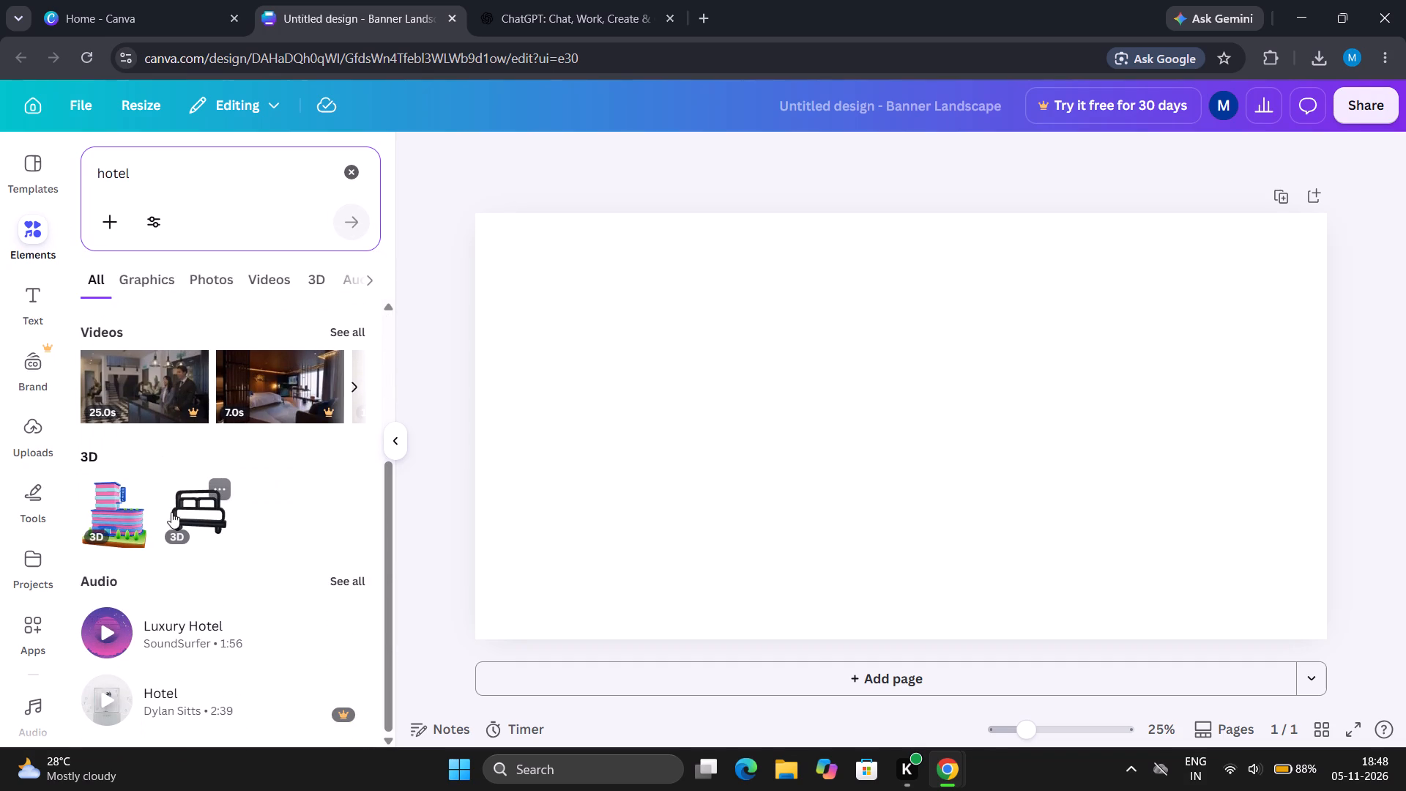
pyautogui.scroll(4, 198, 467)
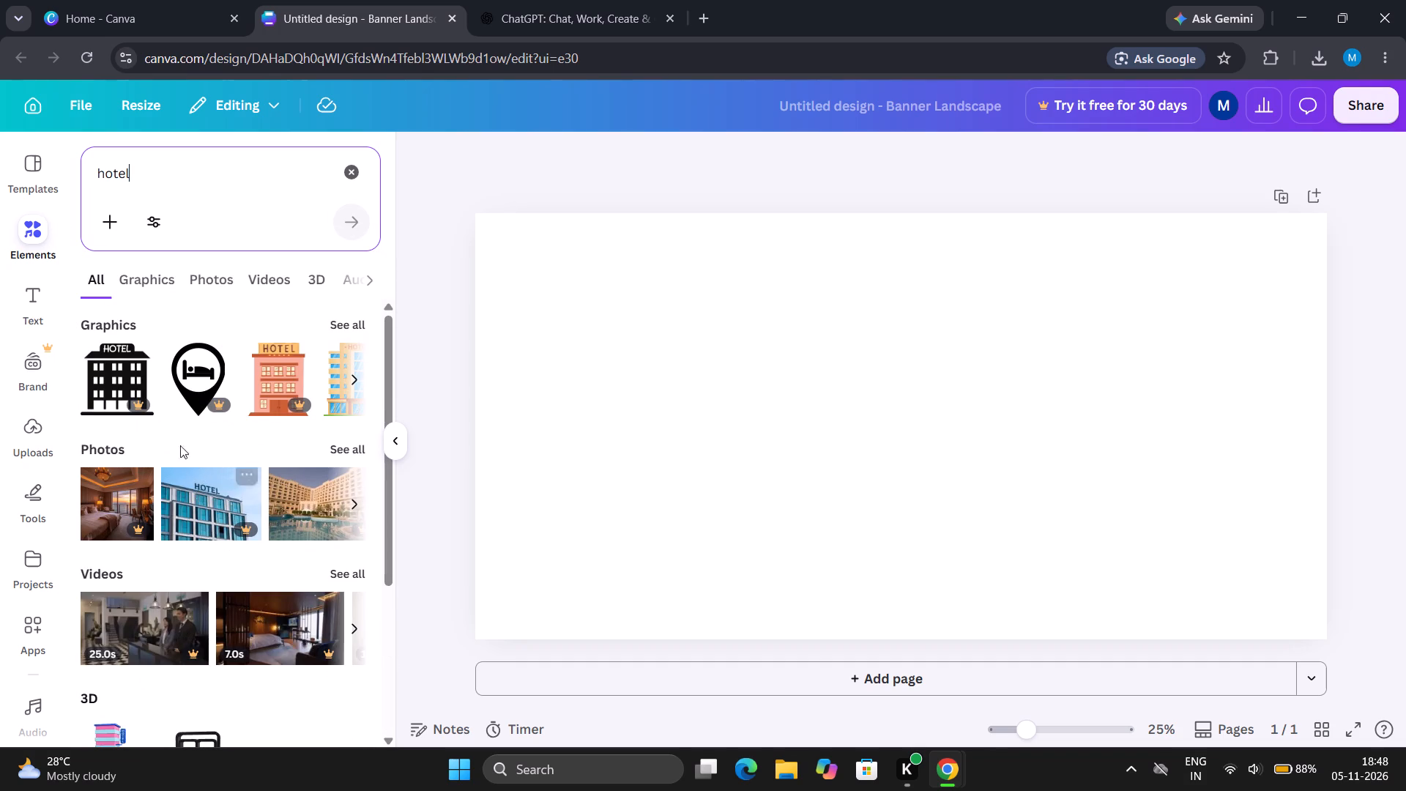
pyautogui.click(350, 500)
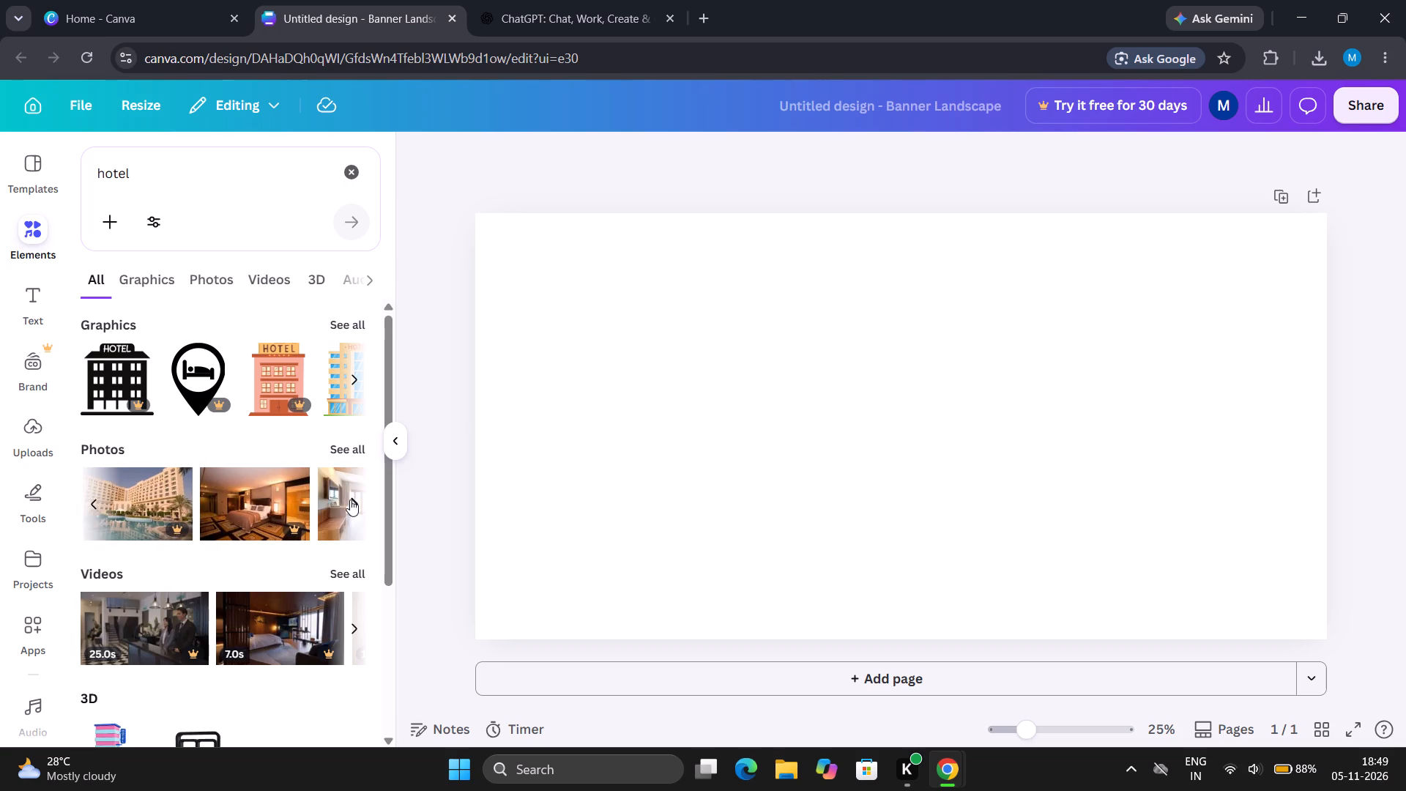
pyautogui.click(358, 360)
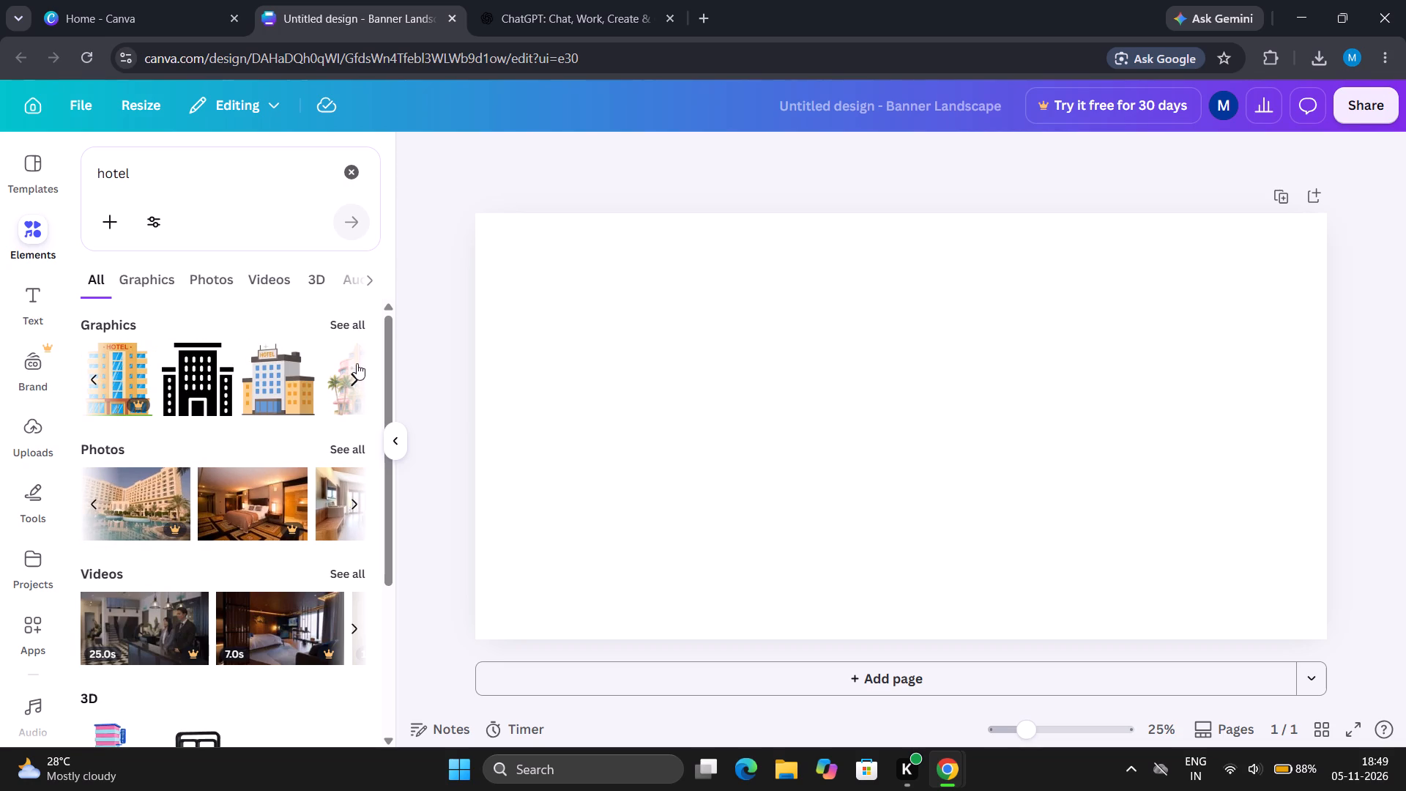
pyautogui.click(352, 374)
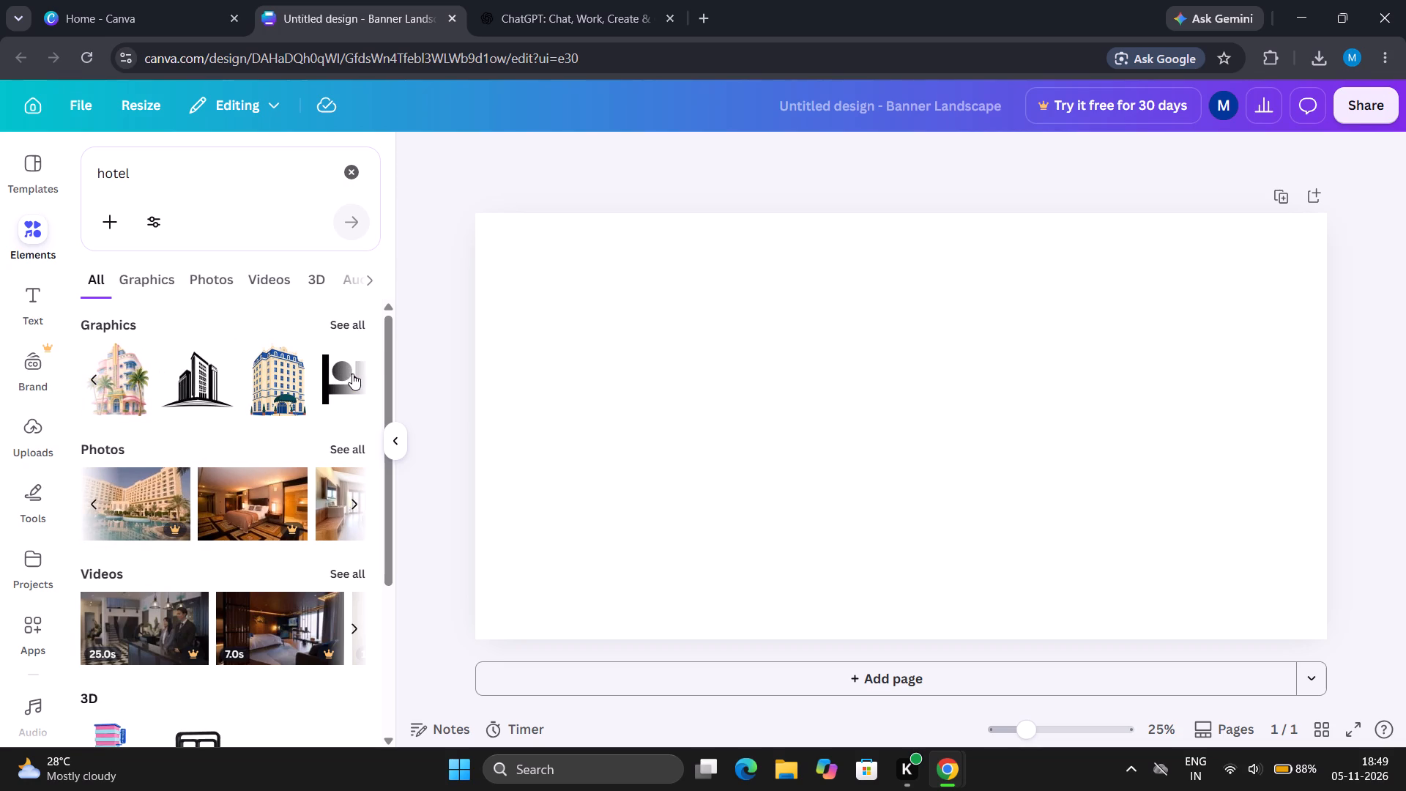
pyautogui.click(207, 392)
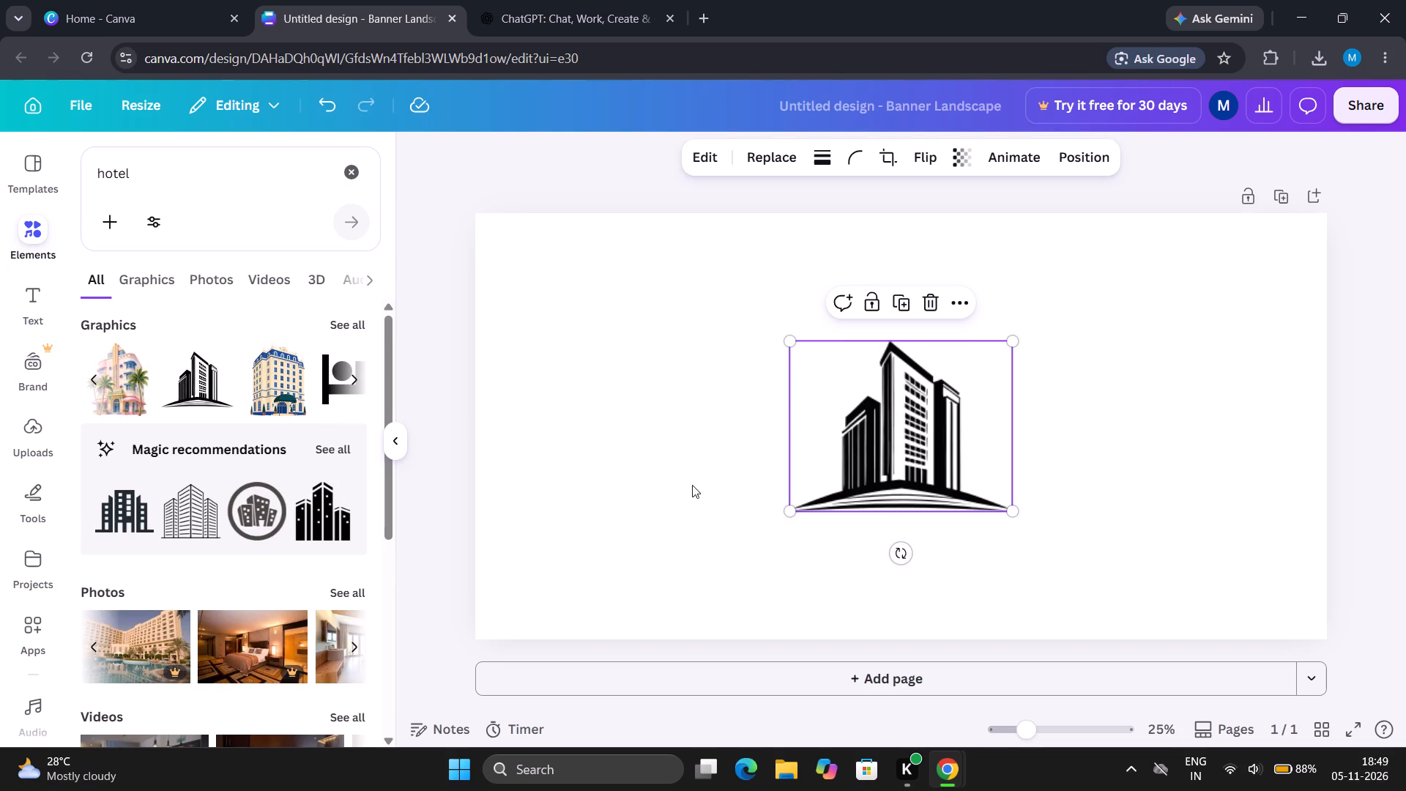
# Enlarge the building graphic and position it on the left half of the banner, inside the margin.
pyautogui.moveTo(923, 417); pyautogui.dragTo(705, 455)
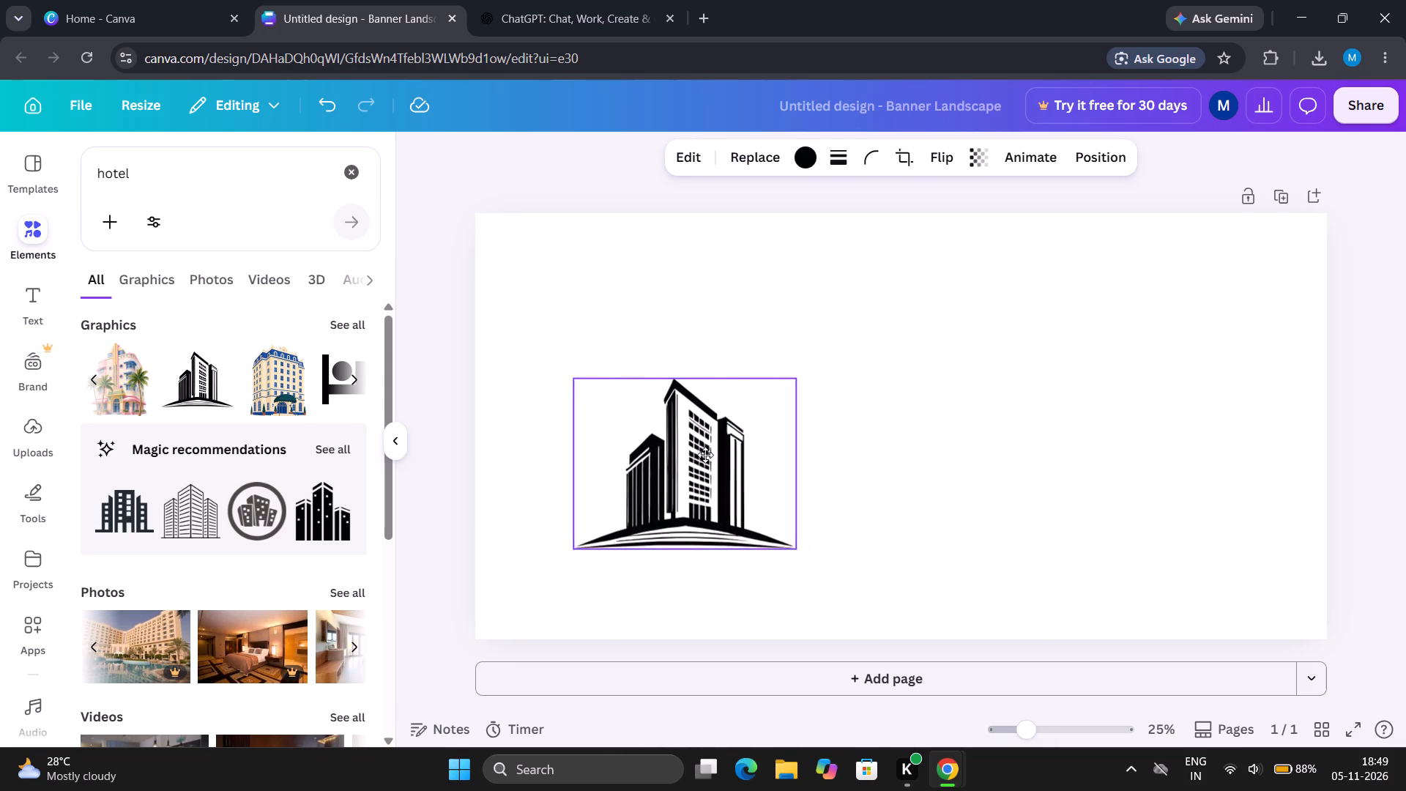
pyautogui.moveTo(705, 455); pyautogui.dragTo(702, 460)
pyautogui.moveTo(791, 385); pyautogui.dragTo(888, 308)
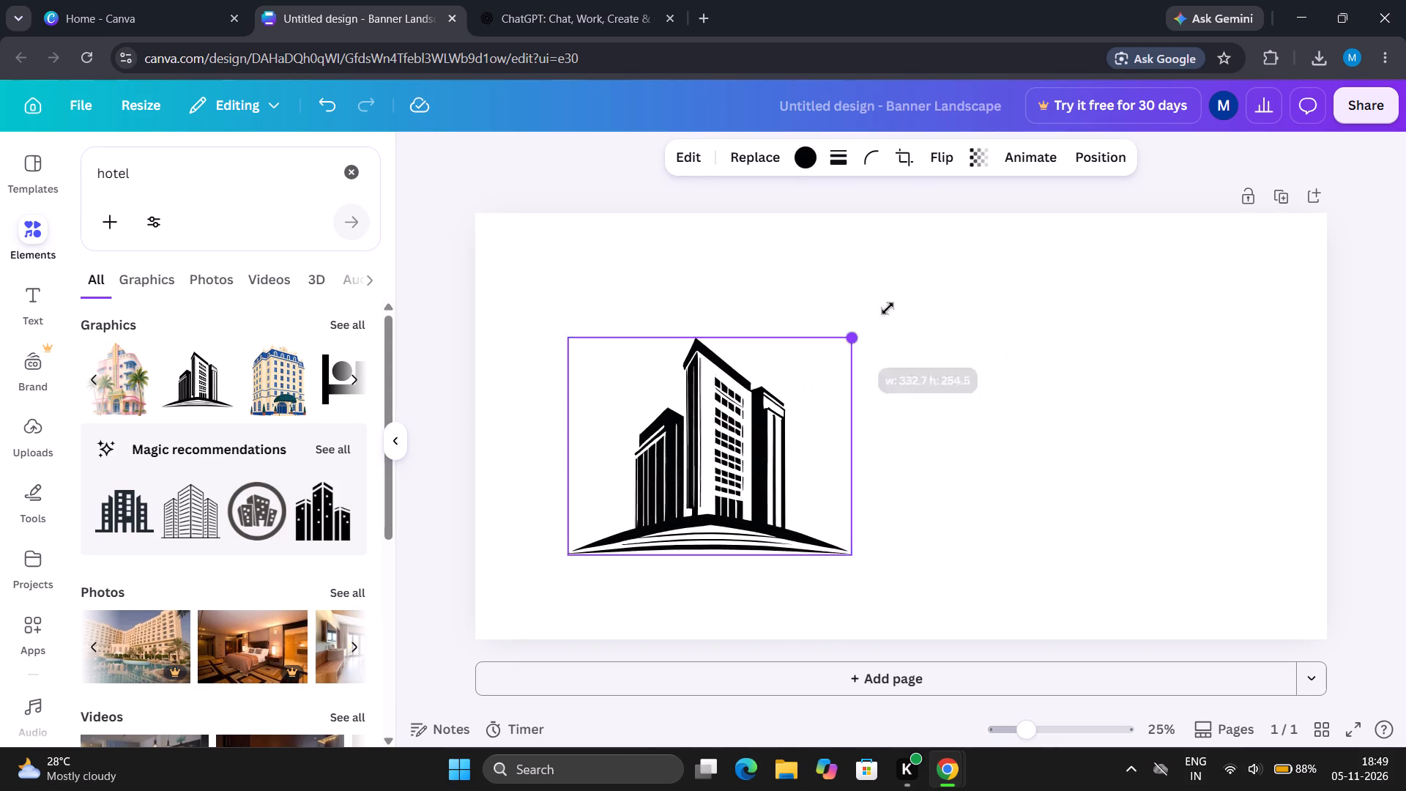
pyautogui.moveTo(888, 308); pyautogui.dragTo(989, 247)
pyautogui.moveTo(823, 342); pyautogui.dragTo(746, 371)
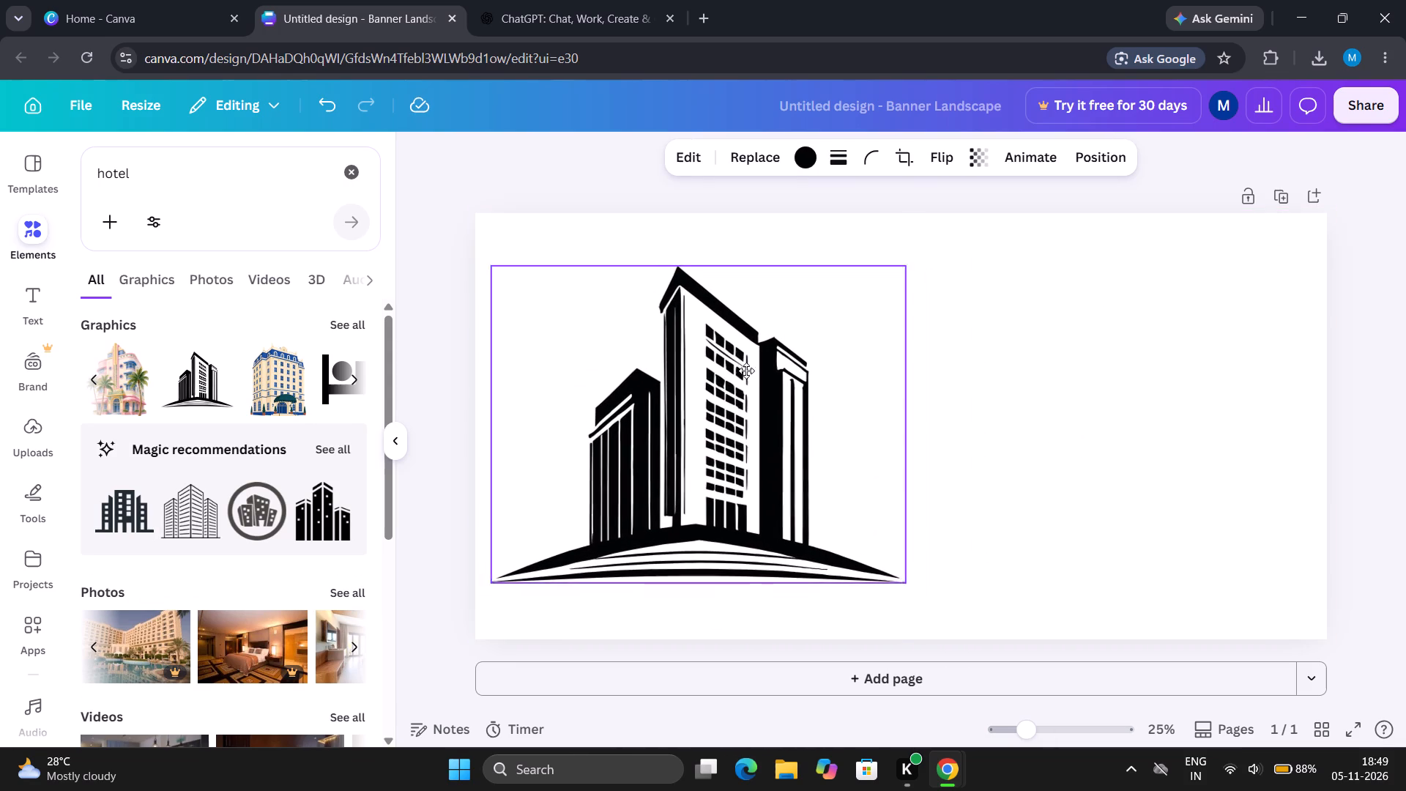
pyautogui.moveTo(746, 371); pyautogui.dragTo(768, 365)
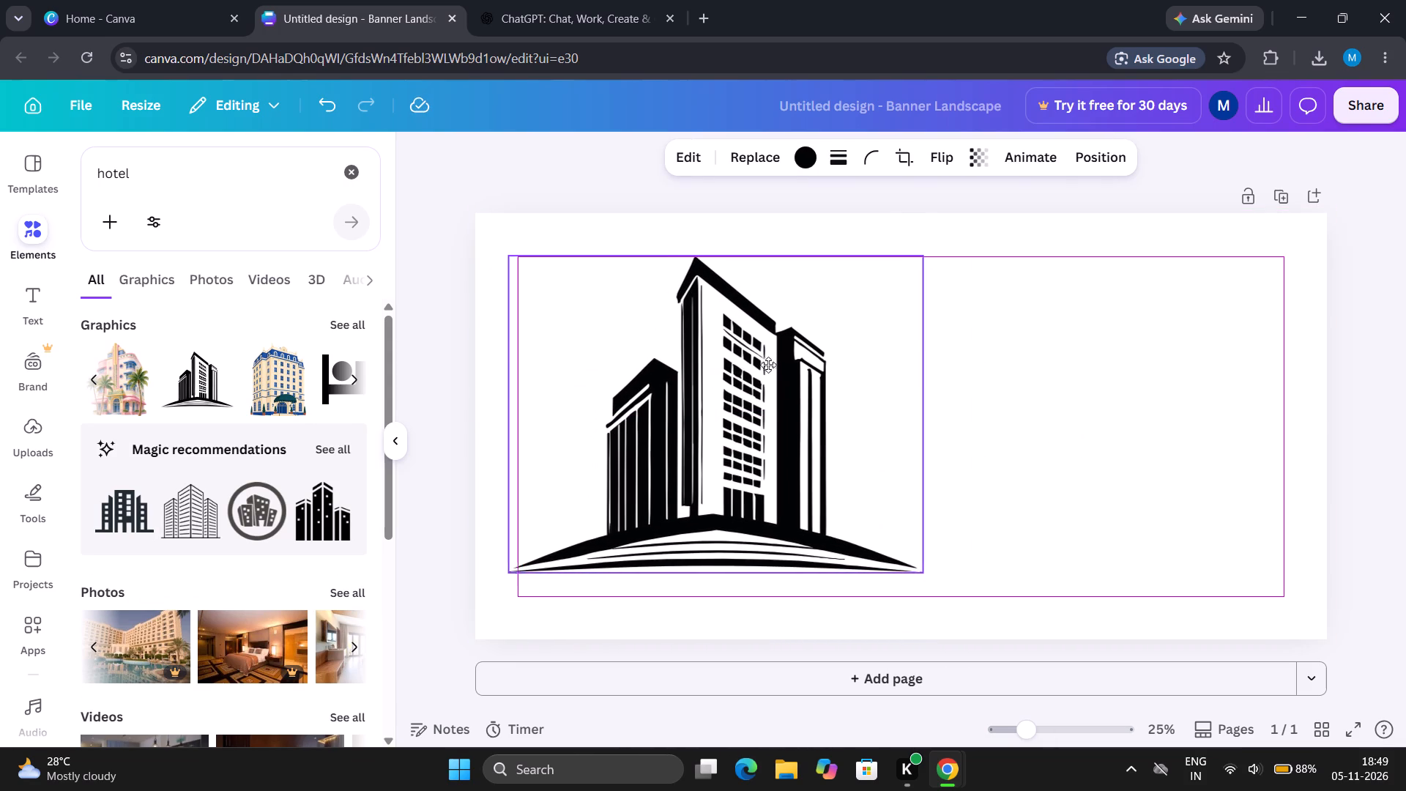
pyautogui.moveTo(768, 365); pyautogui.dragTo(771, 365)
pyautogui.click(992, 462)
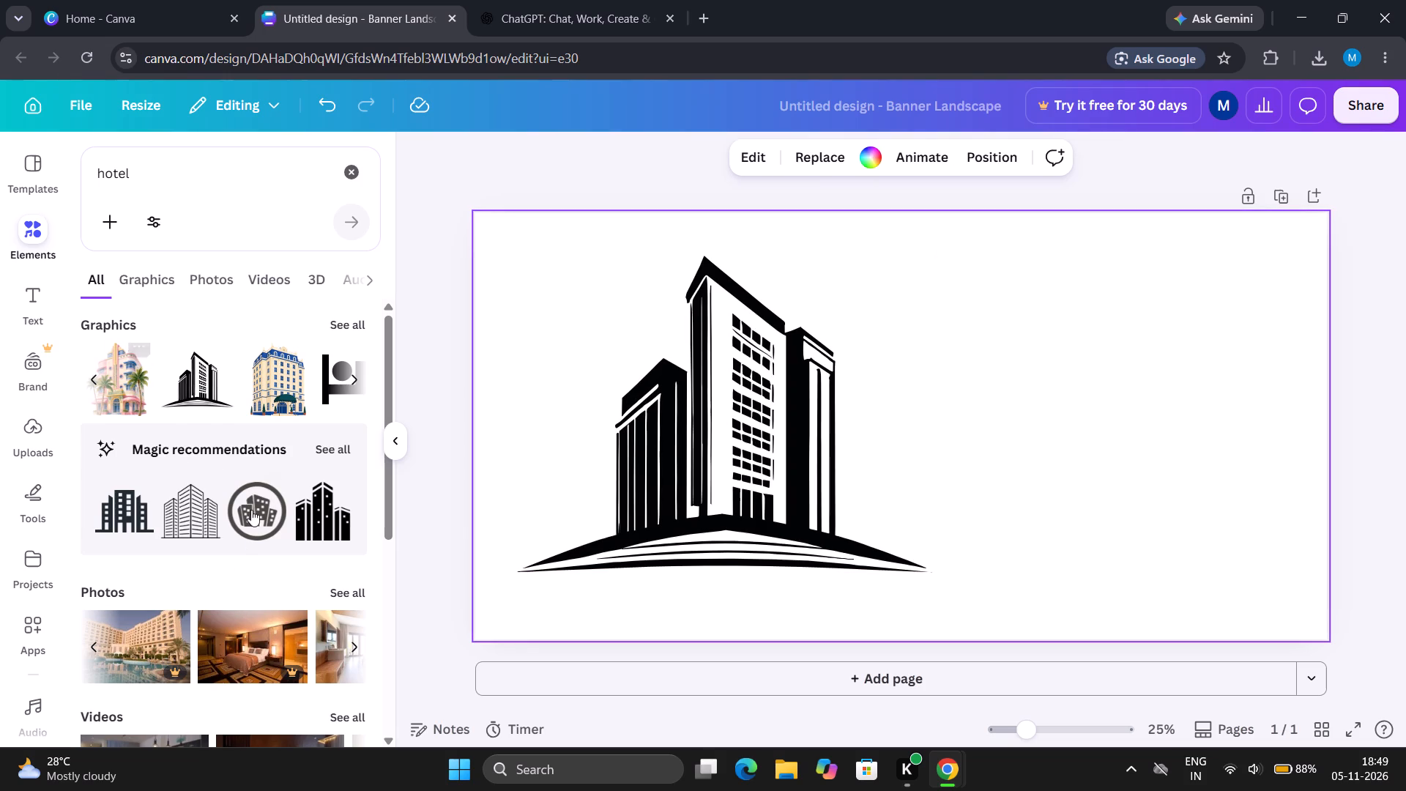
# Add a second copy of the same building graphic and place it on the right half of the banner.
pyautogui.click(204, 385)
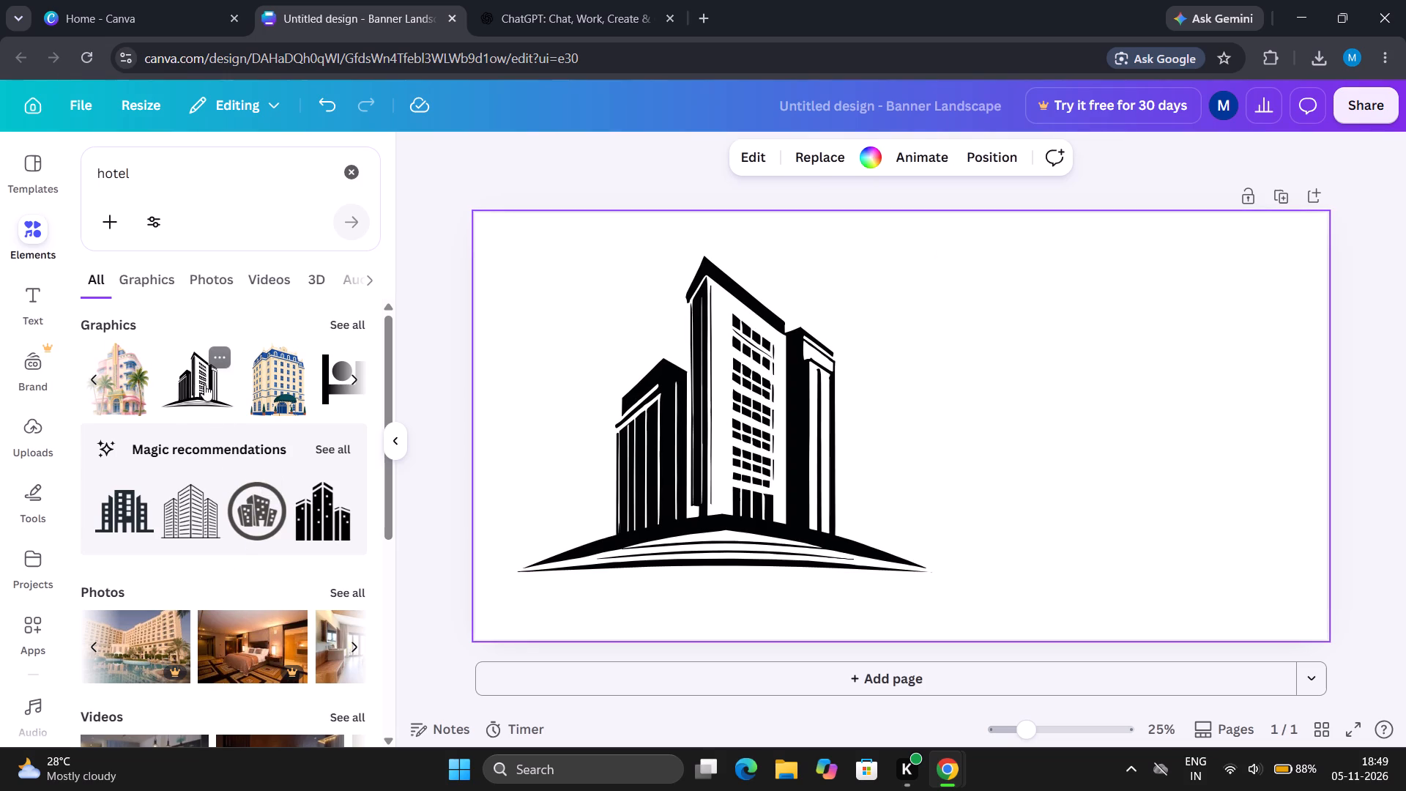
pyautogui.moveTo(945, 468); pyautogui.dragTo(1108, 449)
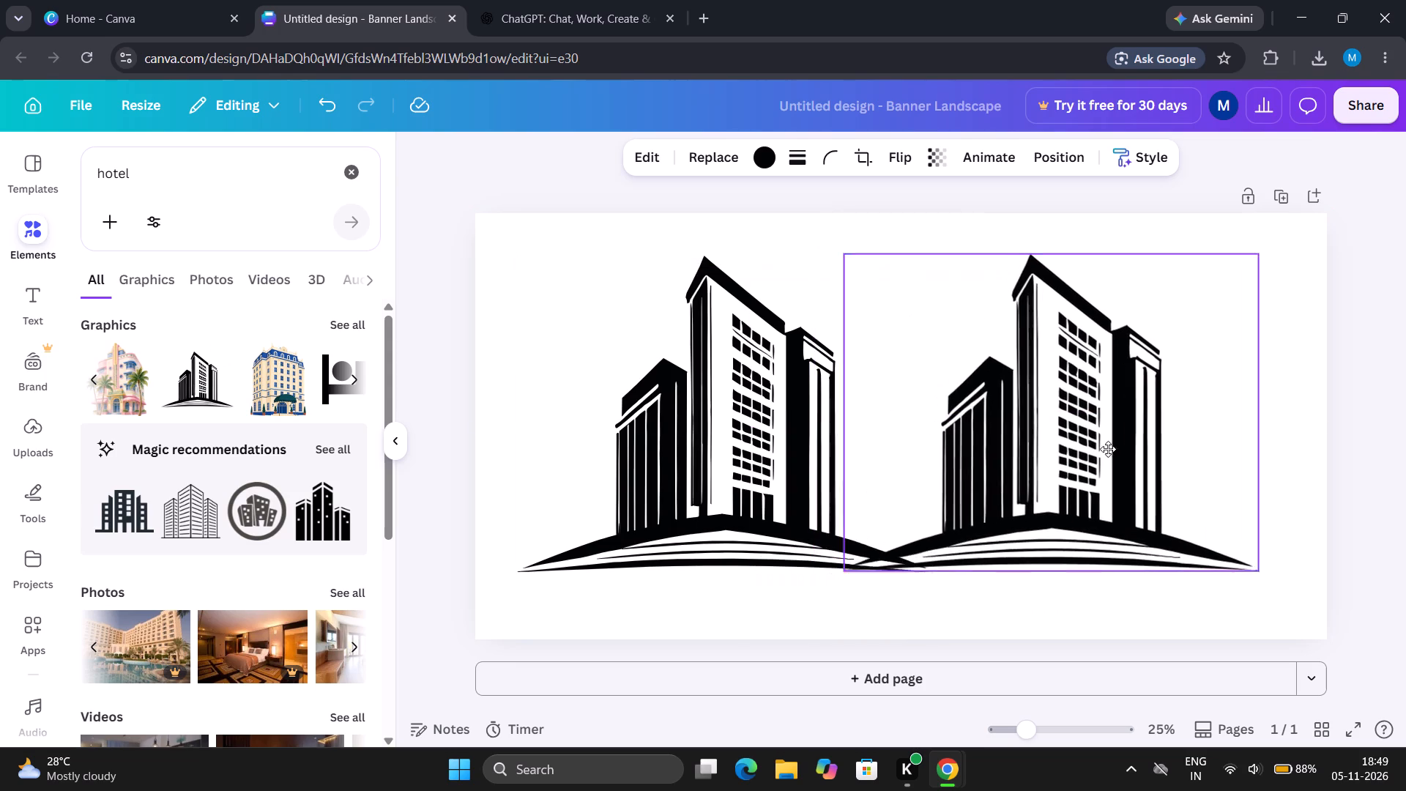
pyautogui.moveTo(1108, 449); pyautogui.dragTo(1135, 450)
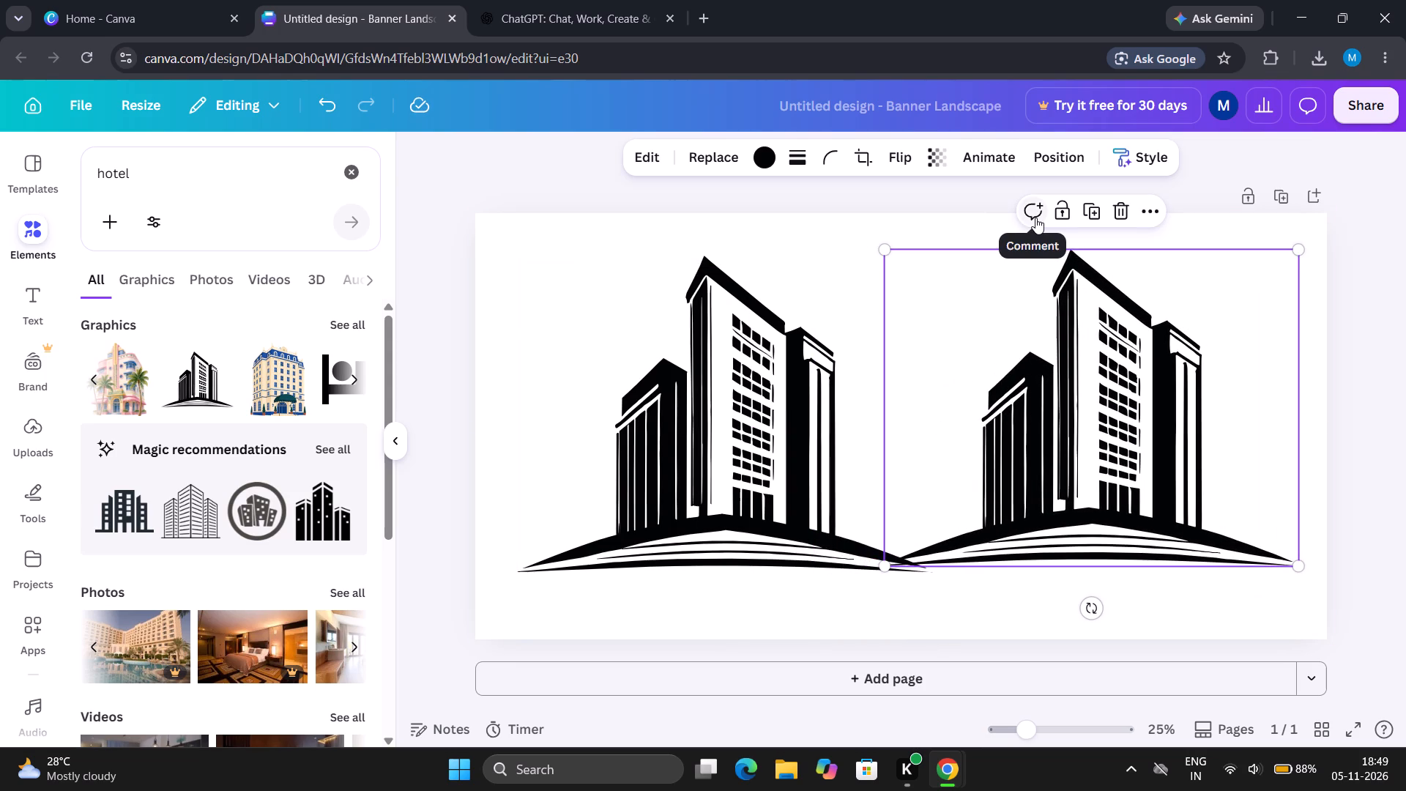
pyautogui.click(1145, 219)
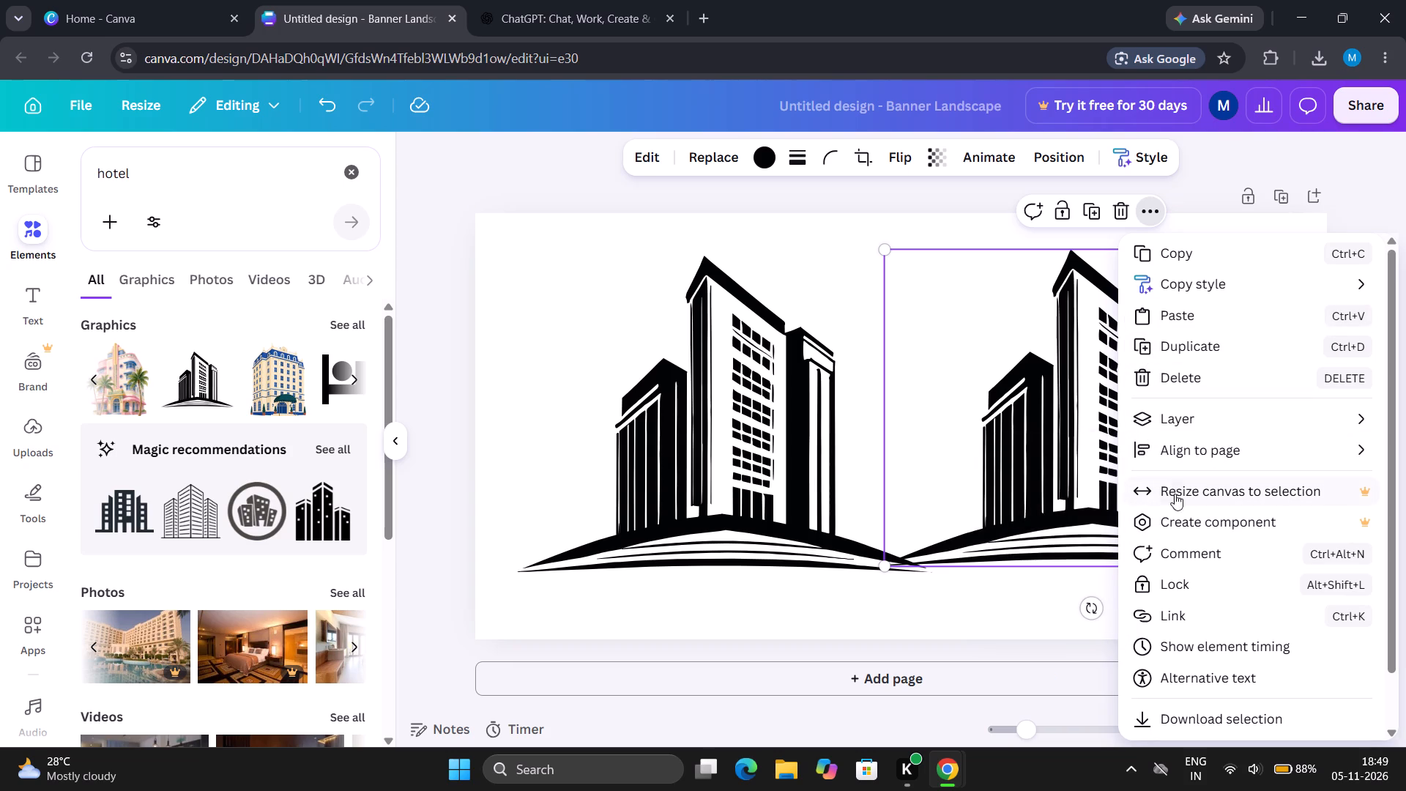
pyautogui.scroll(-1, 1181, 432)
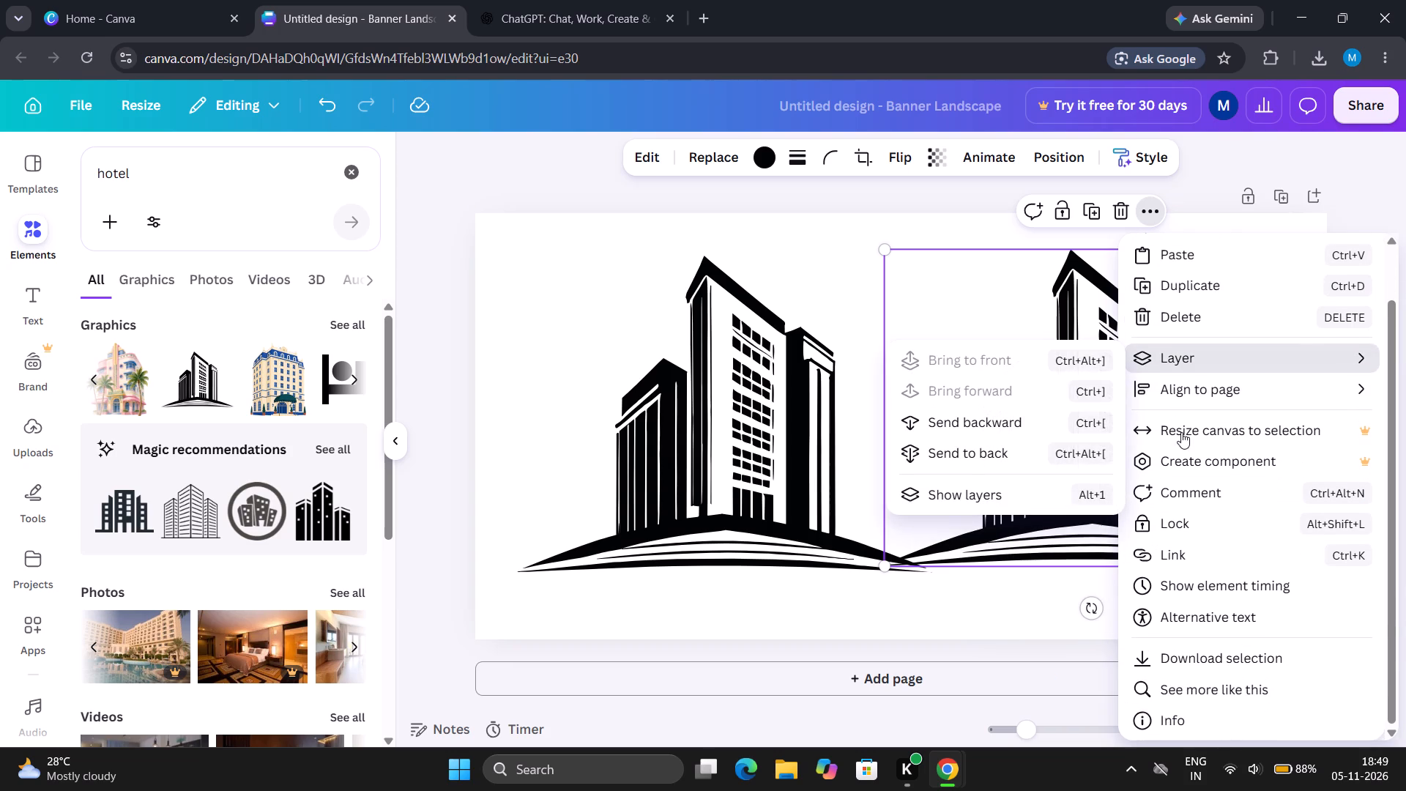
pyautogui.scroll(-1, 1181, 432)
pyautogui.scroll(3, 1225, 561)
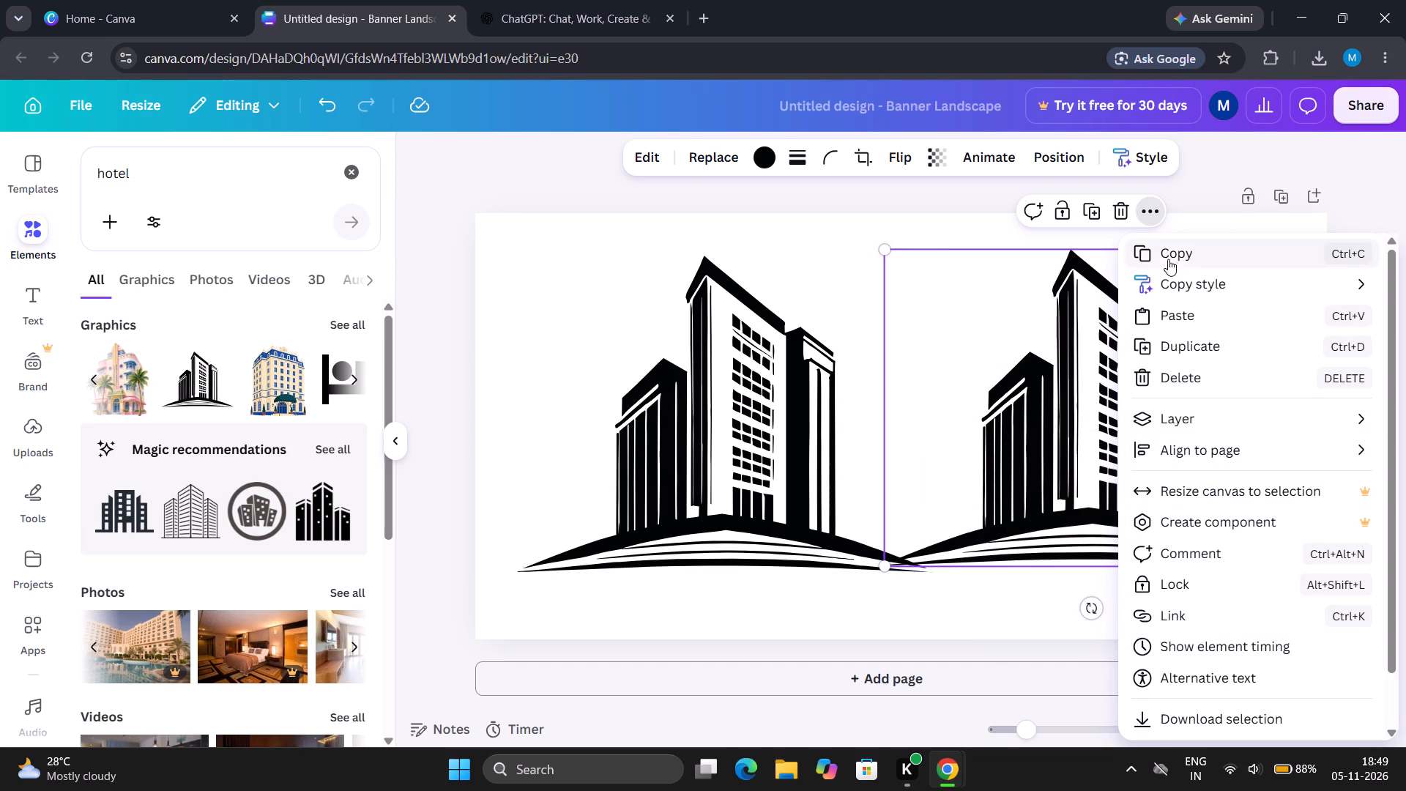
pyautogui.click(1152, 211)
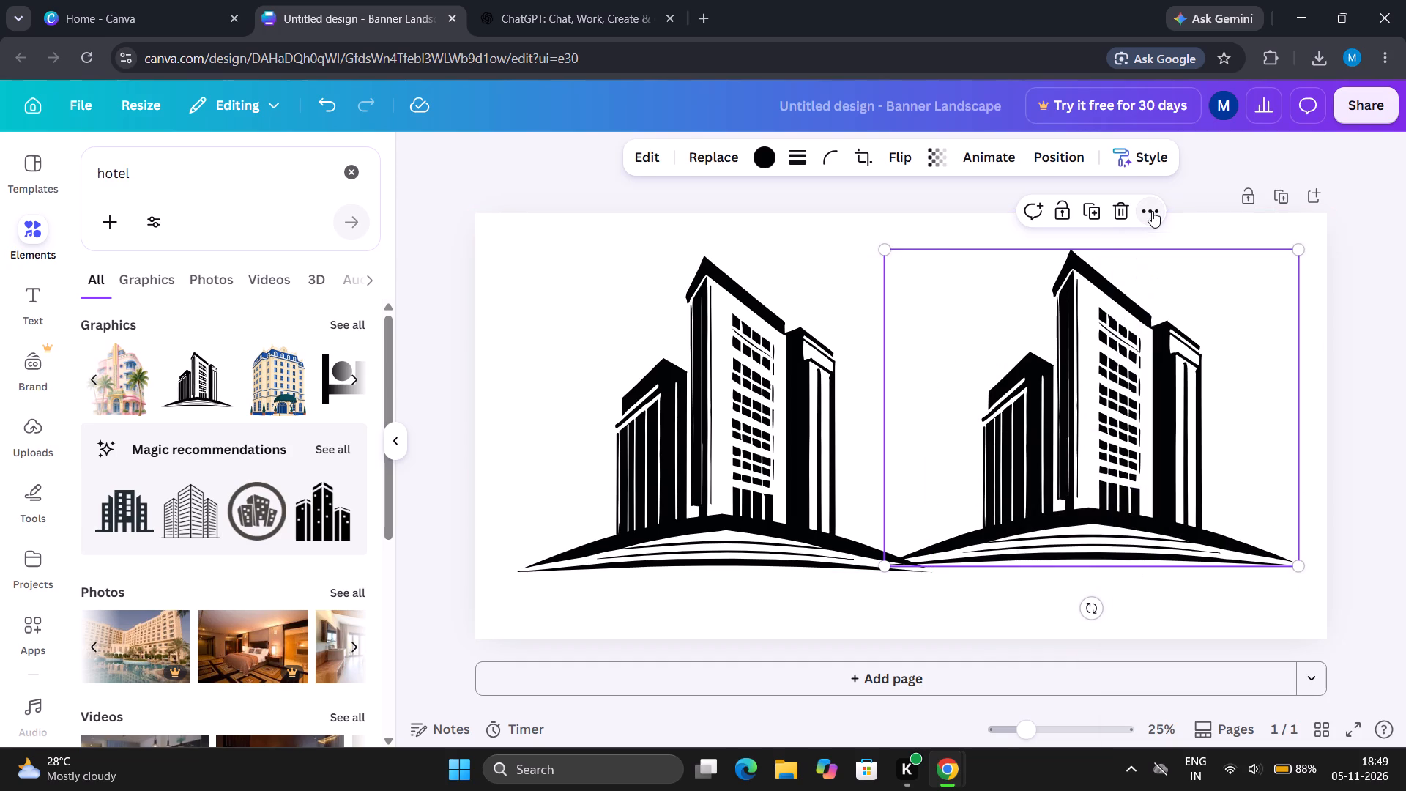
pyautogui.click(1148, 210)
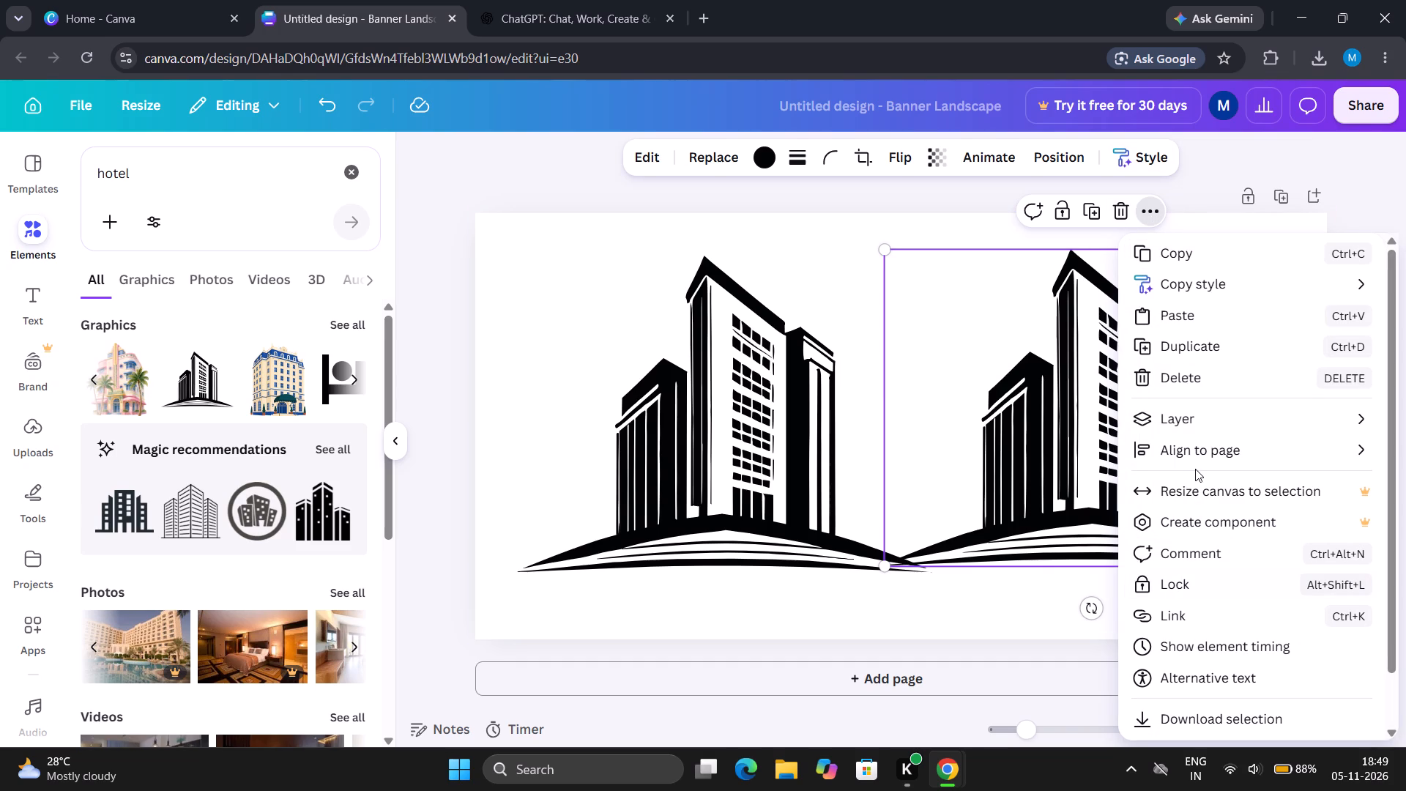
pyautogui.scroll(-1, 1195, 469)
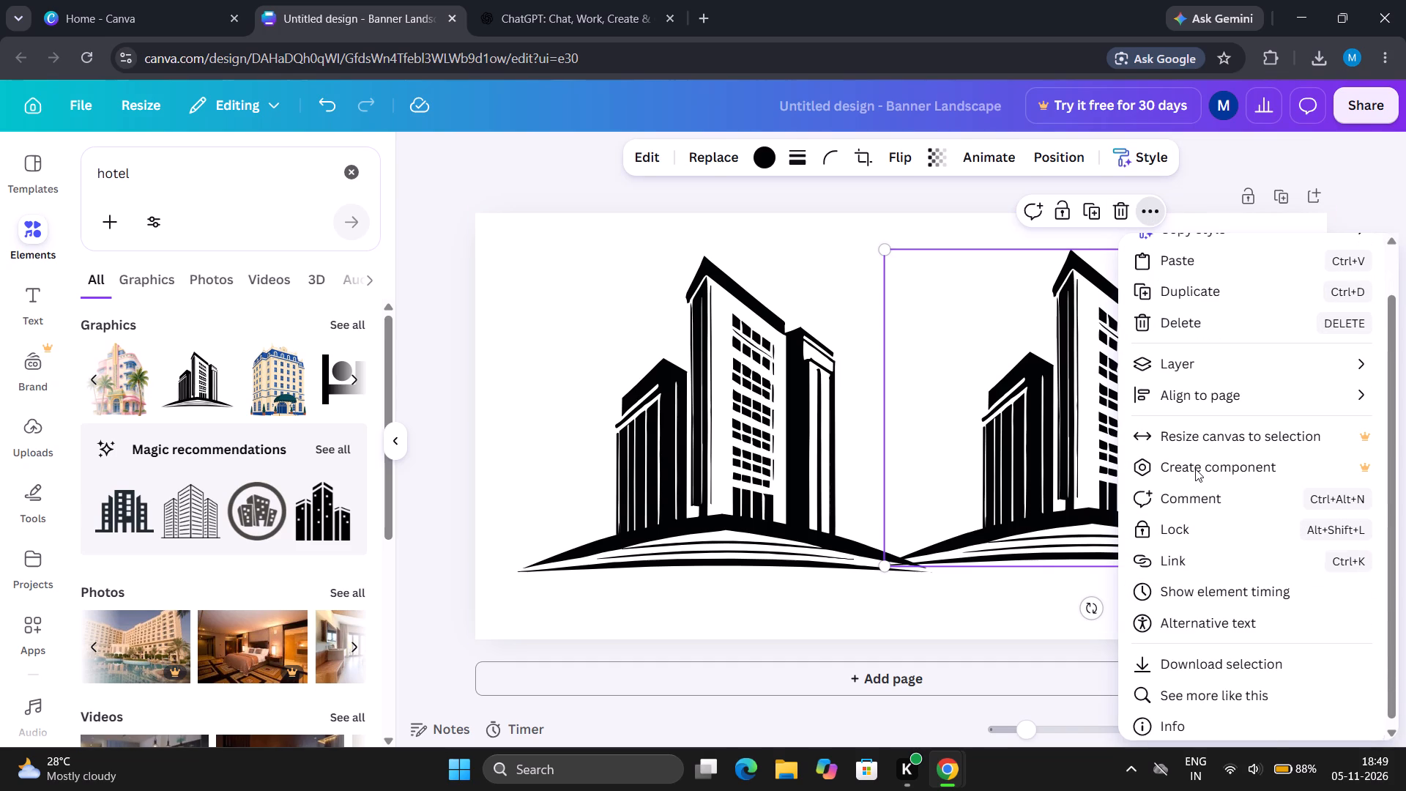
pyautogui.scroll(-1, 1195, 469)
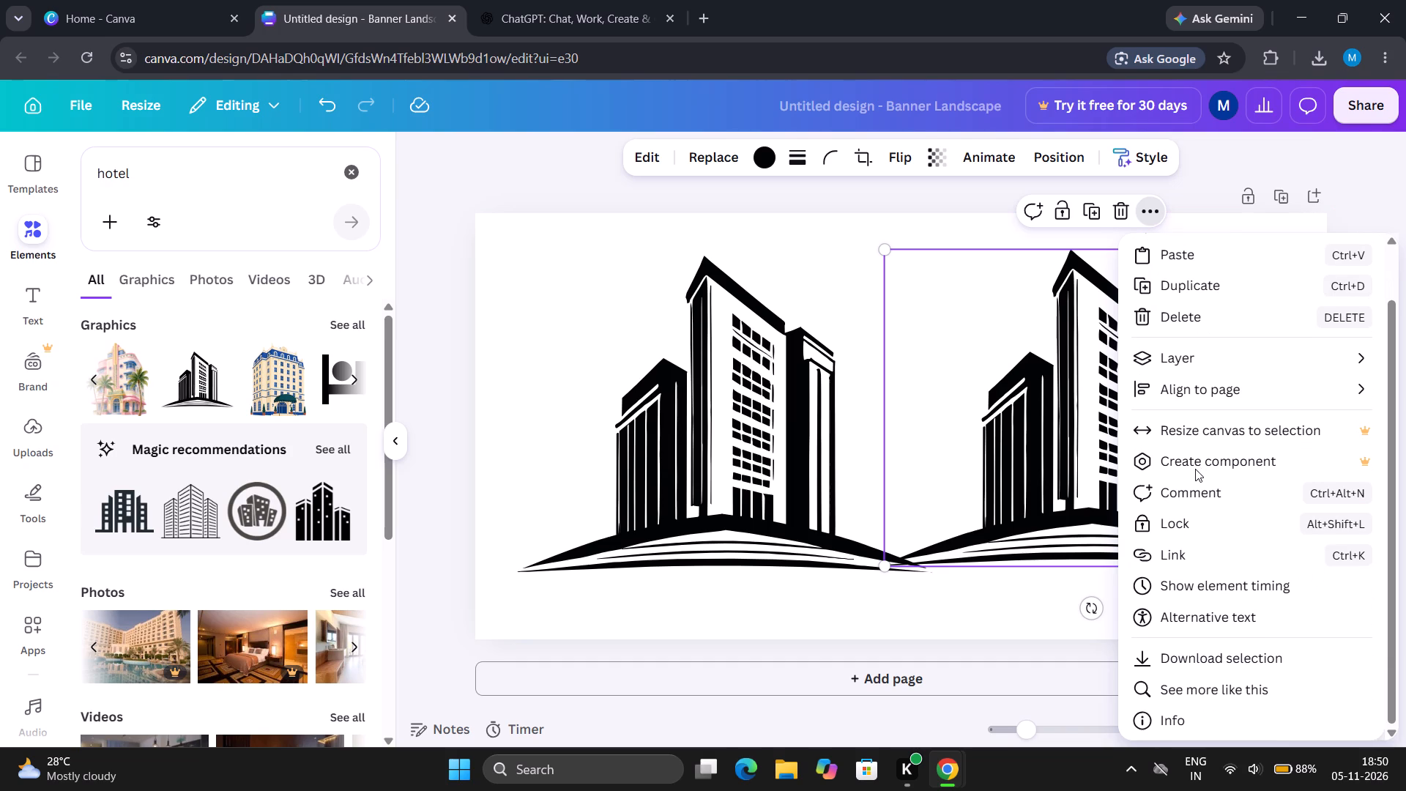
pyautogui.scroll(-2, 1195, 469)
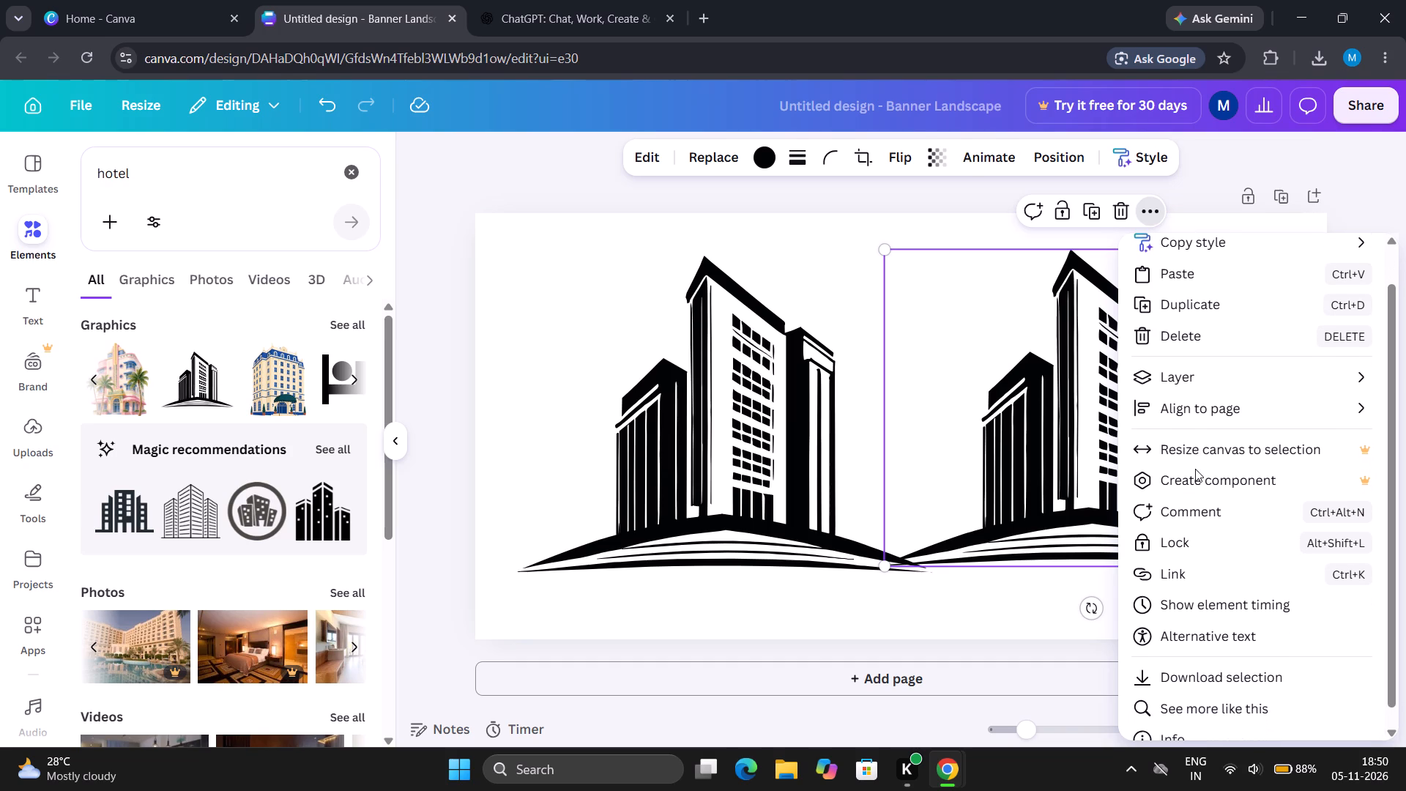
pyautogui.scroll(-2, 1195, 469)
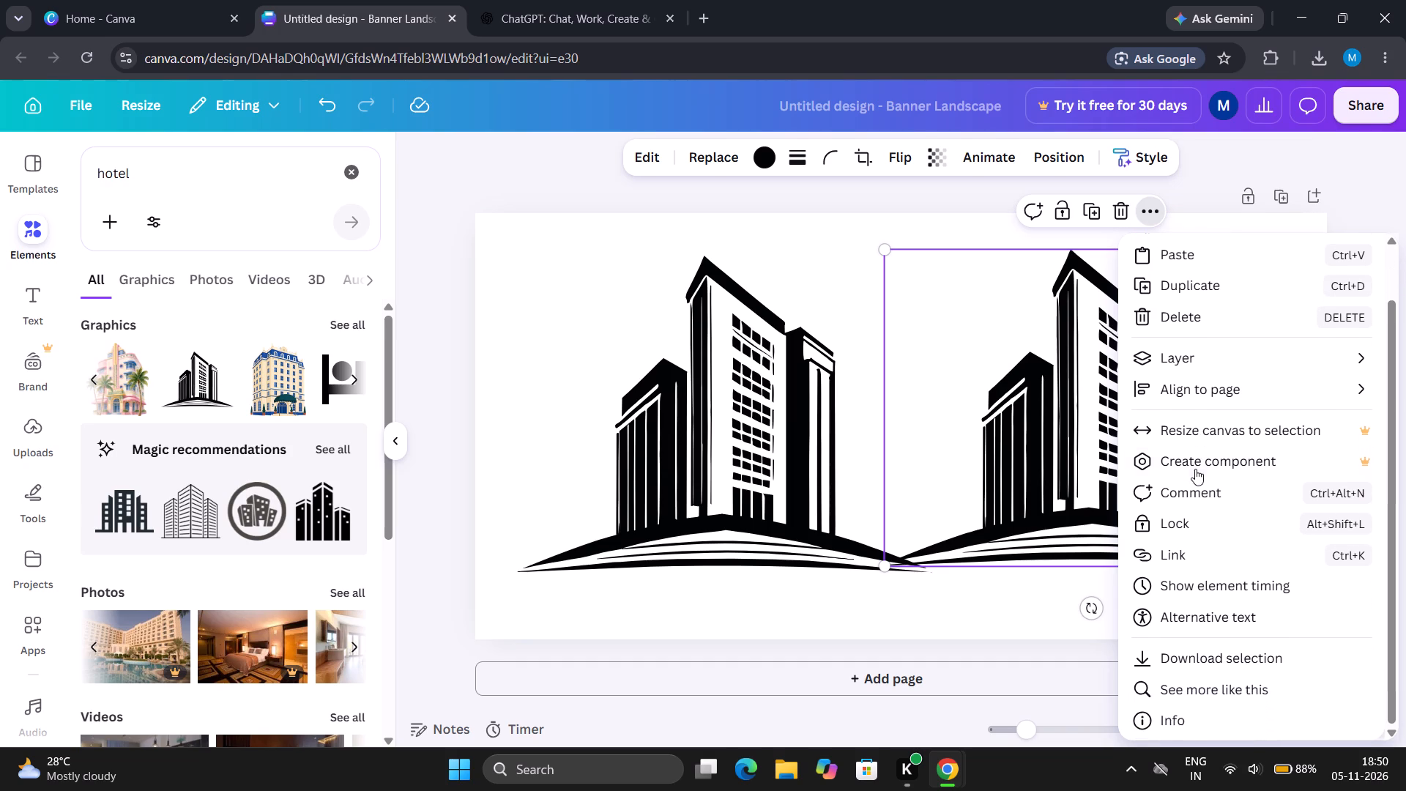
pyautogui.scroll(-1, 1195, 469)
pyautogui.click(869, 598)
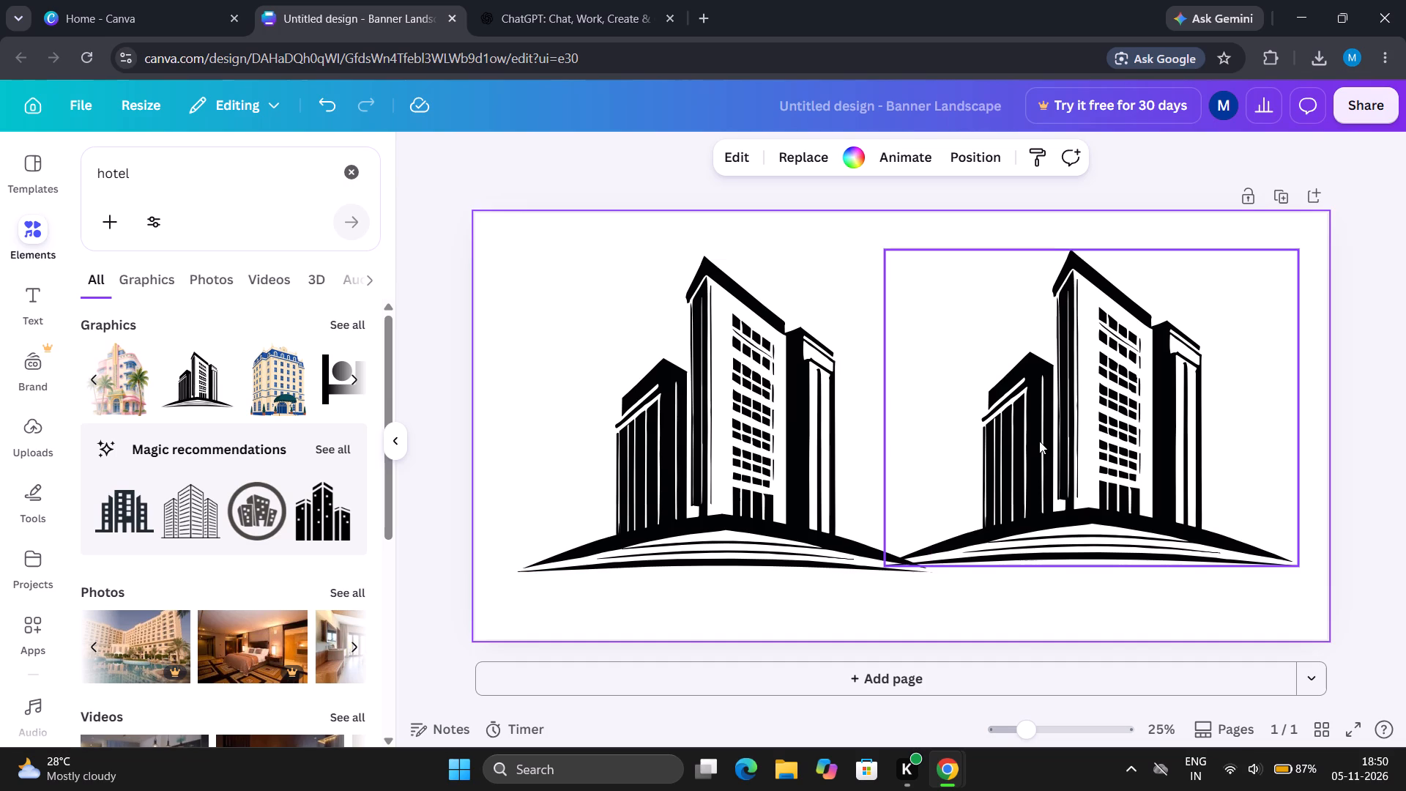
# Flip the right-hand building graphic horizontally so it mirrors the left-hand one.
pyautogui.click(692, 365)
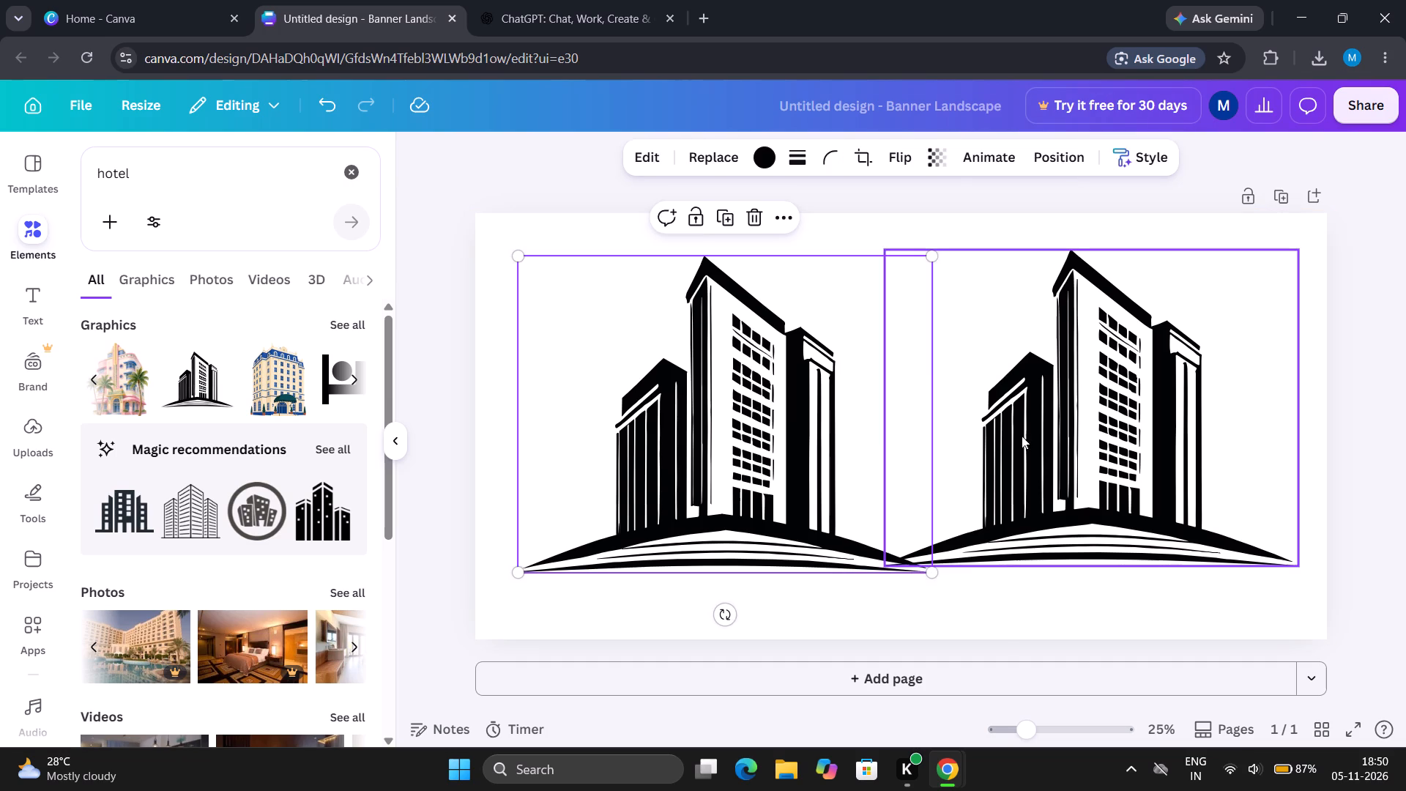
pyautogui.click(994, 418)
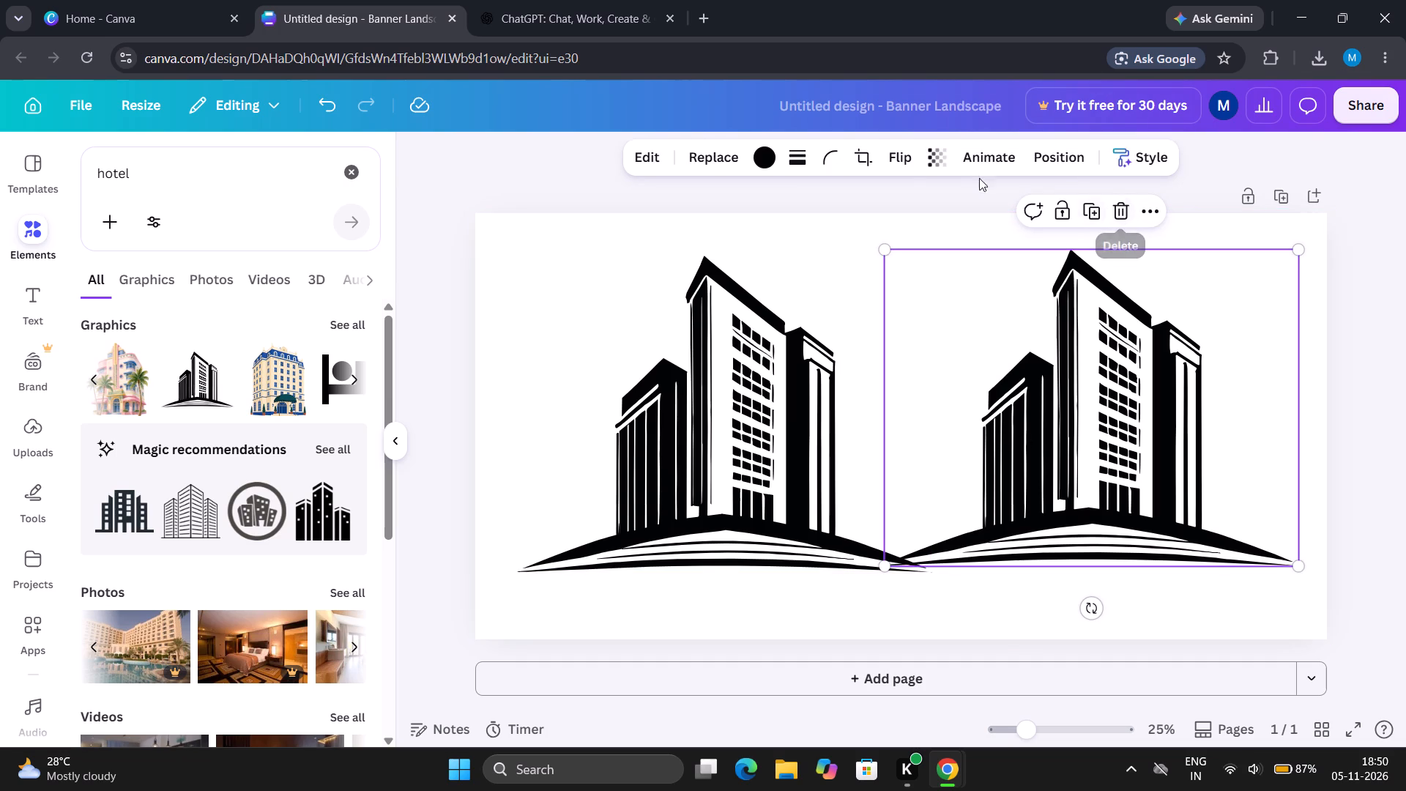
pyautogui.click(897, 155)
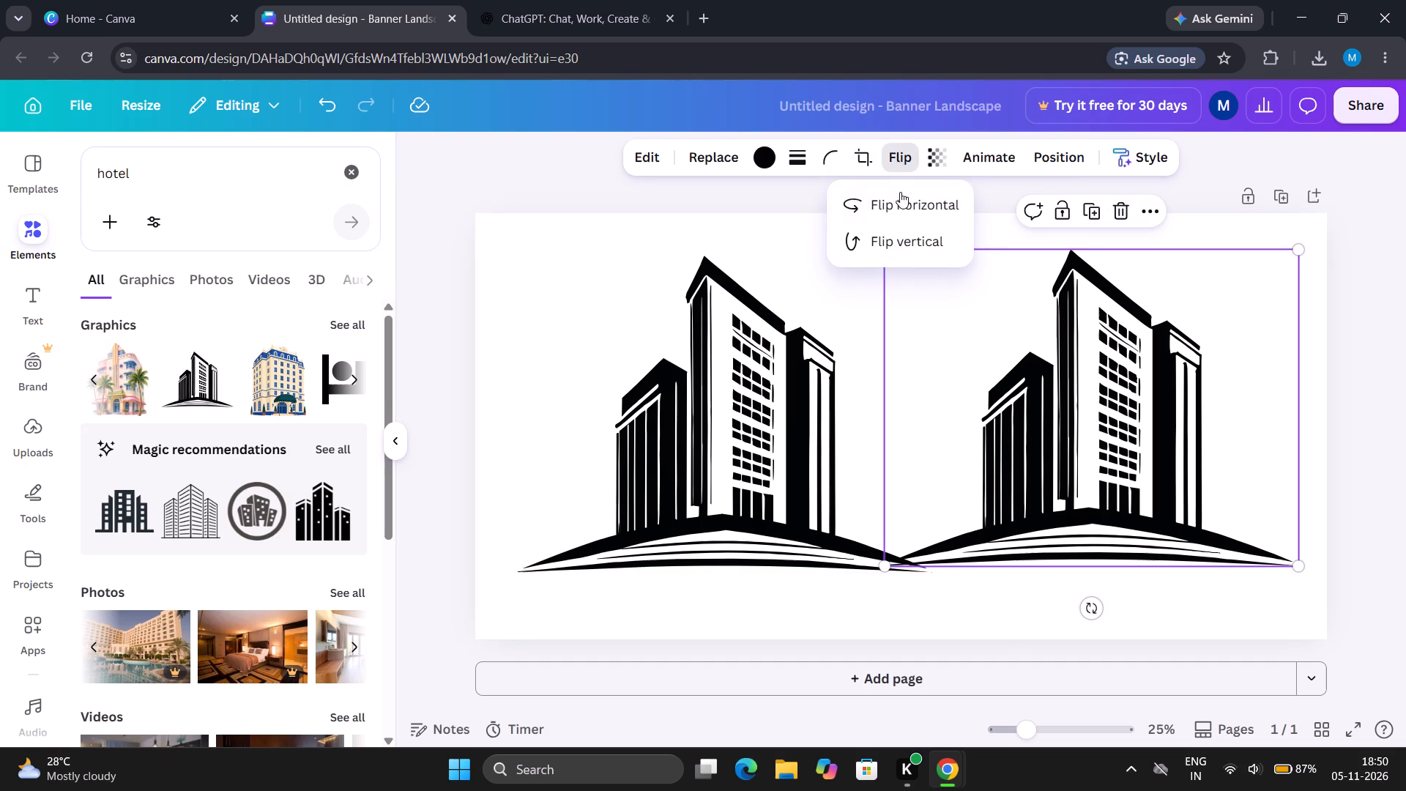
pyautogui.click(901, 205)
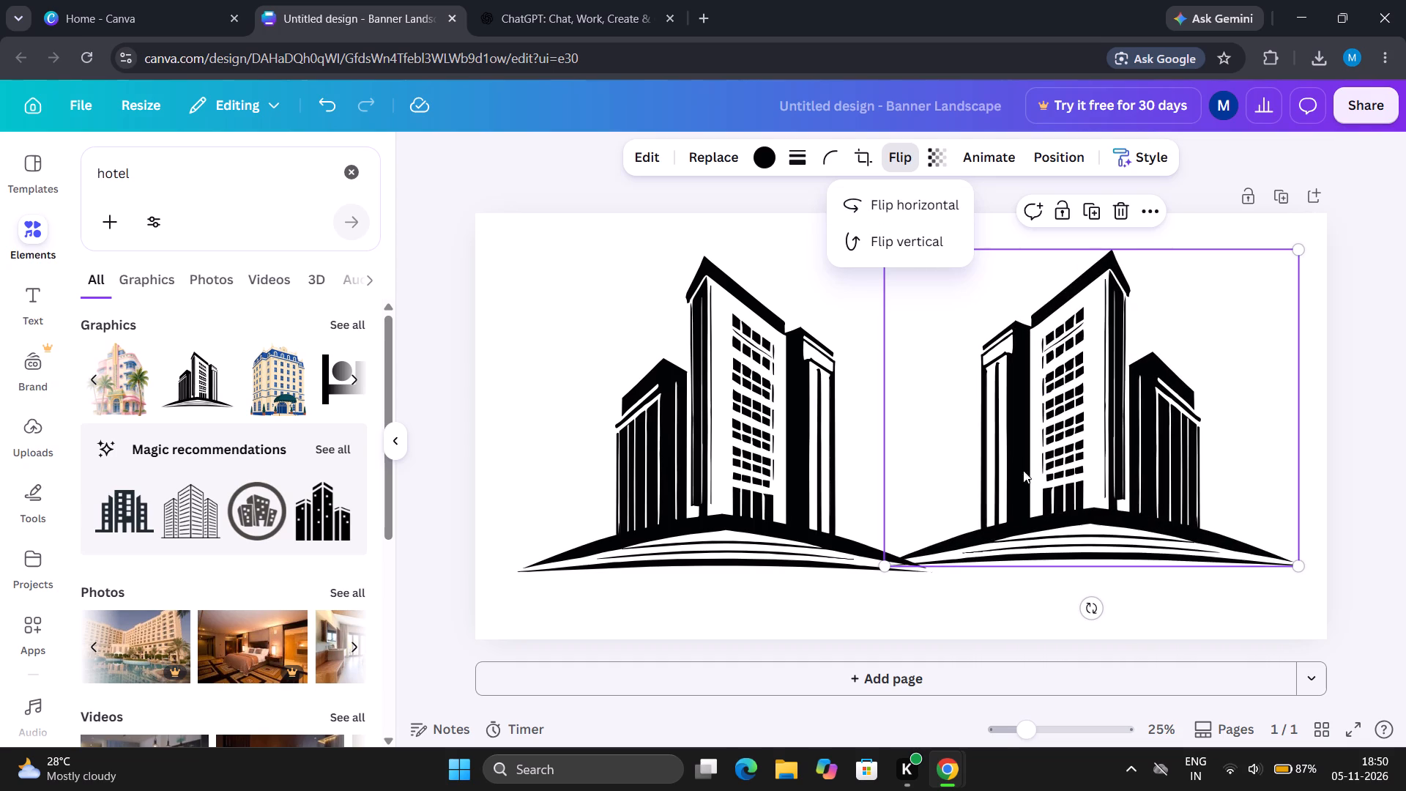
pyautogui.click(844, 613)
# Move the two building graphics apart toward the banner's side edges, aligned at the same height with their curved bases no longer overlapping.
pyautogui.moveTo(772, 492); pyautogui.dragTo(759, 491)
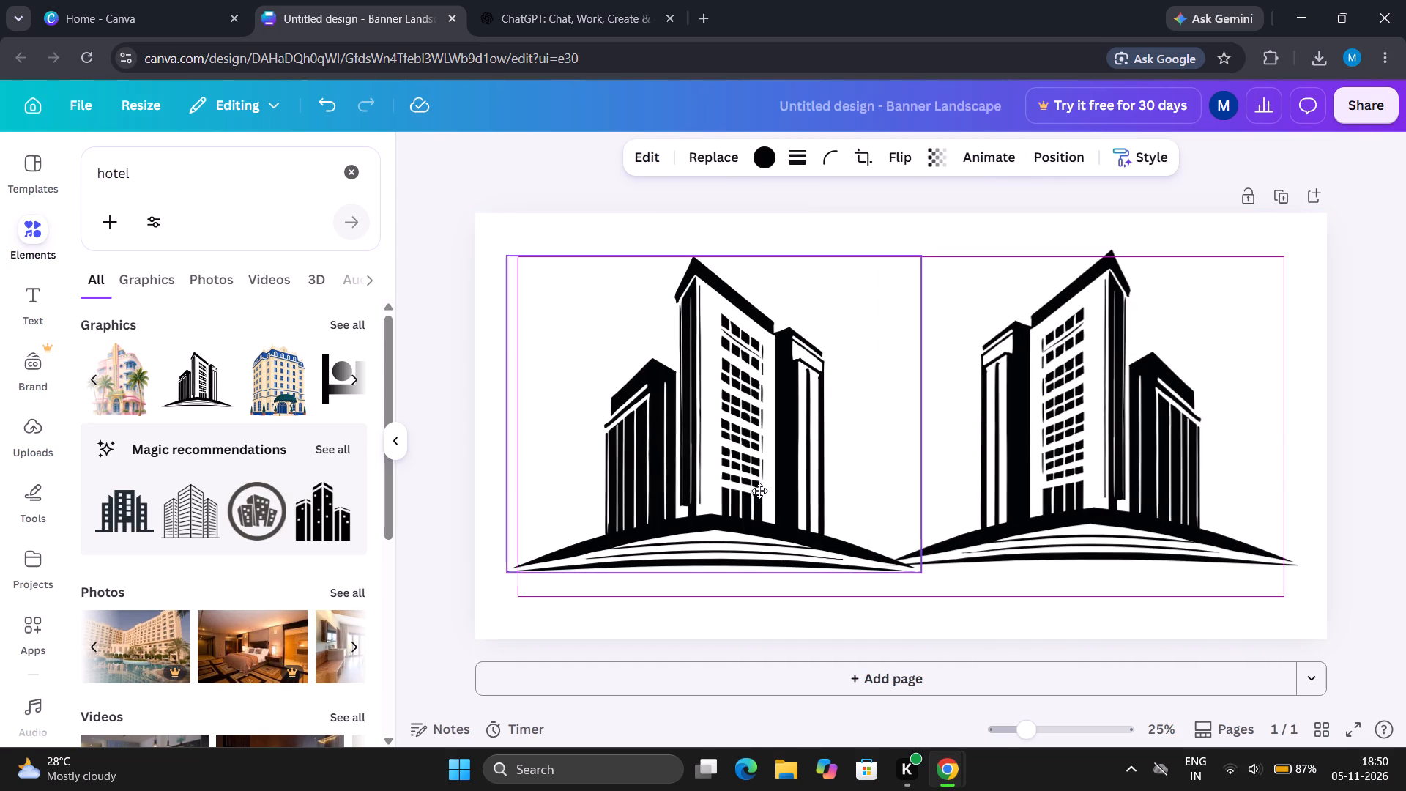
pyautogui.moveTo(759, 491); pyautogui.dragTo(755, 491)
pyautogui.moveTo(1076, 409); pyautogui.dragTo(1095, 423)
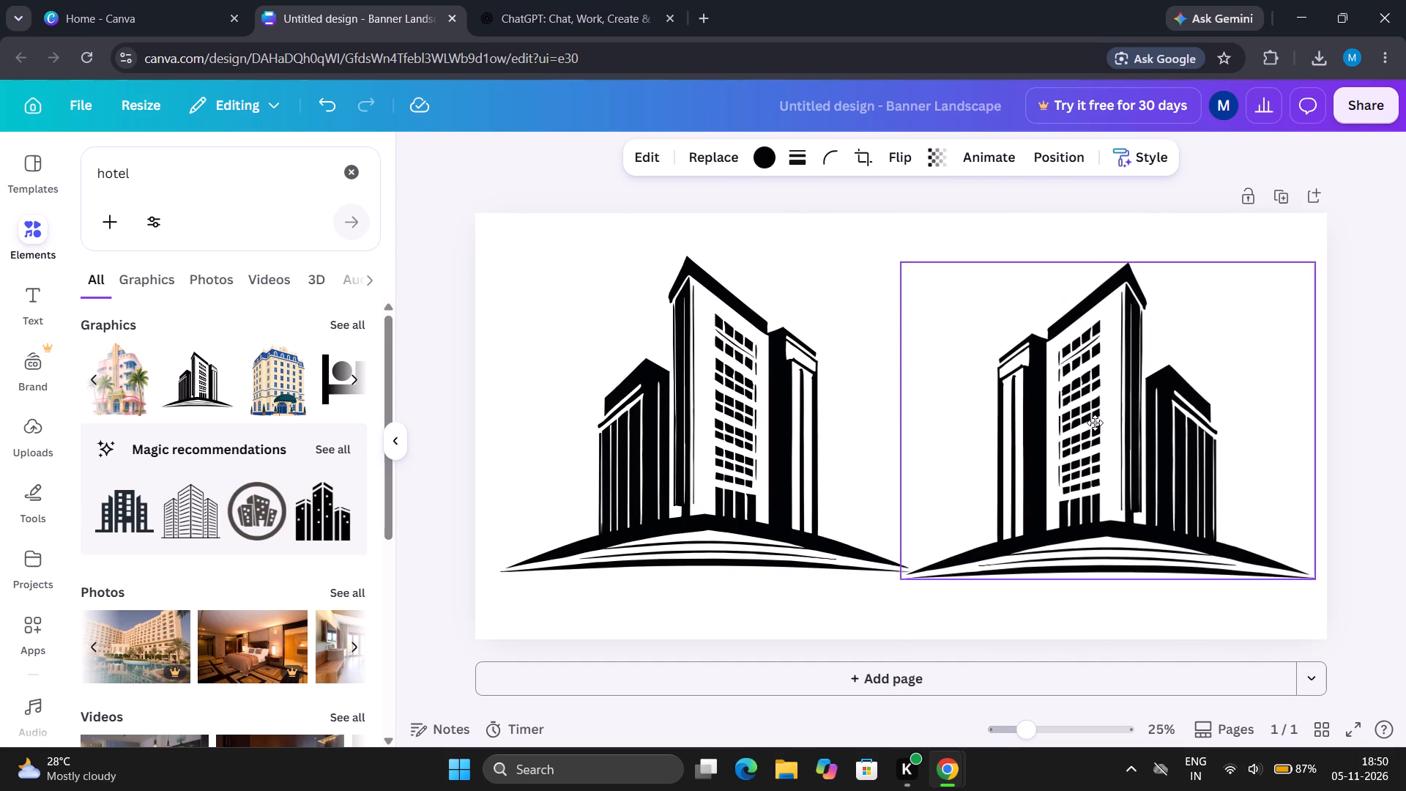
pyautogui.moveTo(1095, 423); pyautogui.dragTo(1087, 413)
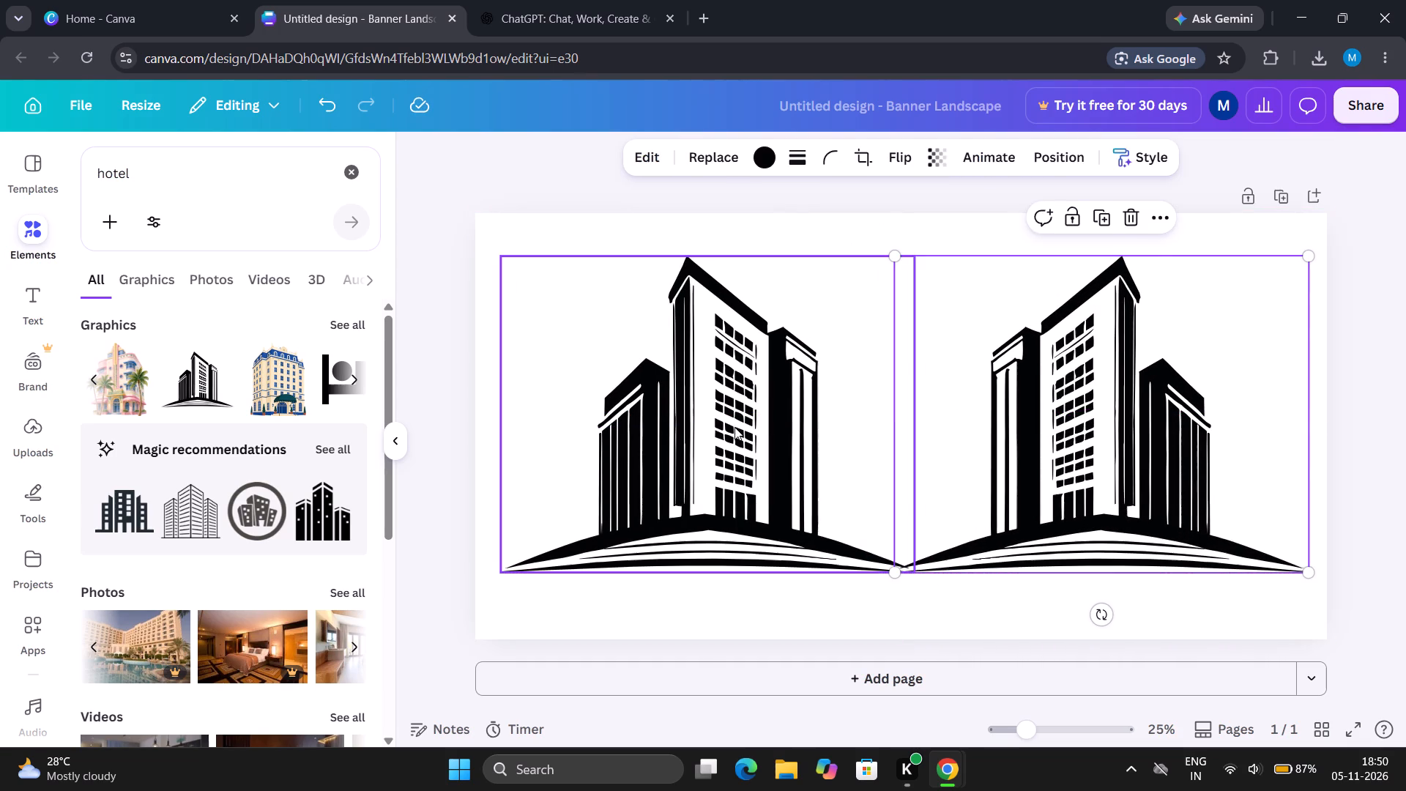
pyautogui.moveTo(693, 432); pyautogui.dragTo(685, 432)
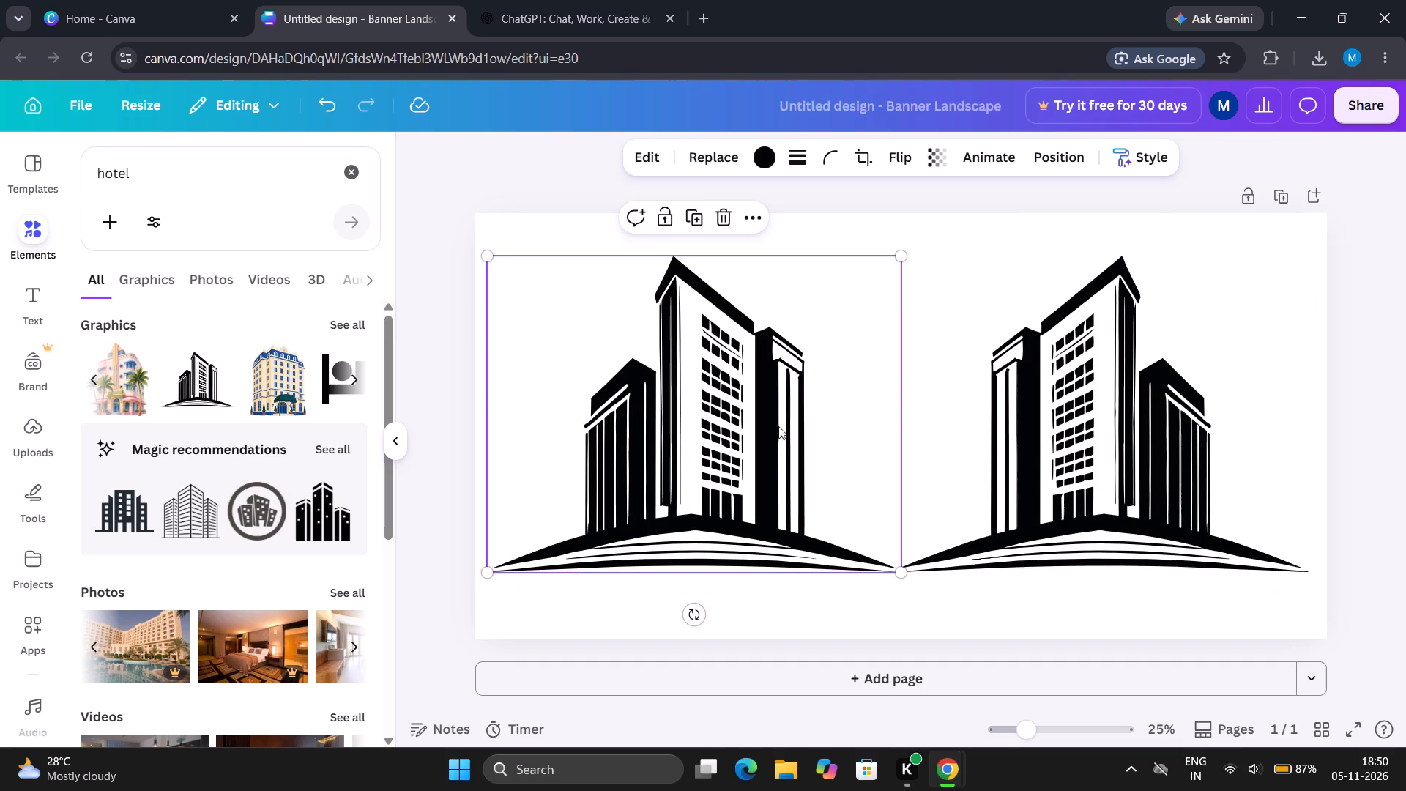
pyautogui.moveTo(1003, 417); pyautogui.dragTo(1009, 415)
pyautogui.click(955, 590)
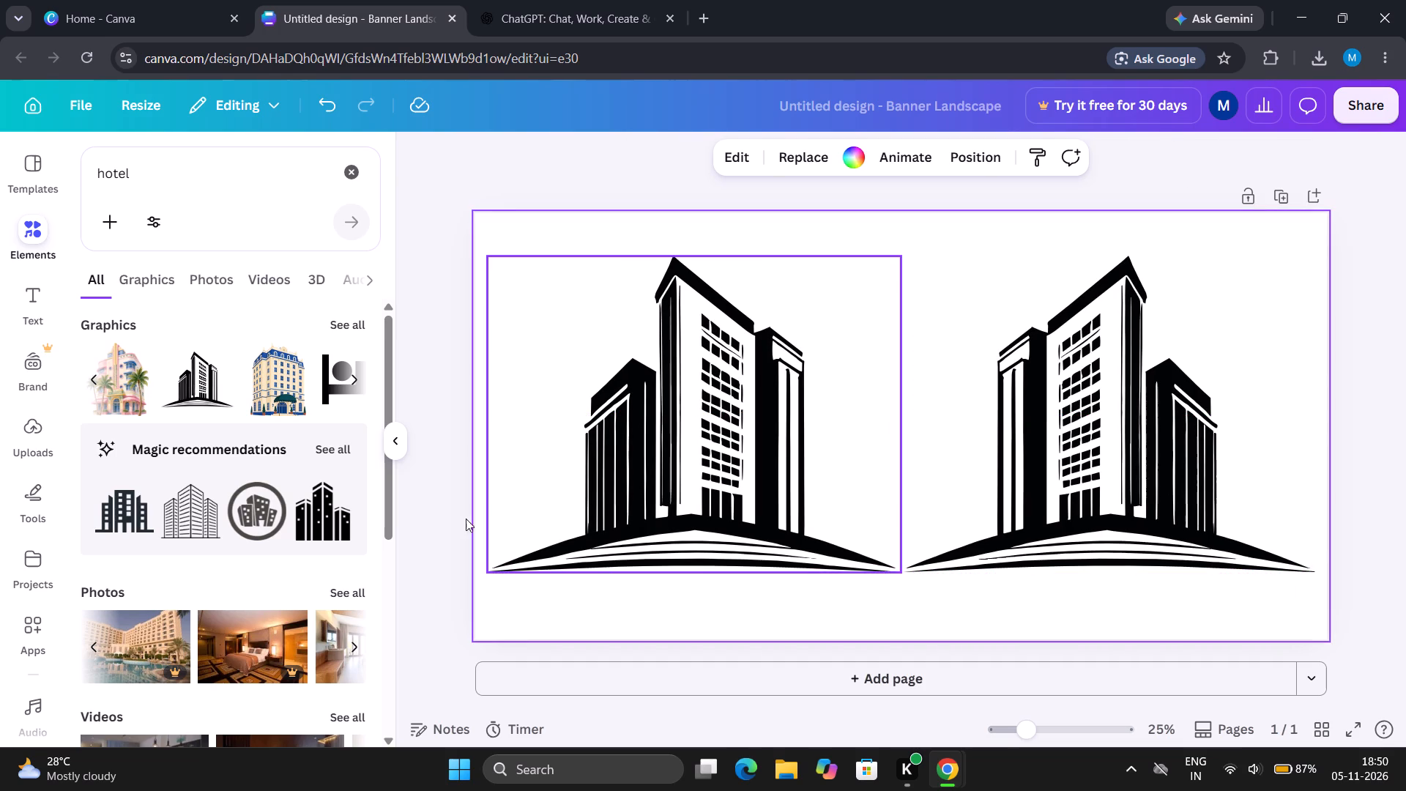
# Leave the banner design and return to the home page.
pyautogui.scroll(-3, 232, 524)
pyautogui.scroll(2, 232, 524)
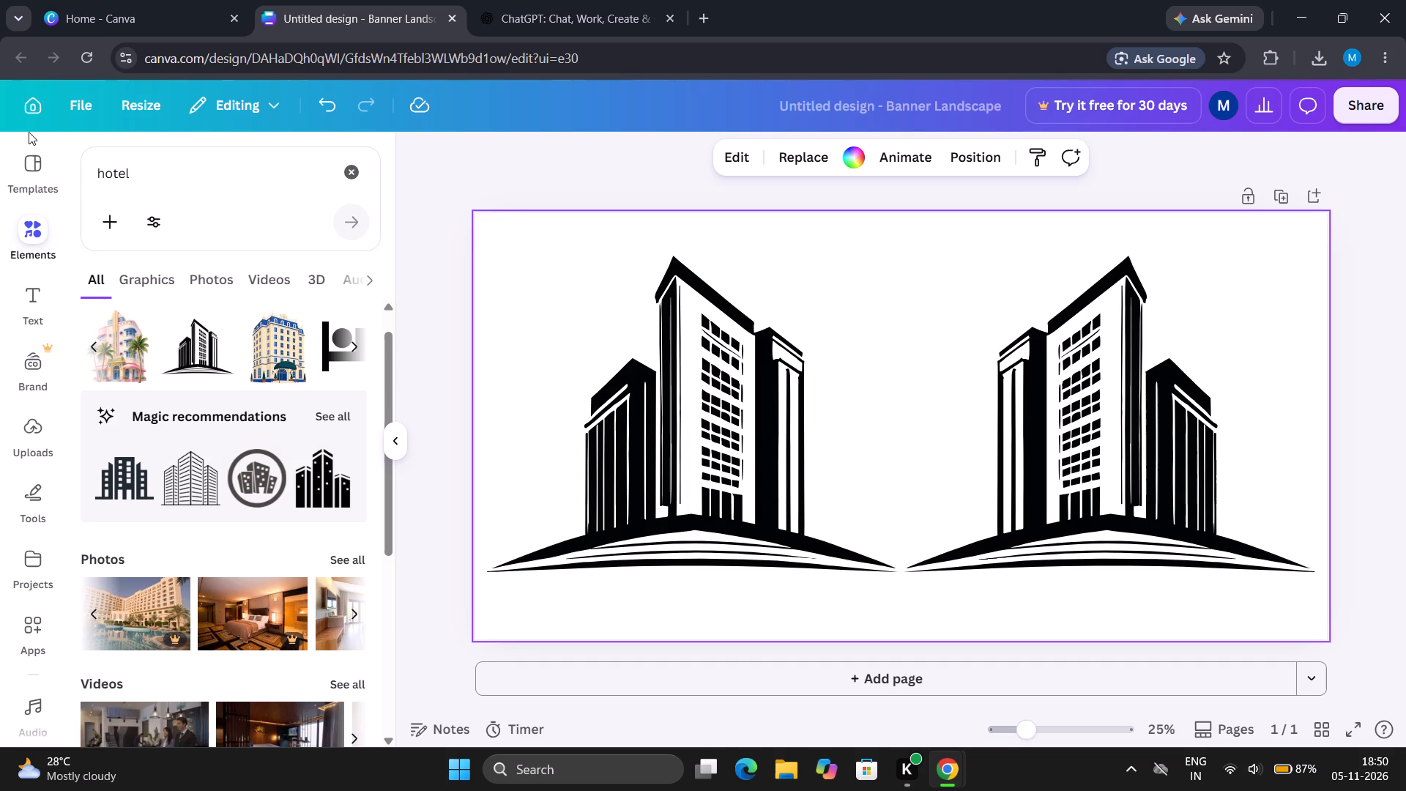
pyautogui.click(74, 111)
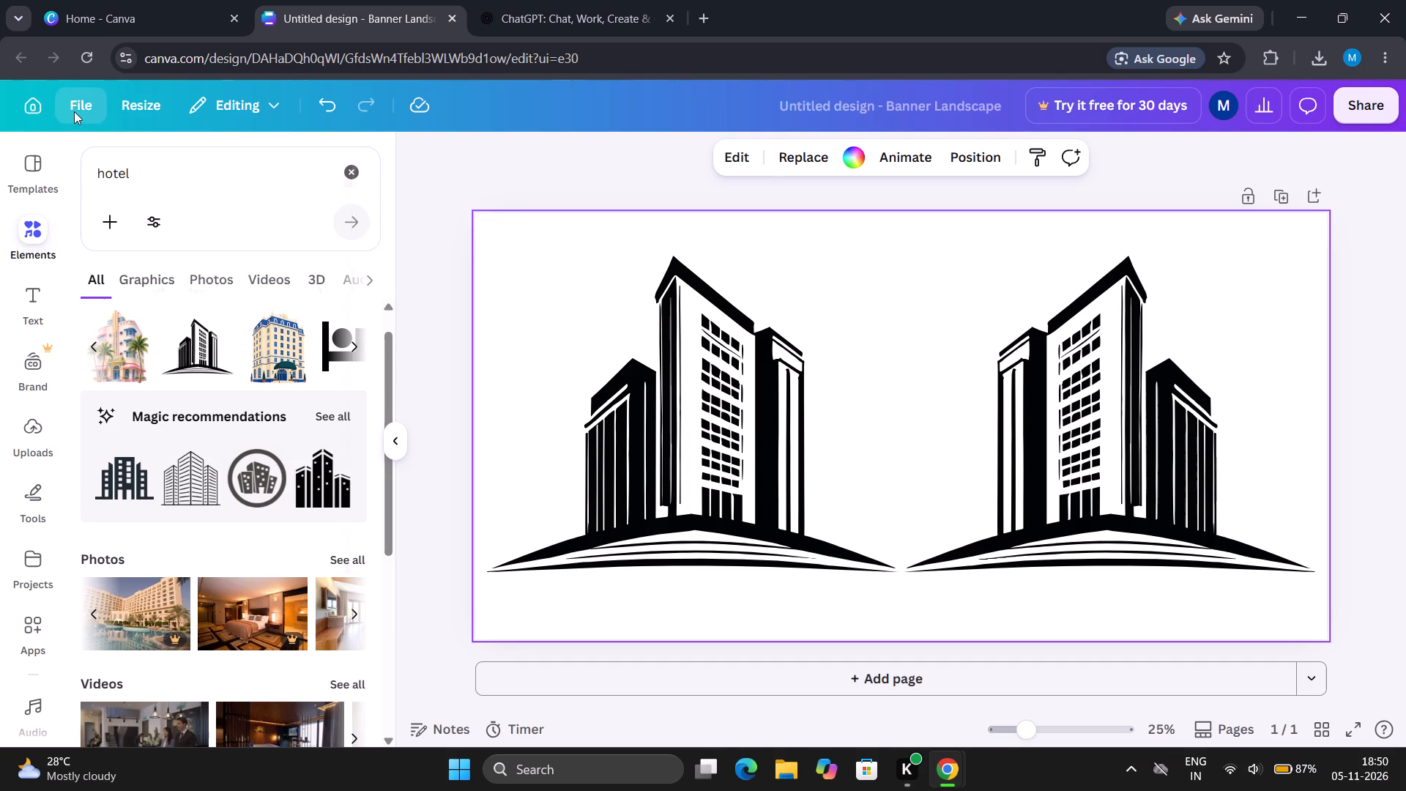
pyautogui.click(33, 106)
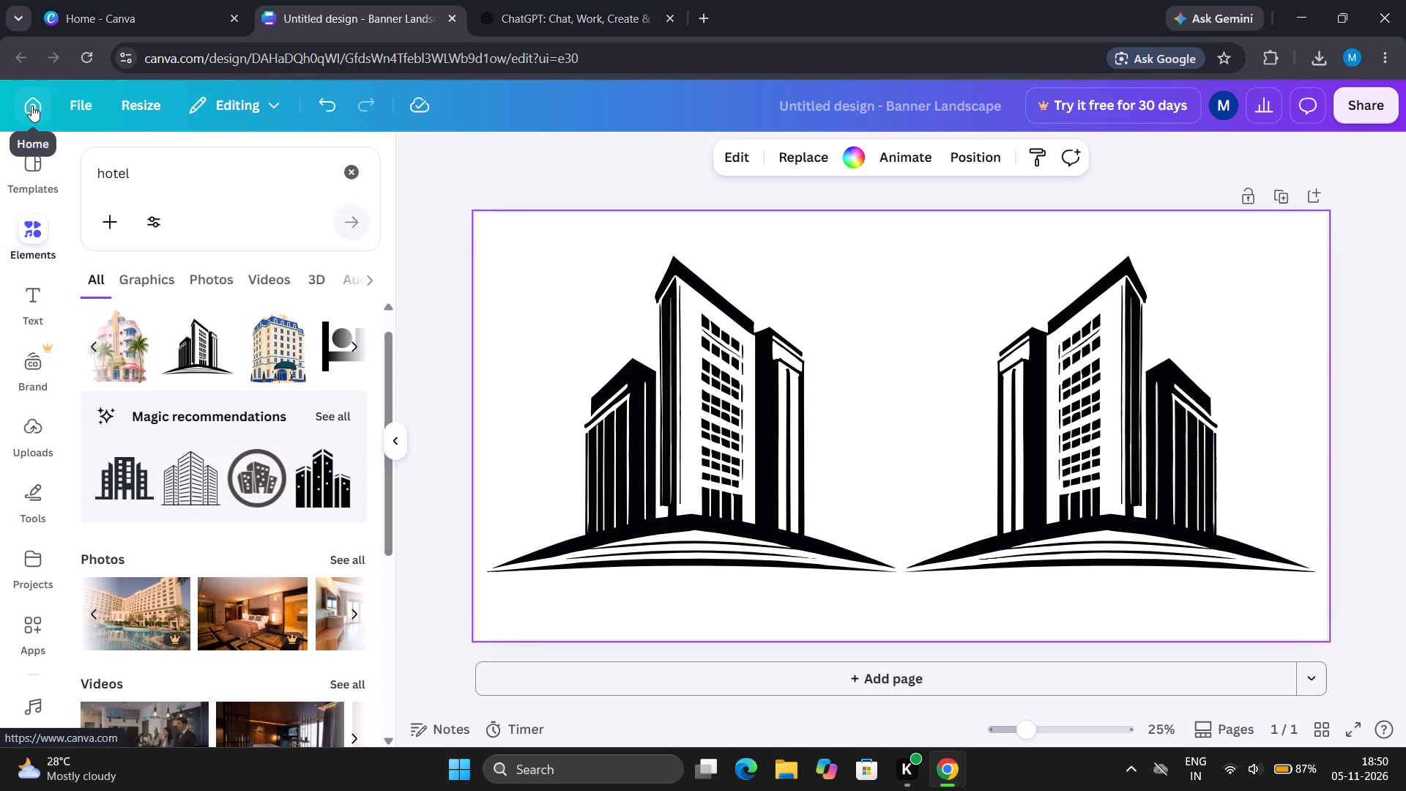
pyautogui.click(31, 105)
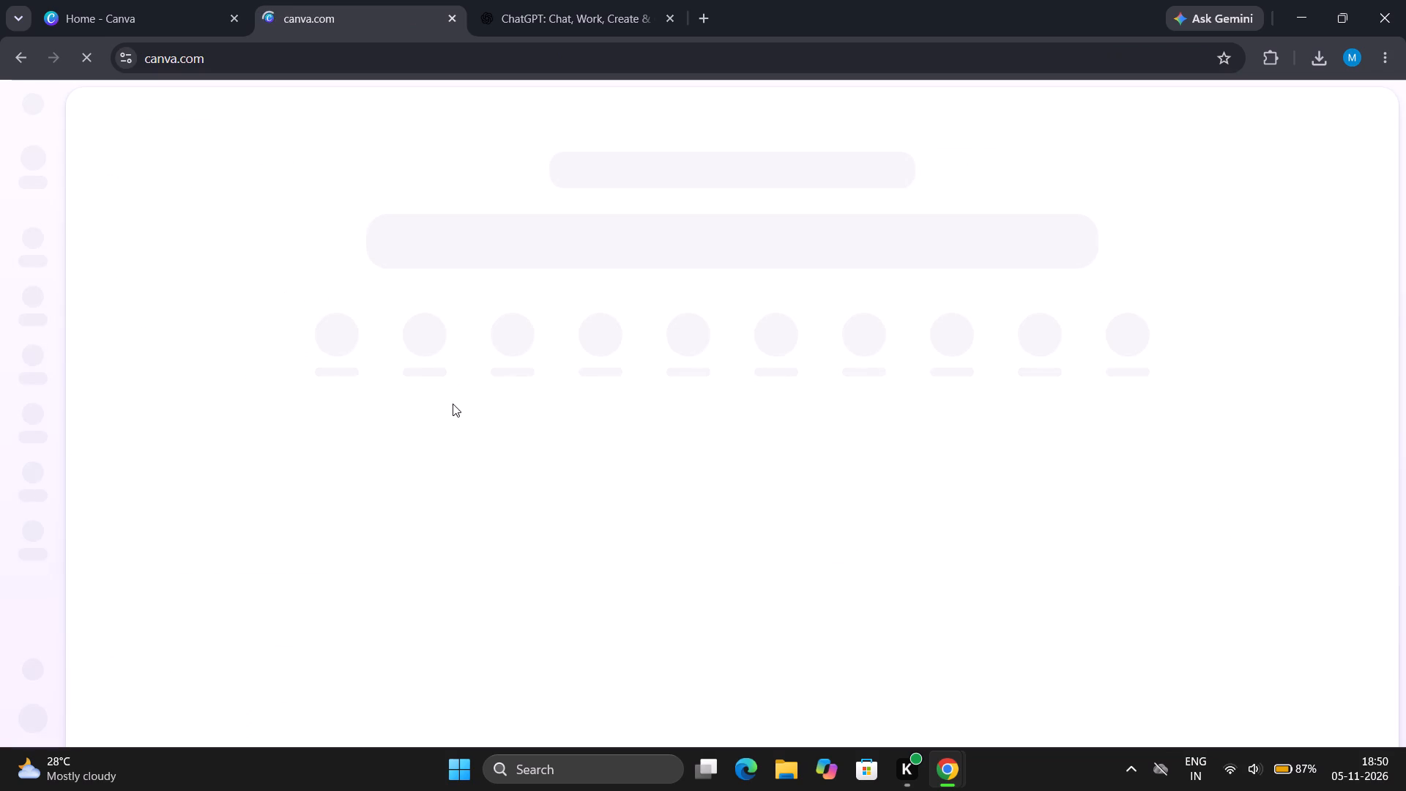
# Browse the recent designs and open the "IoT with React – Internship Training" presentation.
pyautogui.scroll(-2, 453, 557)
pyautogui.scroll(5, 453, 557)
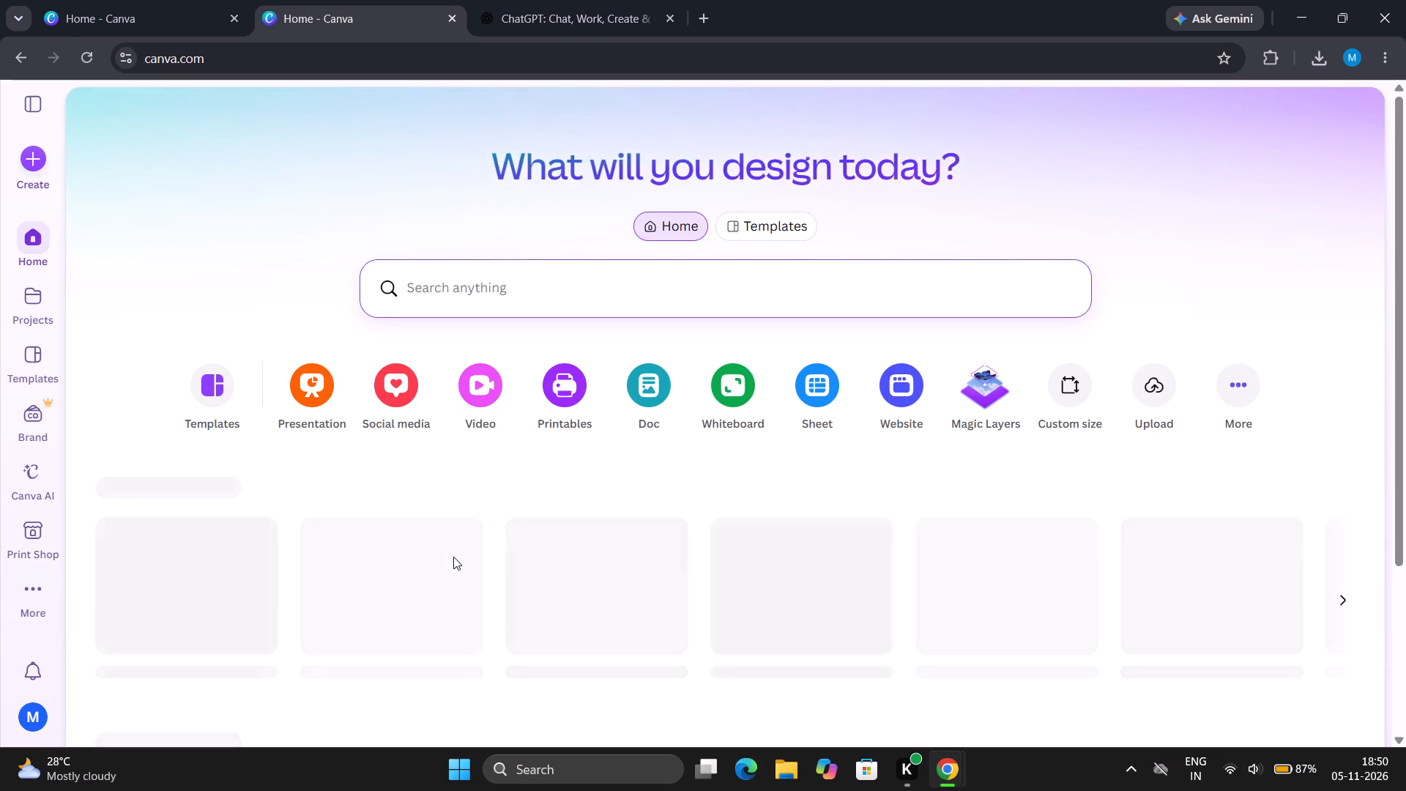
pyautogui.scroll(-7, 453, 557)
pyautogui.scroll(4, 453, 557)
pyautogui.scroll(-2, 453, 557)
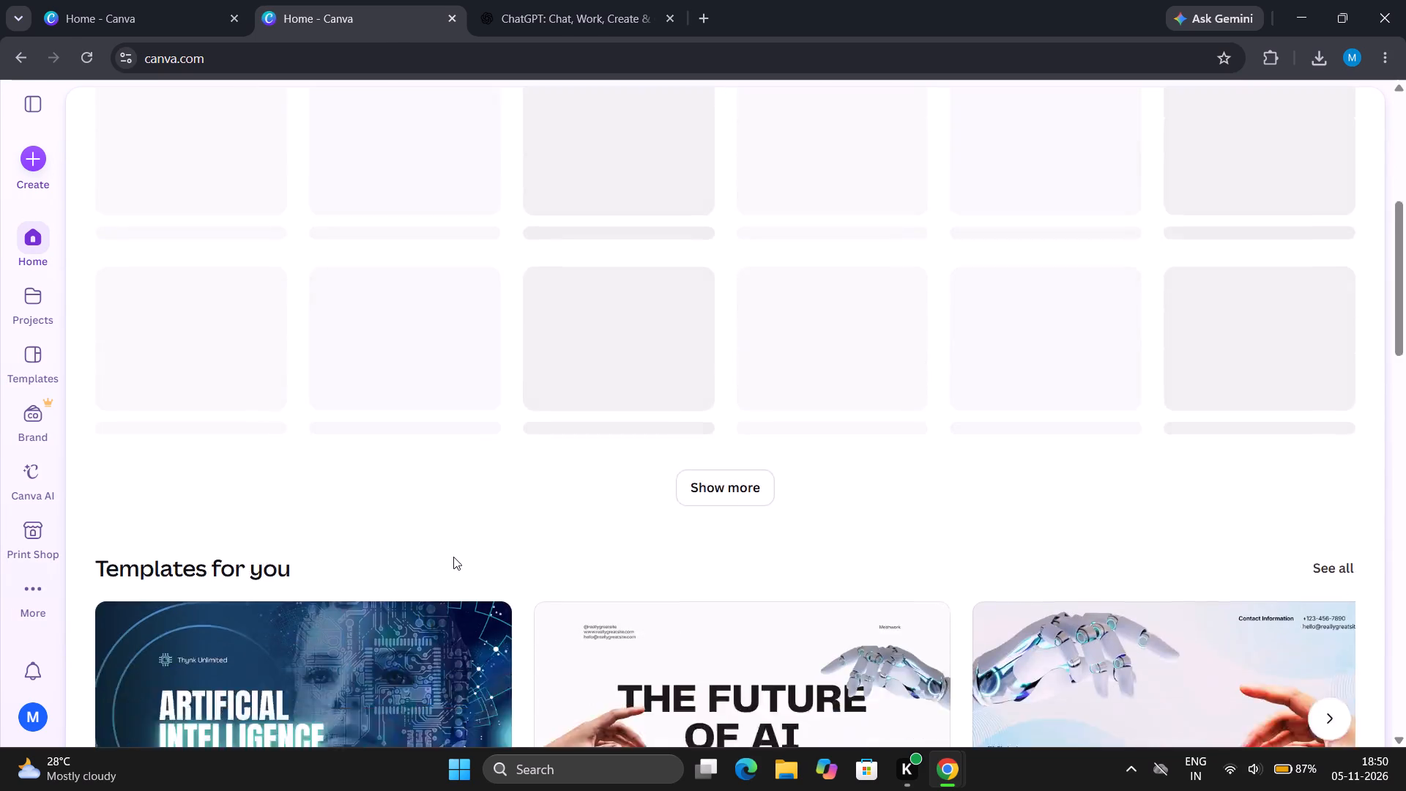
pyautogui.scroll(-4, 453, 557)
pyautogui.scroll(4, 453, 557)
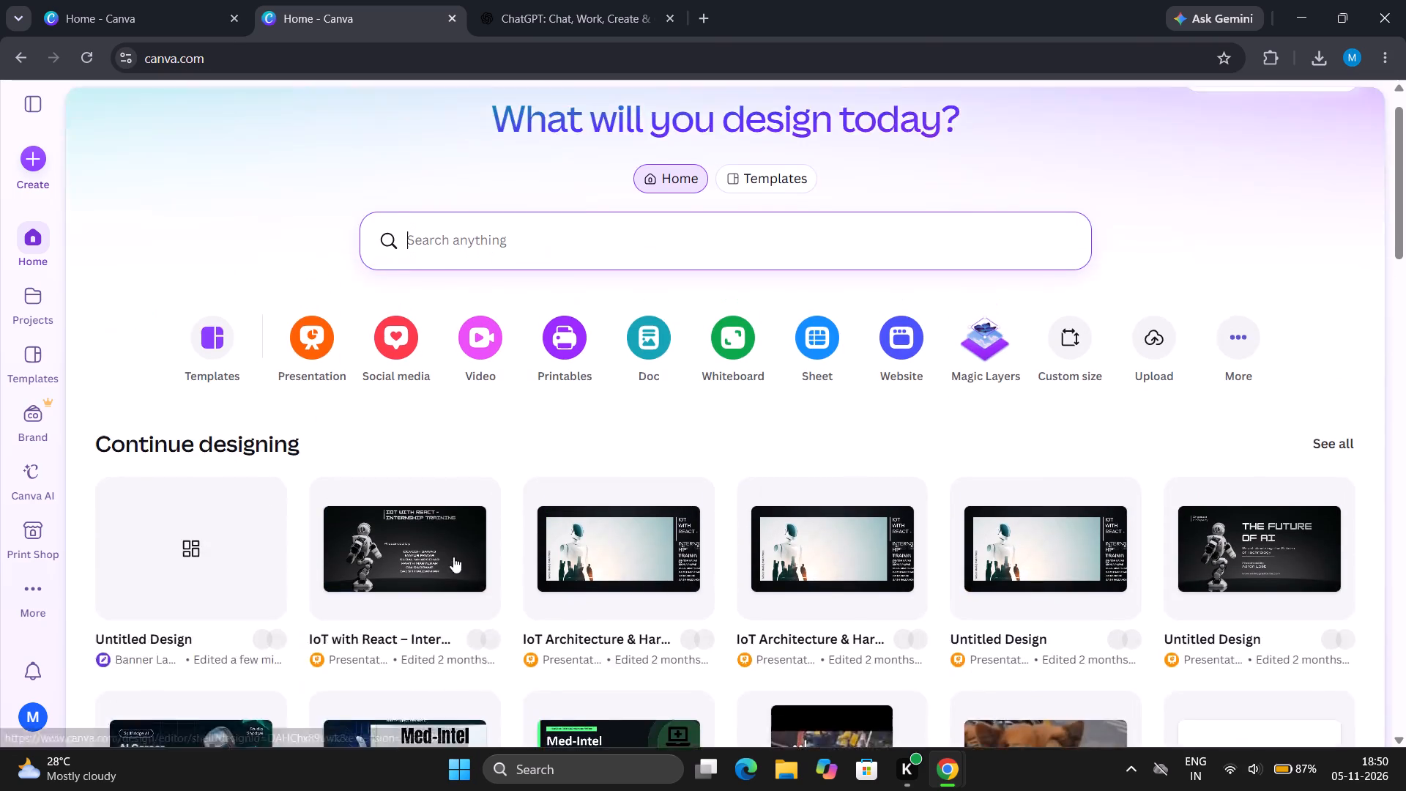
pyautogui.scroll(-1, 453, 557)
pyautogui.click(385, 476)
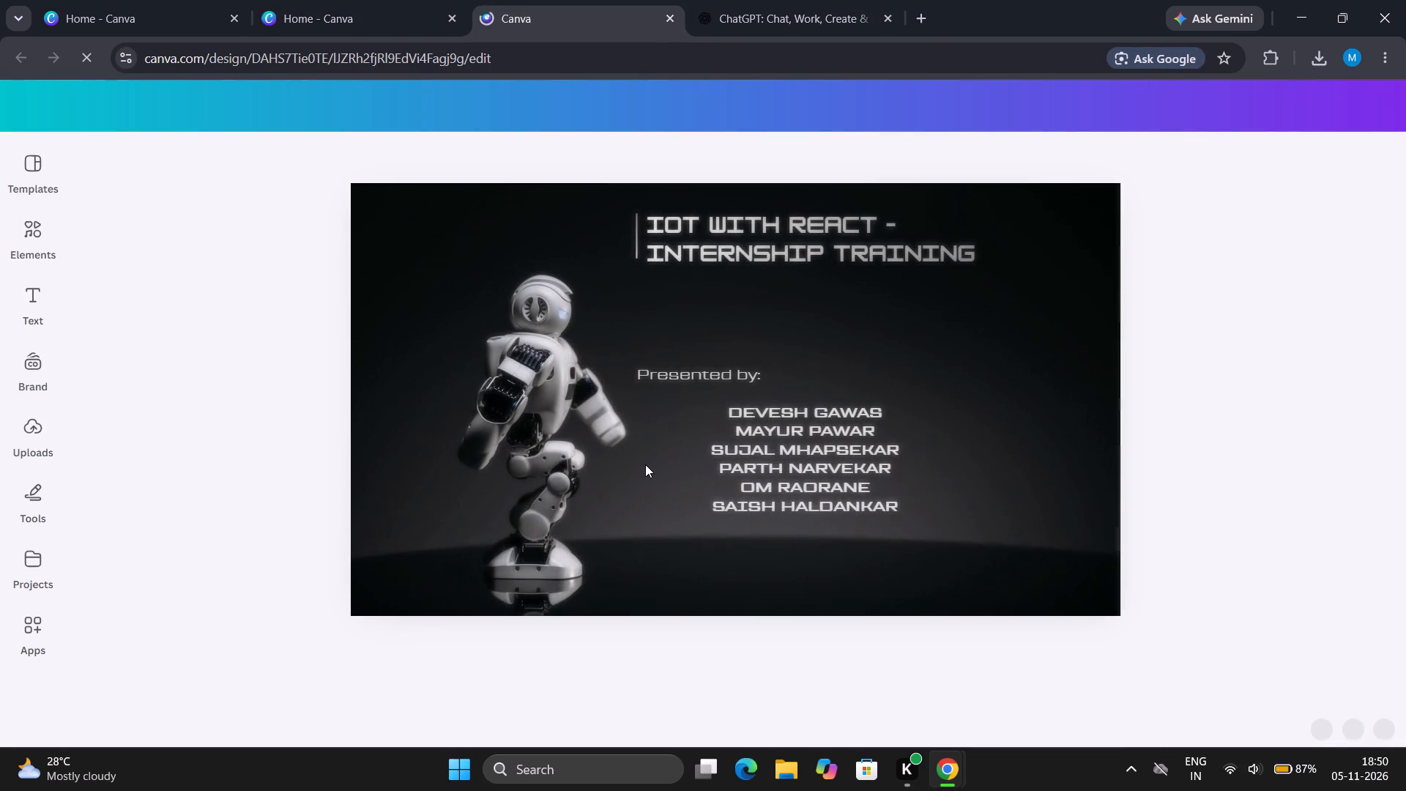
# Look through the slides of the internship training presentation, from the title slide to the closing "Thank You" slide.
pyautogui.press('Right')
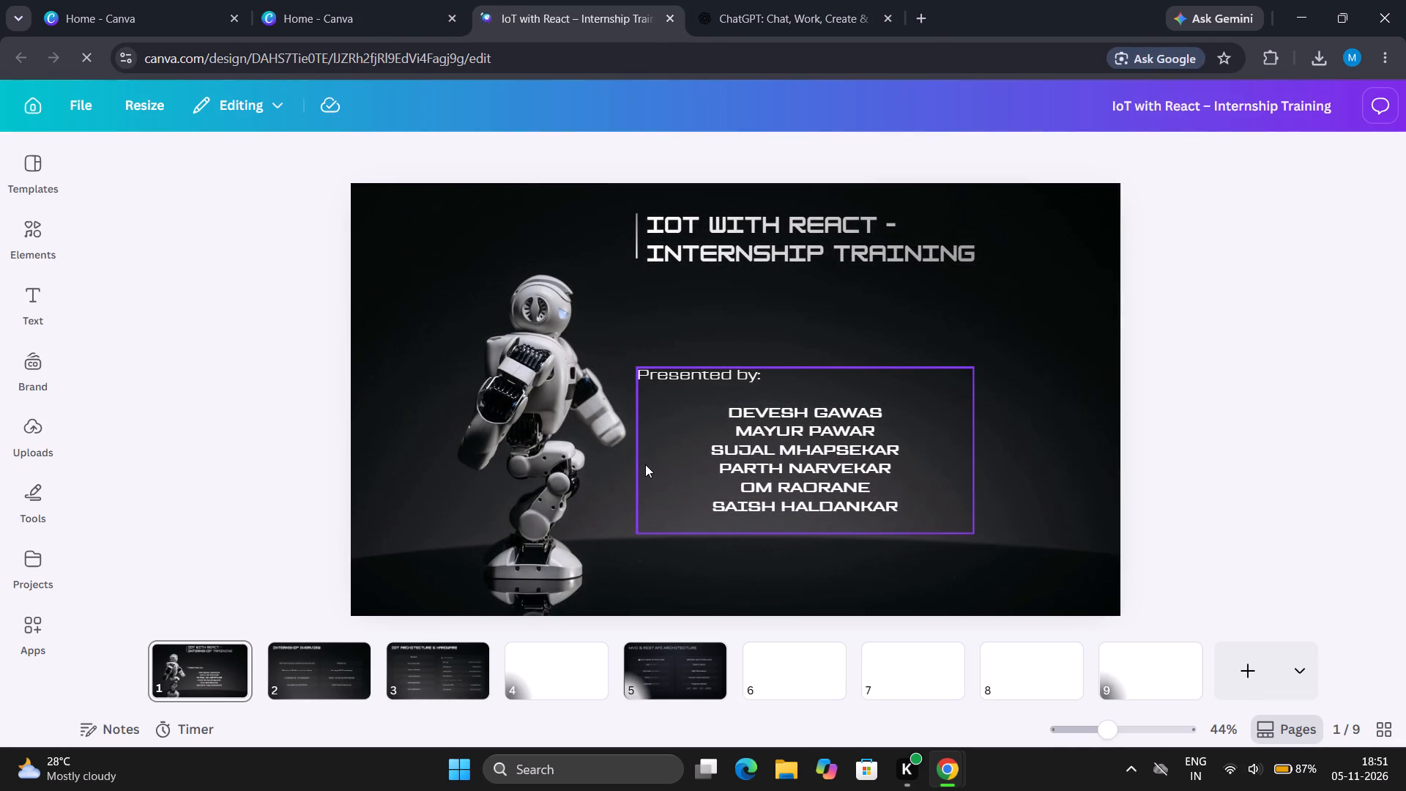
pyautogui.press('Right')
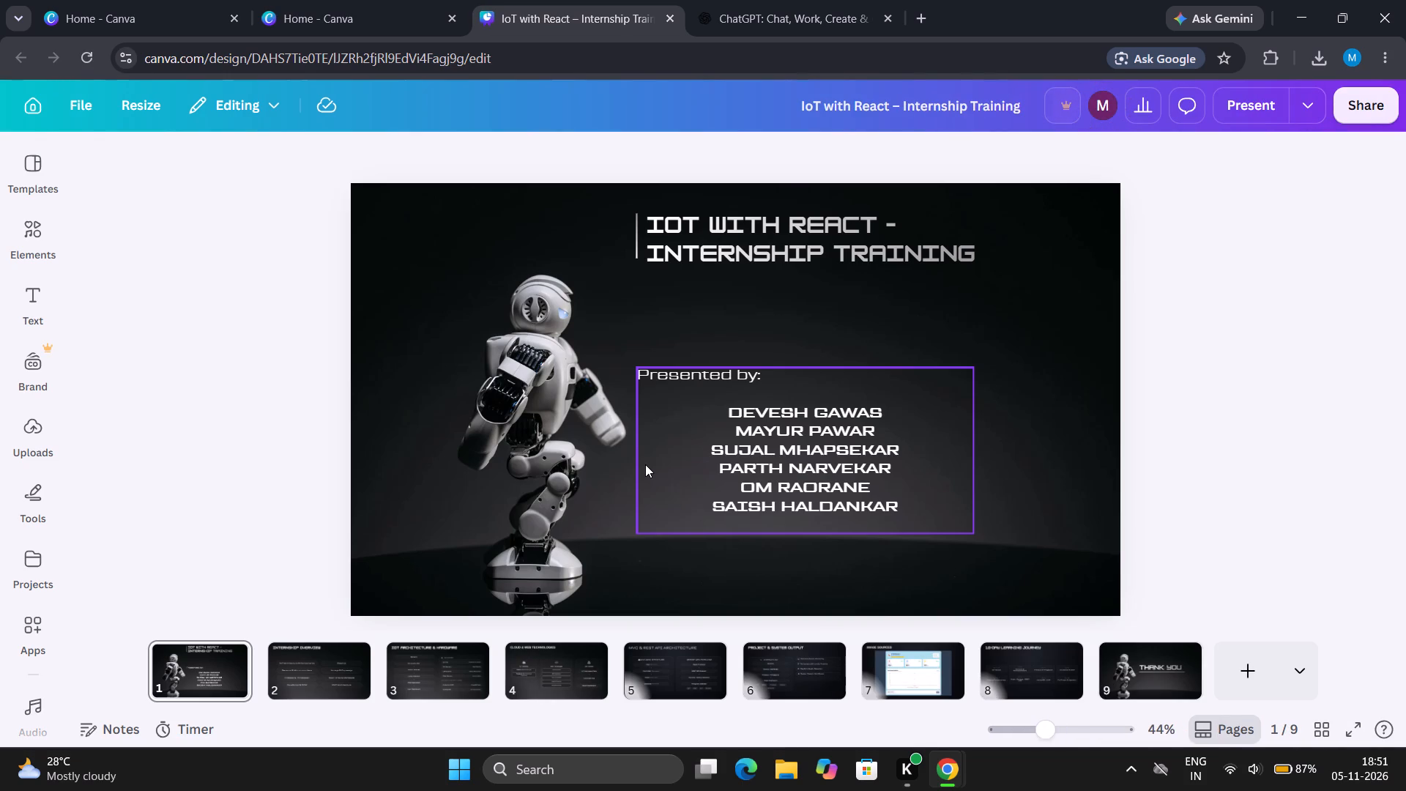
pyautogui.click(1224, 386)
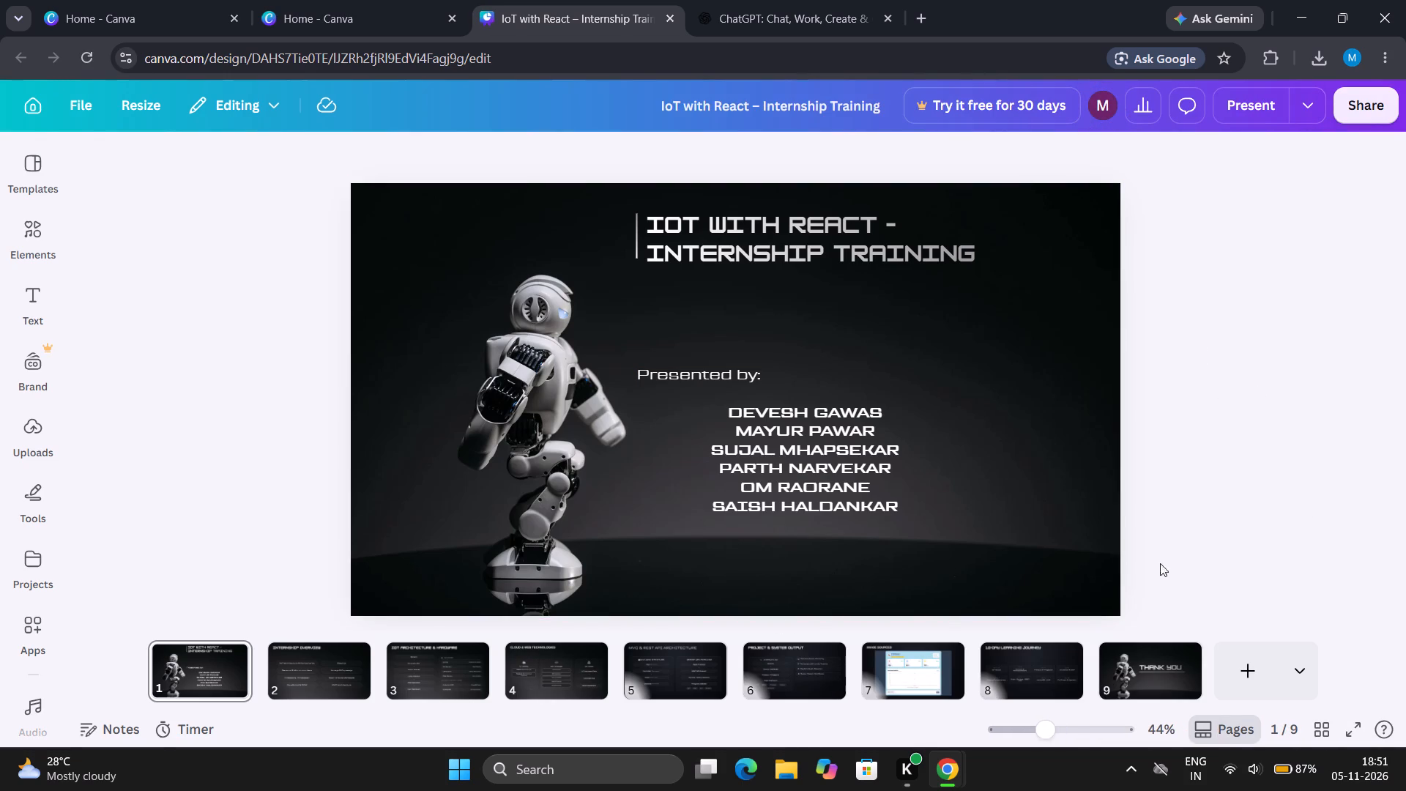
pyautogui.press('Right')
pyautogui.press('Right')
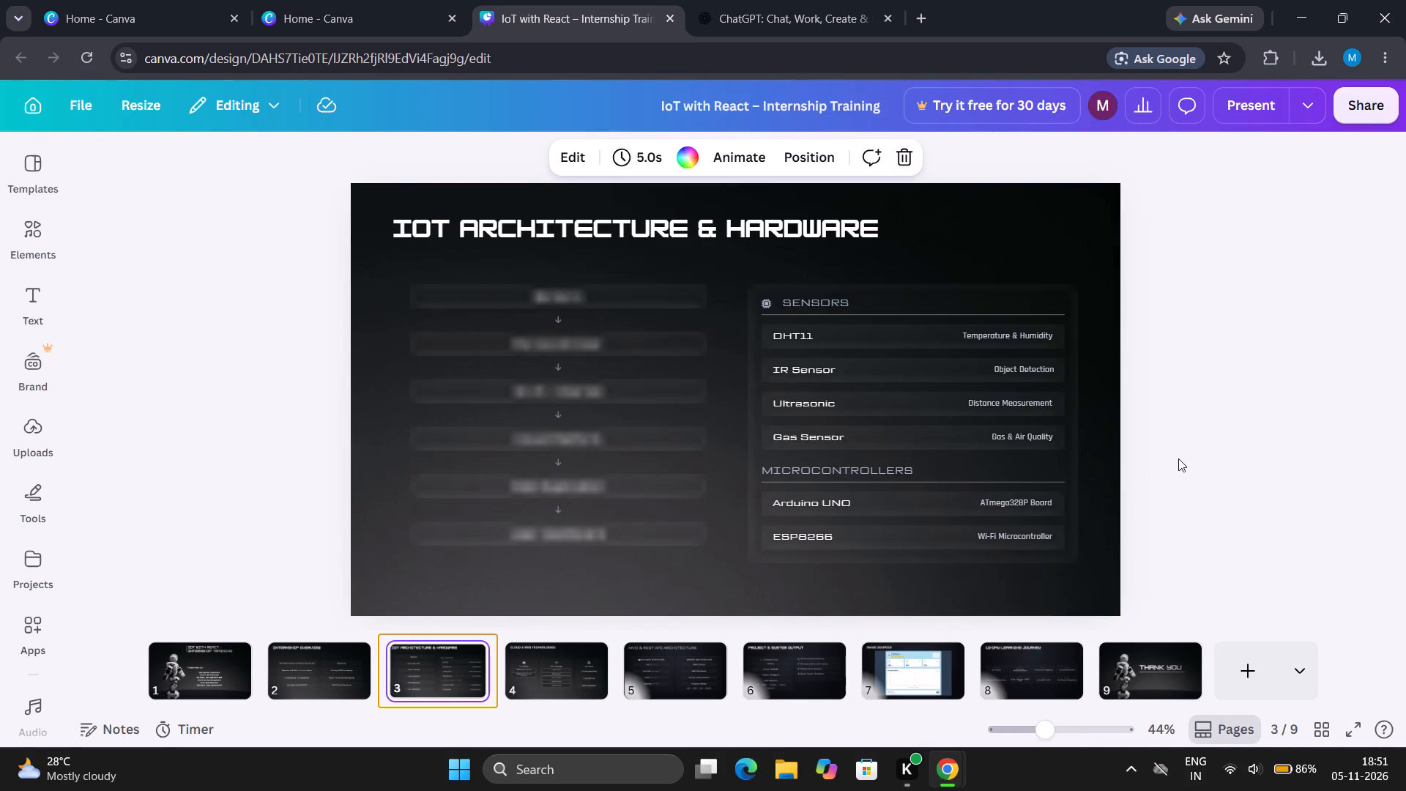
pyautogui.press('Right')
pyautogui.press('Right')
pyautogui.press('Right')
pyautogui.press('Right')
pyautogui.press('Right')
pyautogui.press('Right')
pyautogui.press('Right')
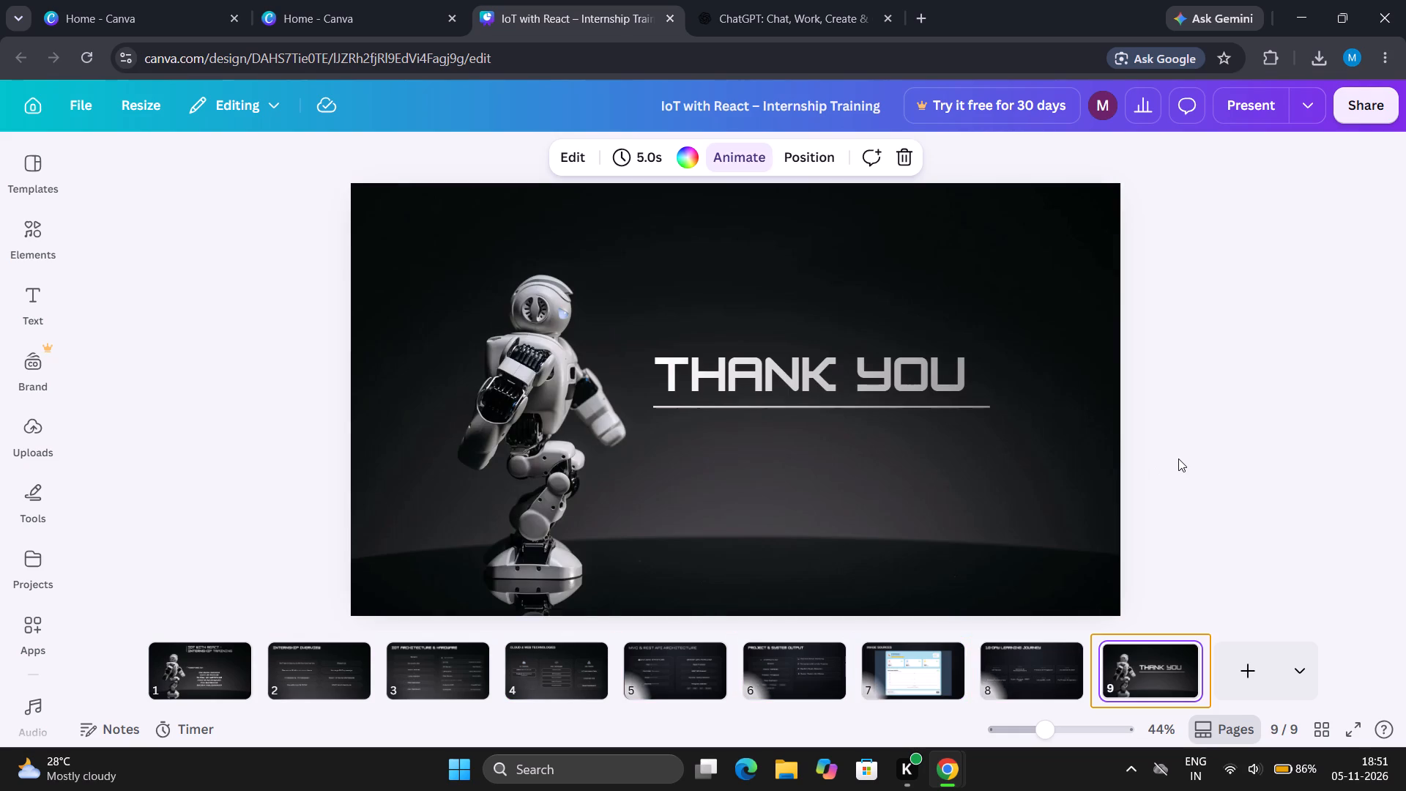
pyautogui.press('Right')
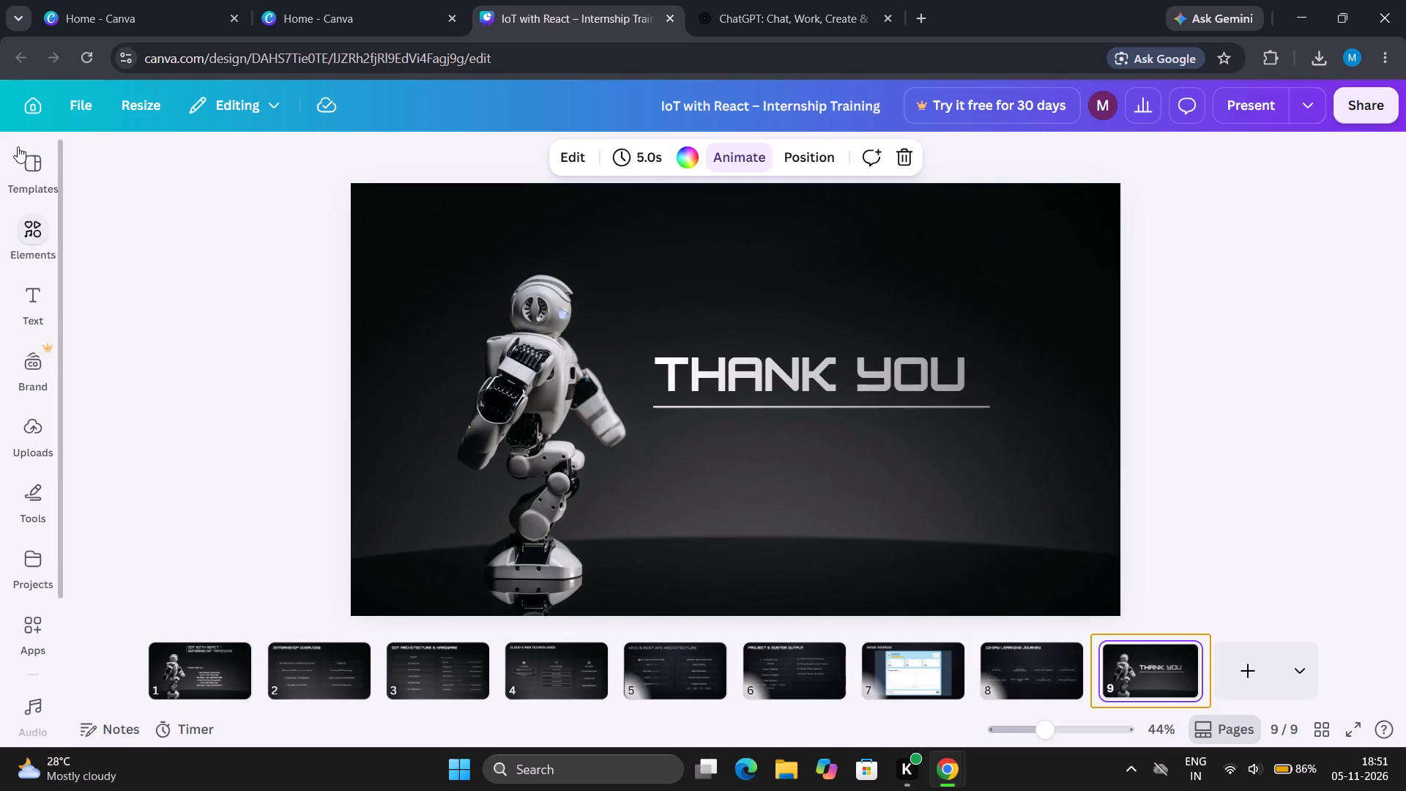
# Leave the presentation and return to the home page.
pyautogui.click(30, 116)
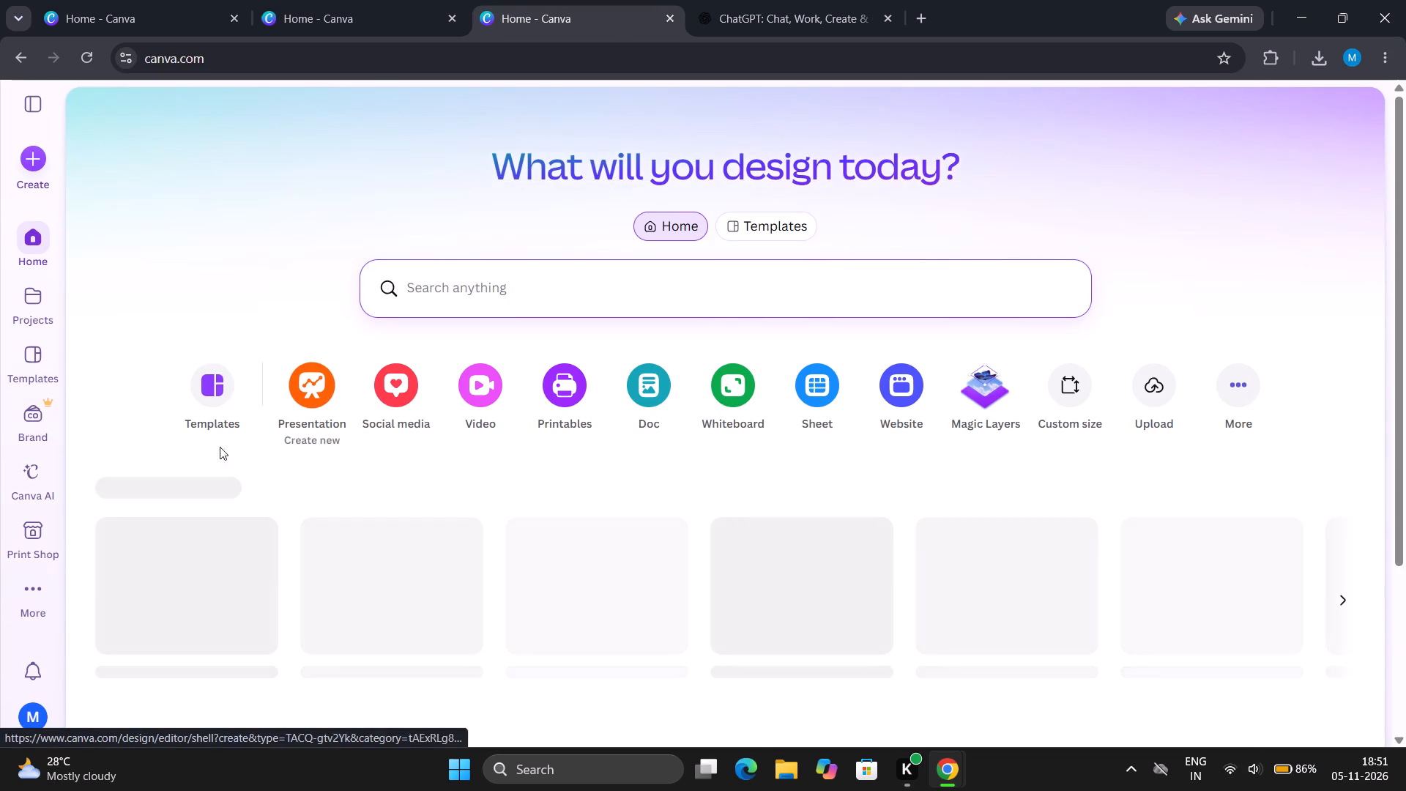
# Reopen the untitled landscape banner design from the recent designs on the home page.
pyautogui.click(29, 102)
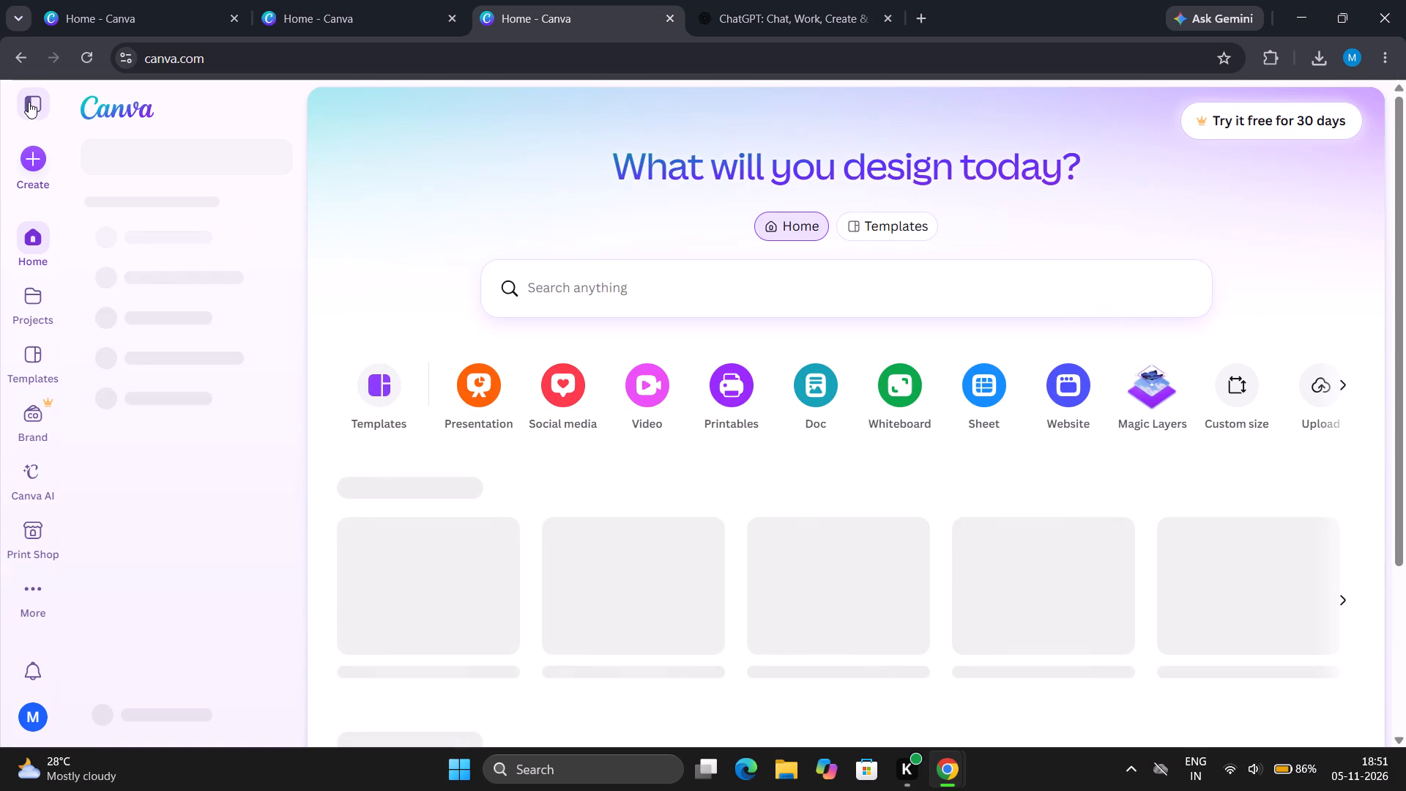
pyautogui.click(419, 209)
pyautogui.scroll(-4, 537, 527)
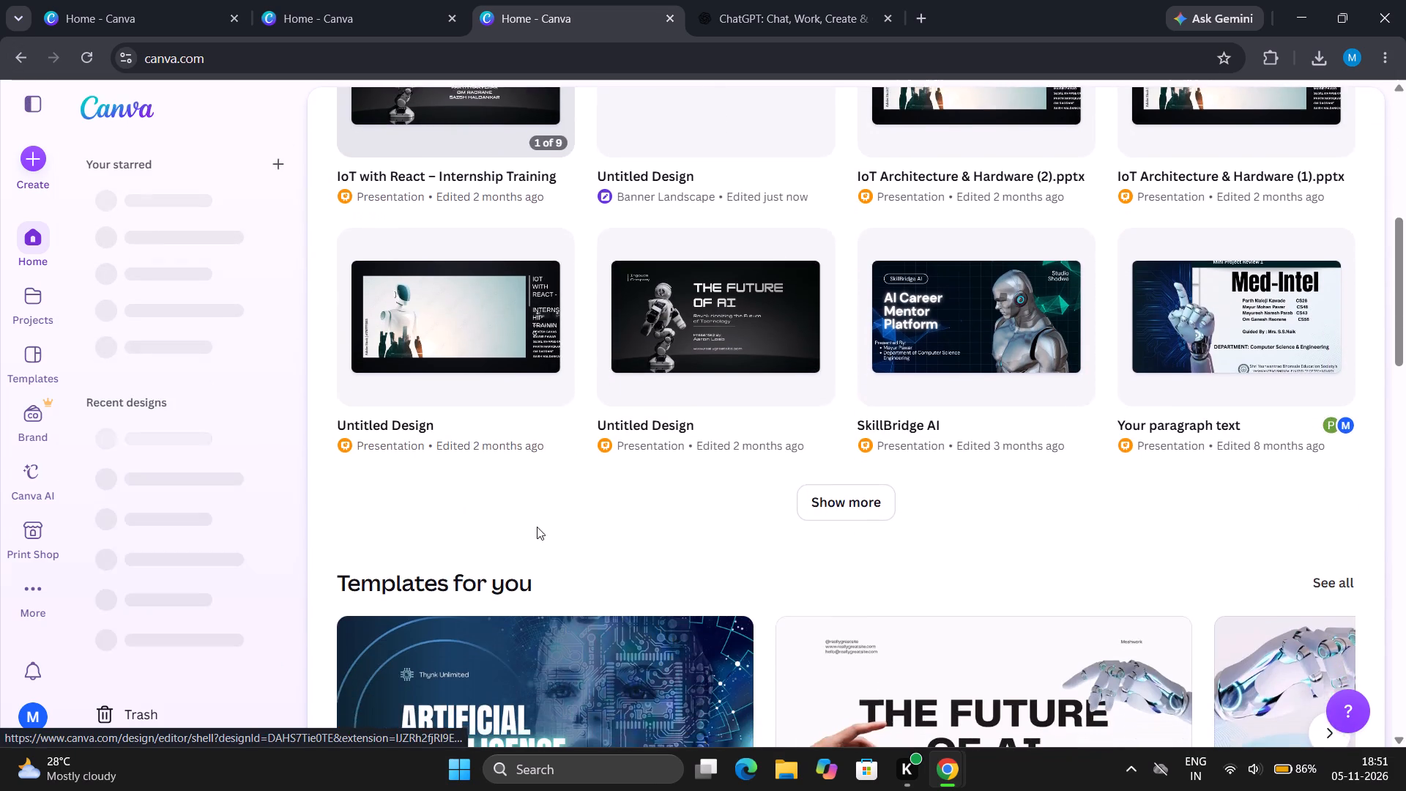
pyautogui.scroll(2, 537, 527)
pyautogui.hscroll(1, 513, 298)
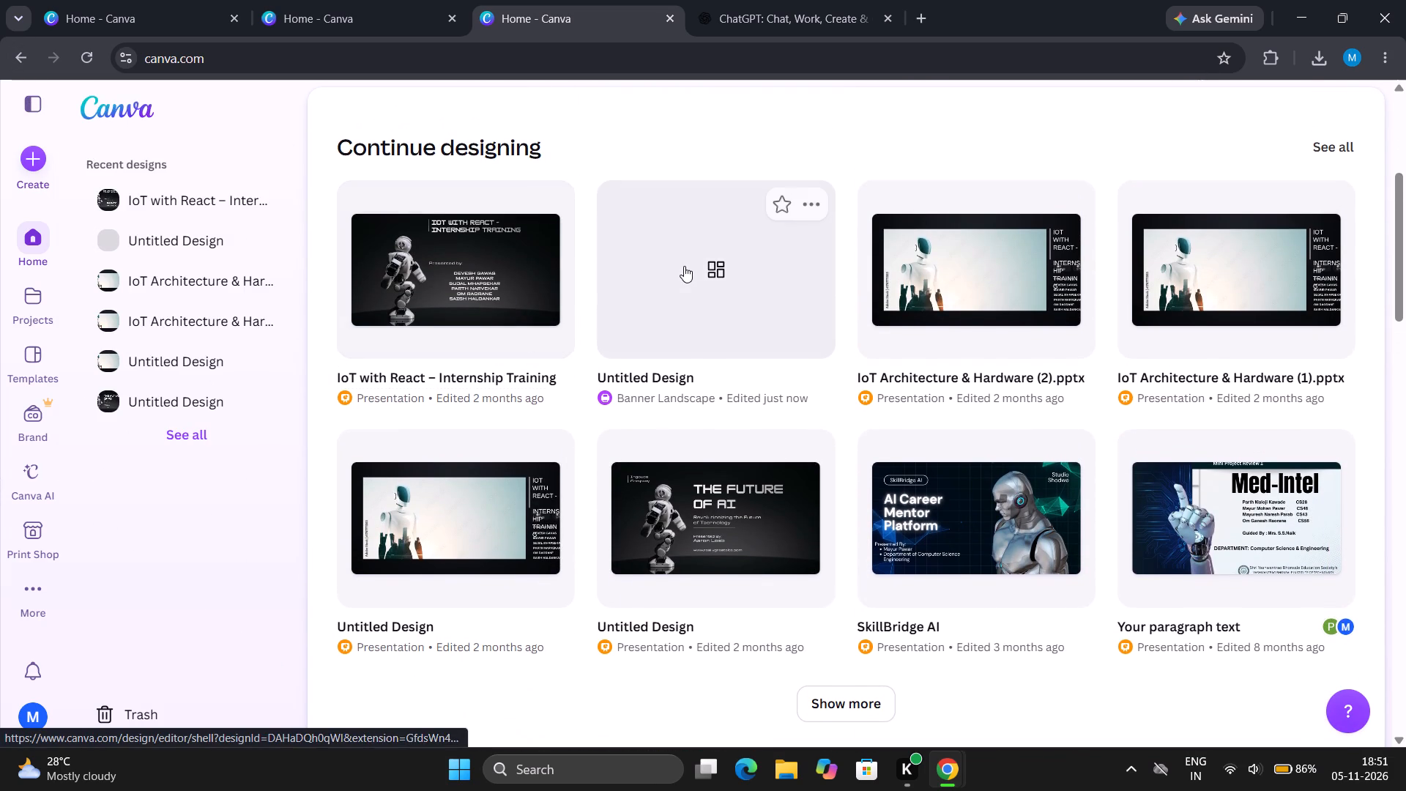
pyautogui.click(683, 266)
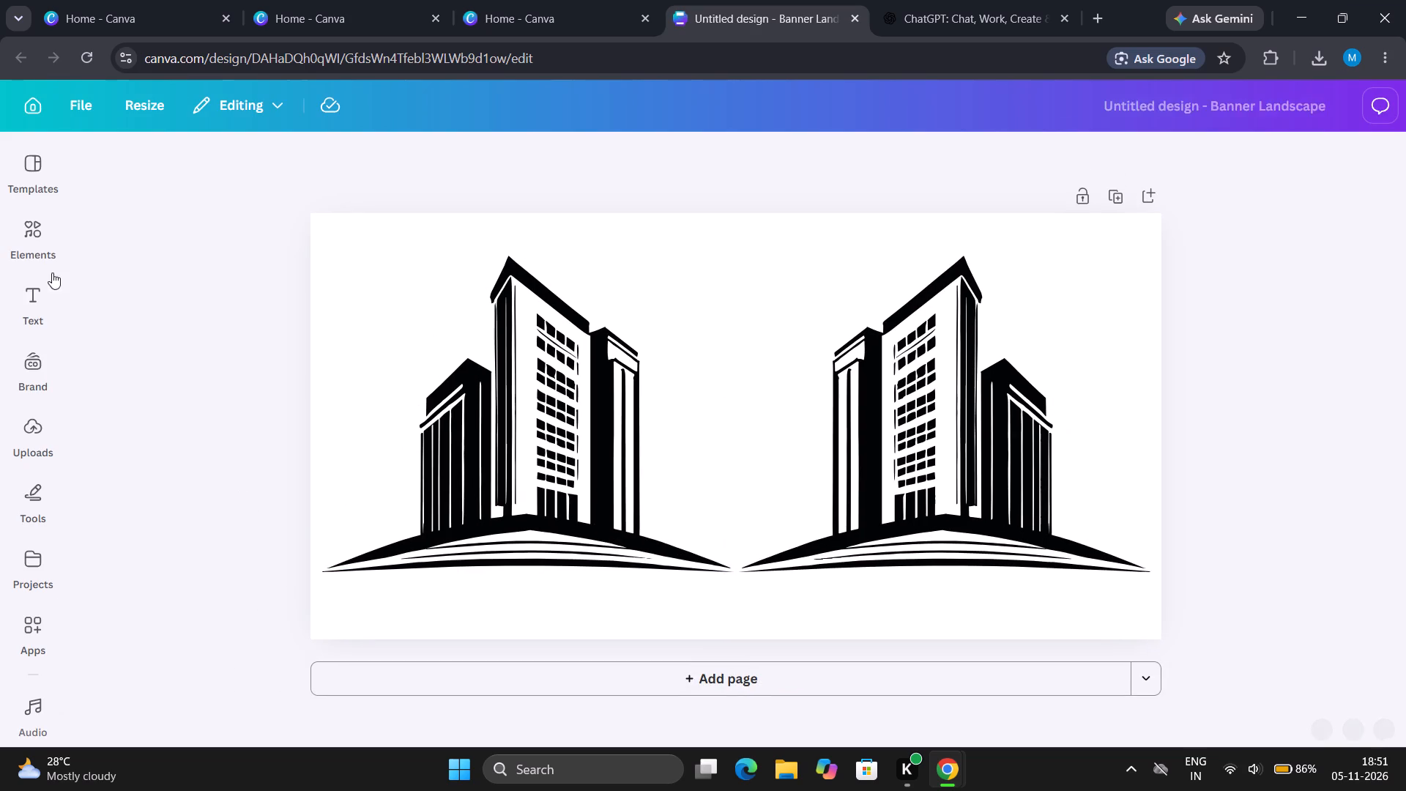
# Look through the elements library, including the recommended graphics and the element categories, for something to add to the banner.
pyautogui.click(31, 235)
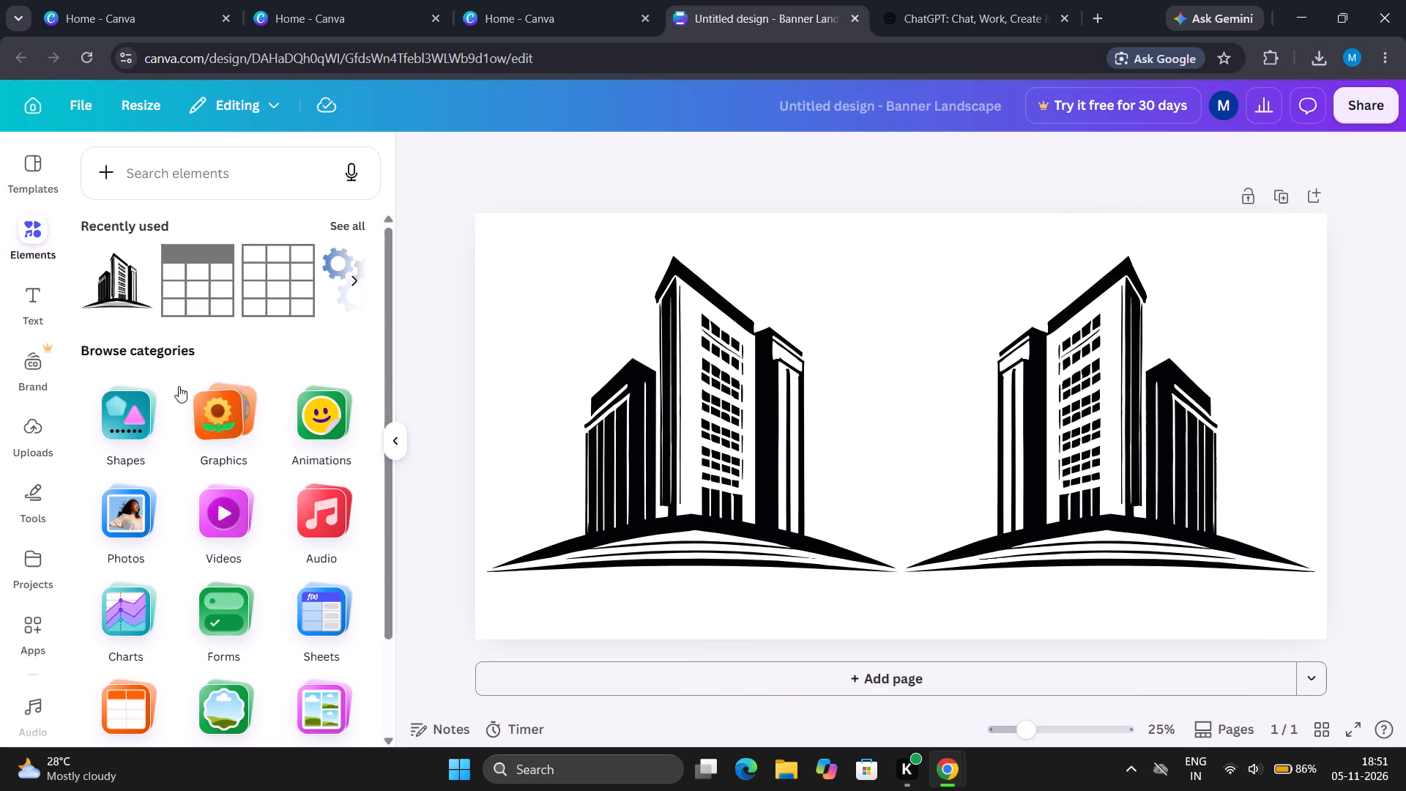
pyautogui.scroll(-3, 179, 386)
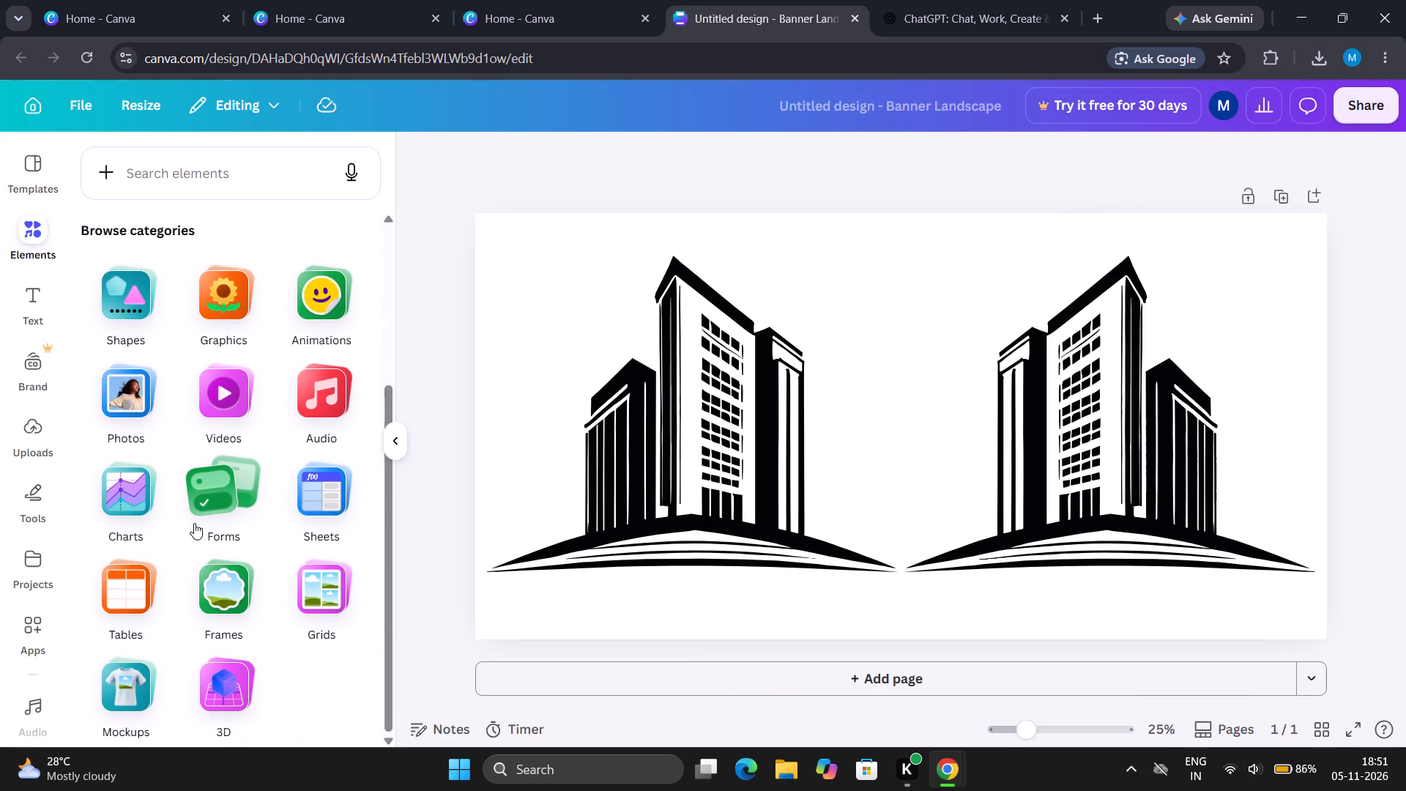
pyautogui.scroll(1, 274, 365)
pyautogui.scroll(1, 148, 370)
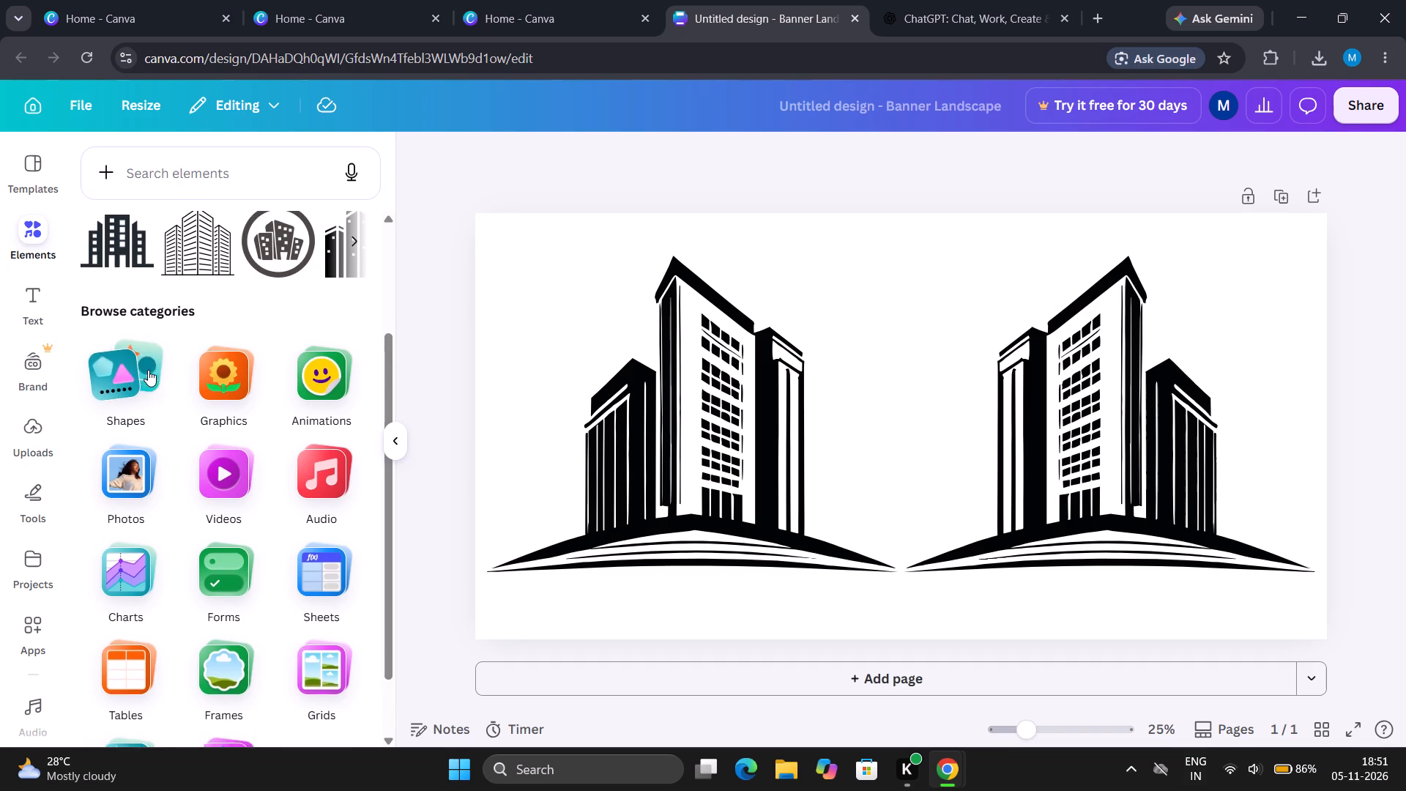
pyautogui.scroll(1, 148, 370)
pyautogui.hscroll(-2, 321, 376)
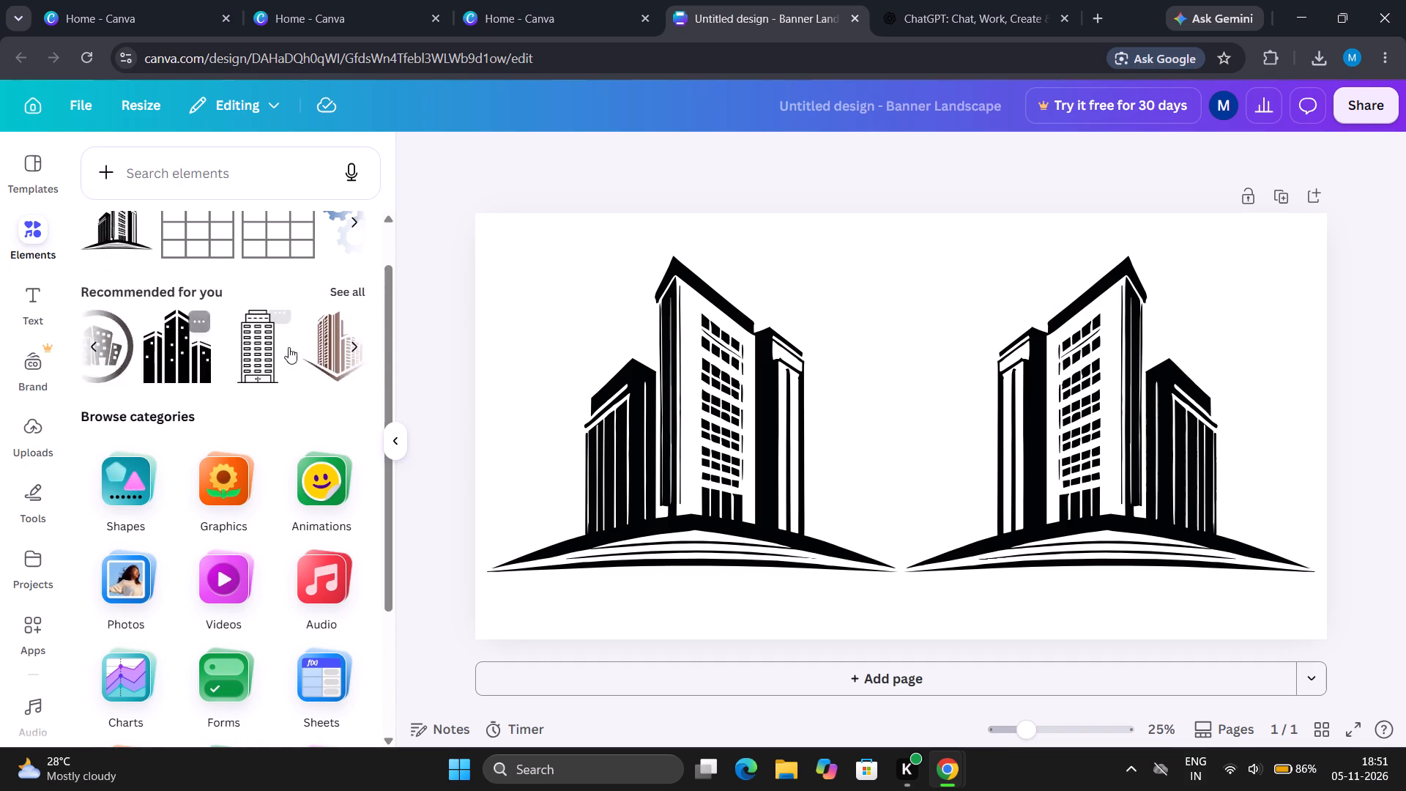
pyautogui.hscroll(-2, 289, 347)
pyautogui.hscroll(1, 289, 347)
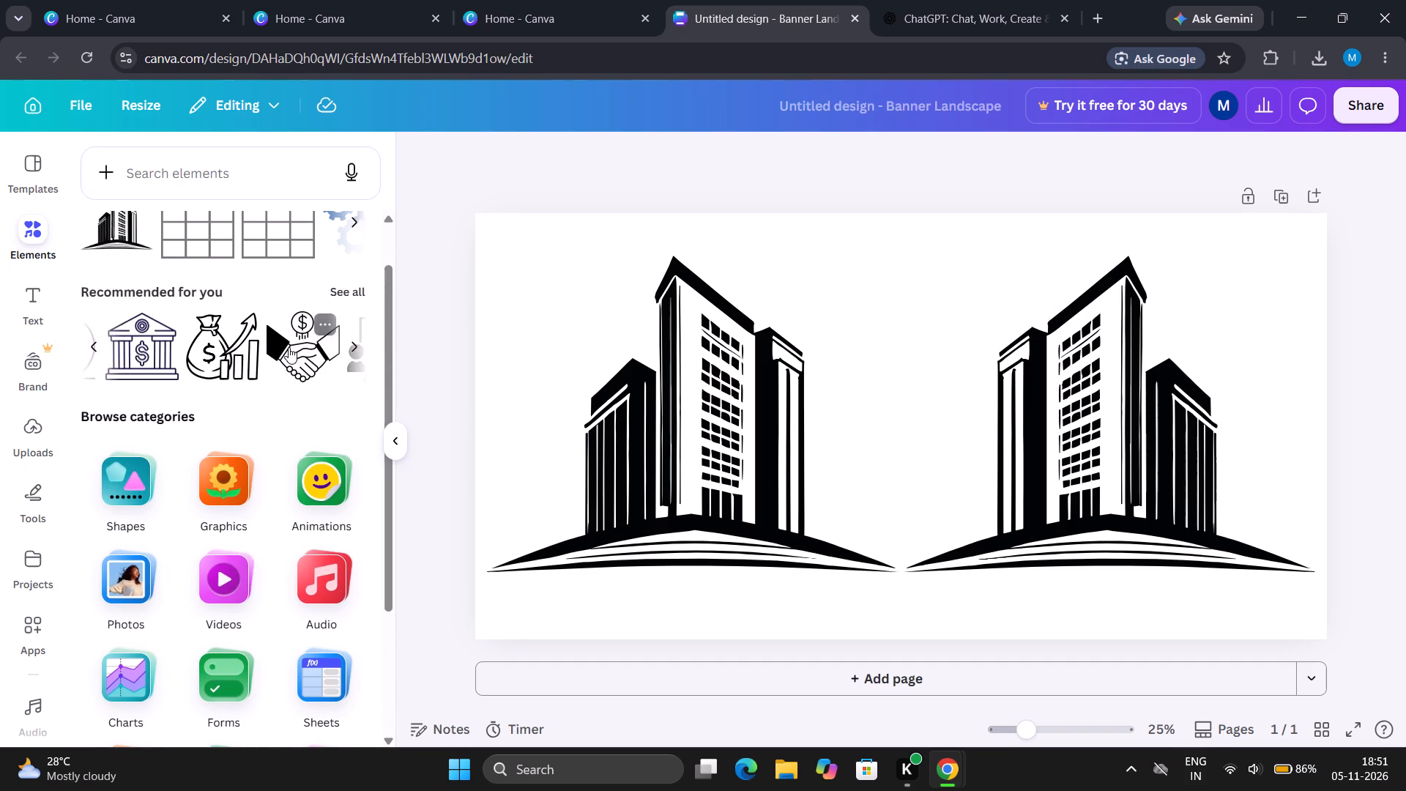
pyautogui.hscroll(-4, 289, 347)
pyautogui.scroll(2, 289, 347)
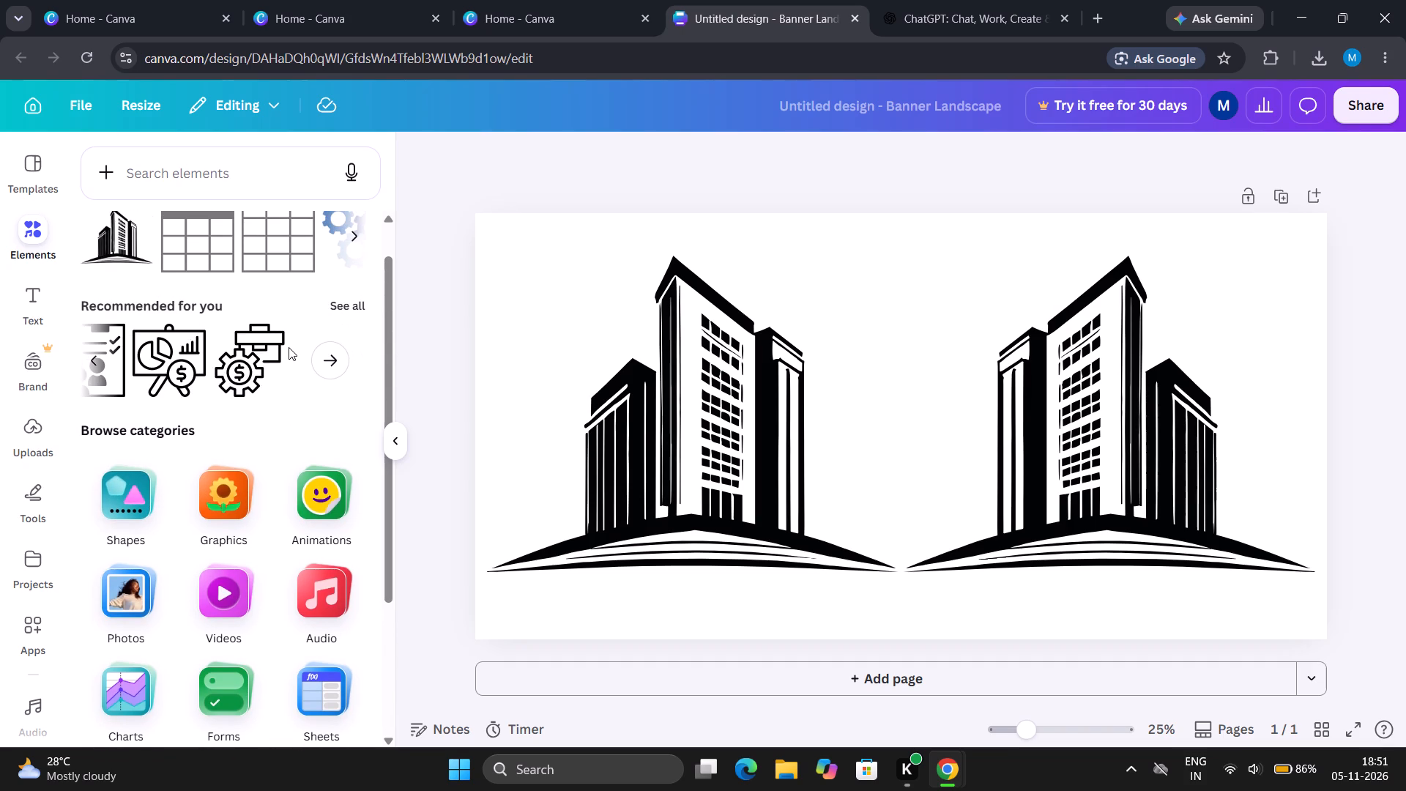
pyautogui.scroll(1, 289, 347)
# Search the elements library for "zigzag line".
pyautogui.click(212, 168)
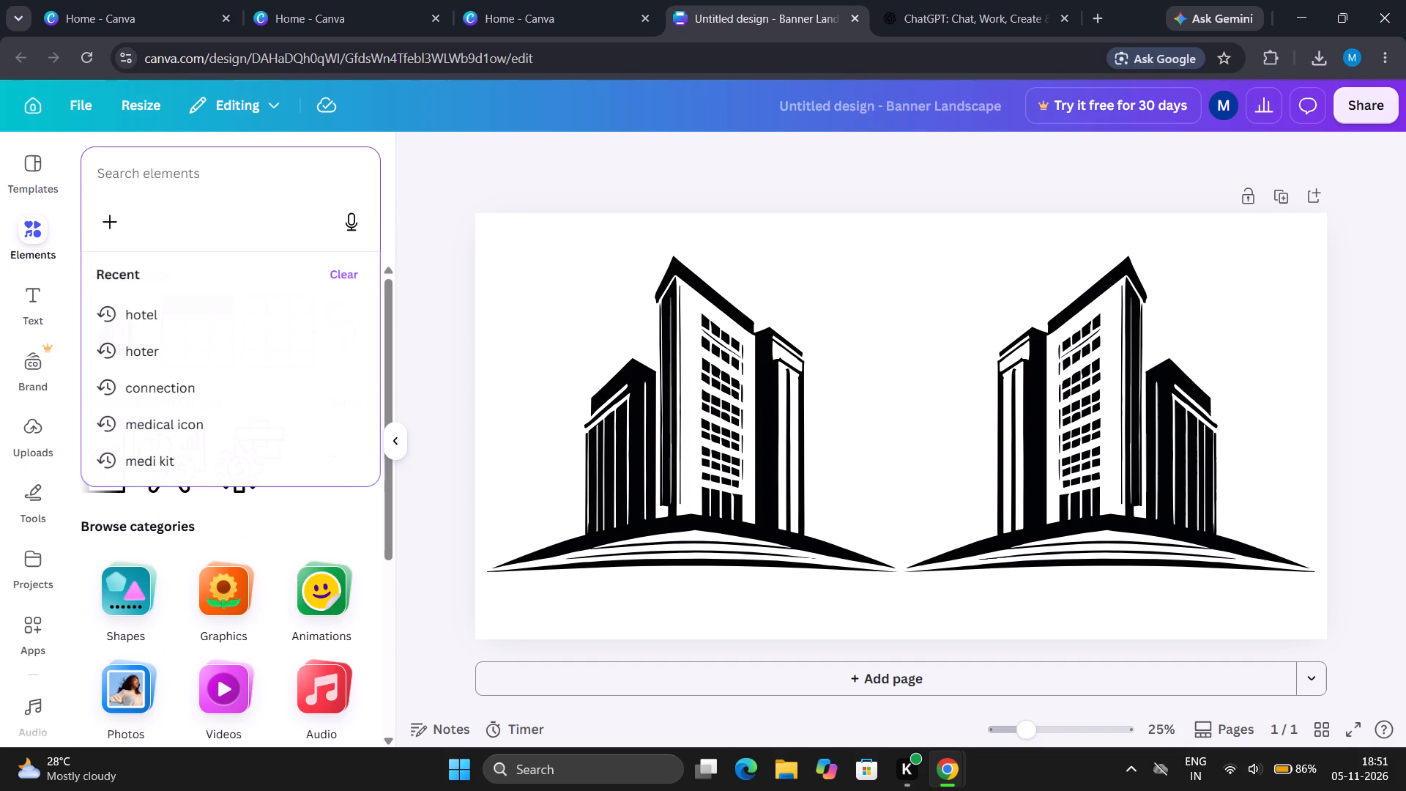
pyautogui.write('line')
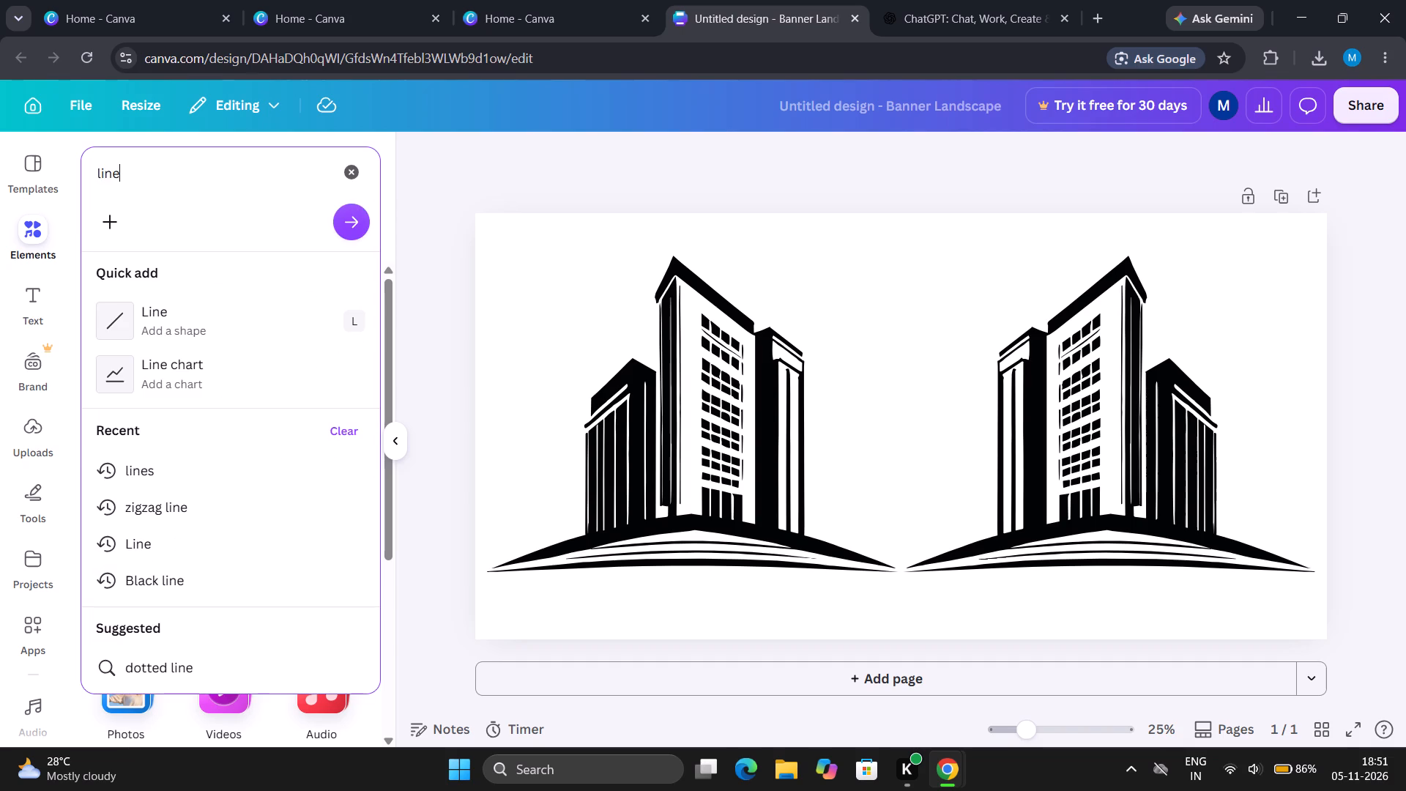
pyautogui.click(154, 505)
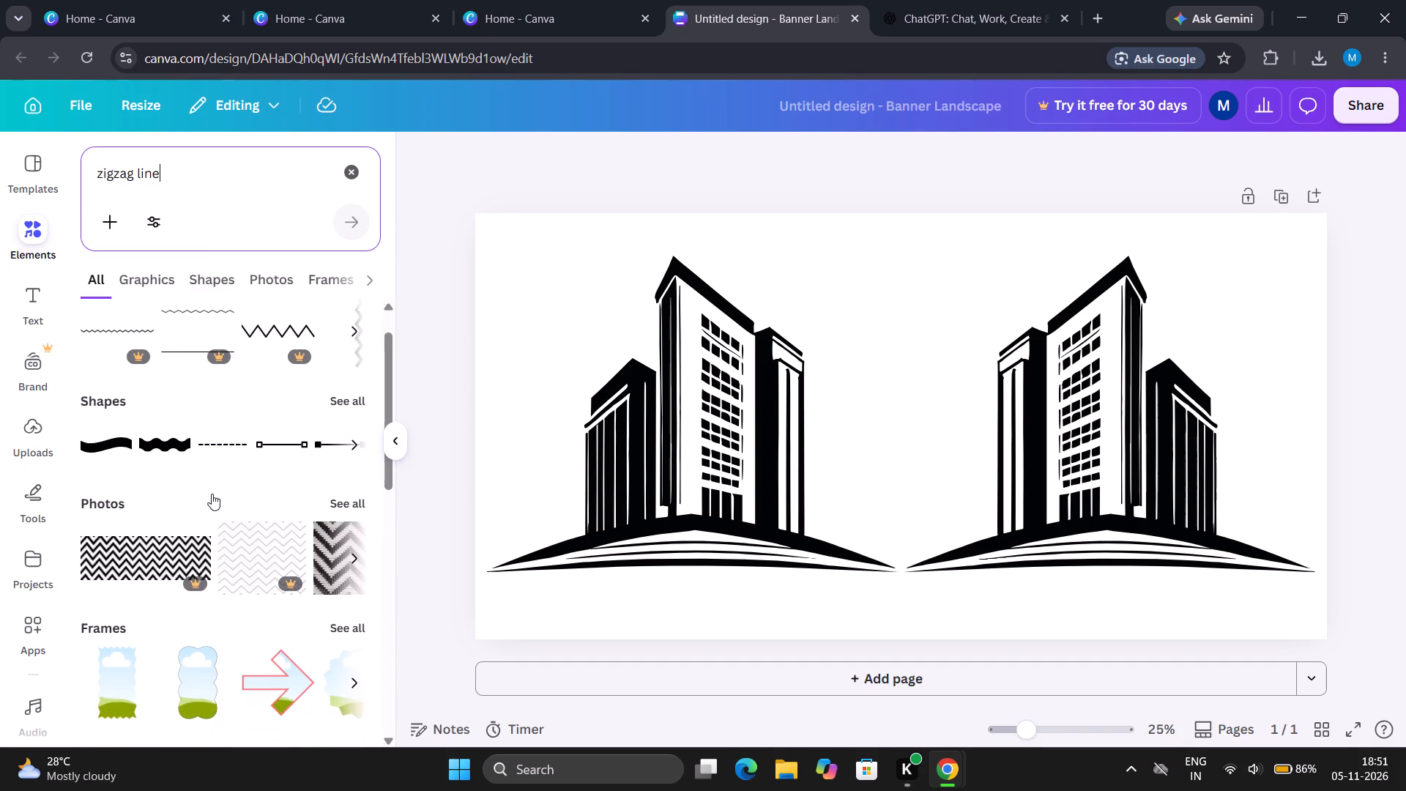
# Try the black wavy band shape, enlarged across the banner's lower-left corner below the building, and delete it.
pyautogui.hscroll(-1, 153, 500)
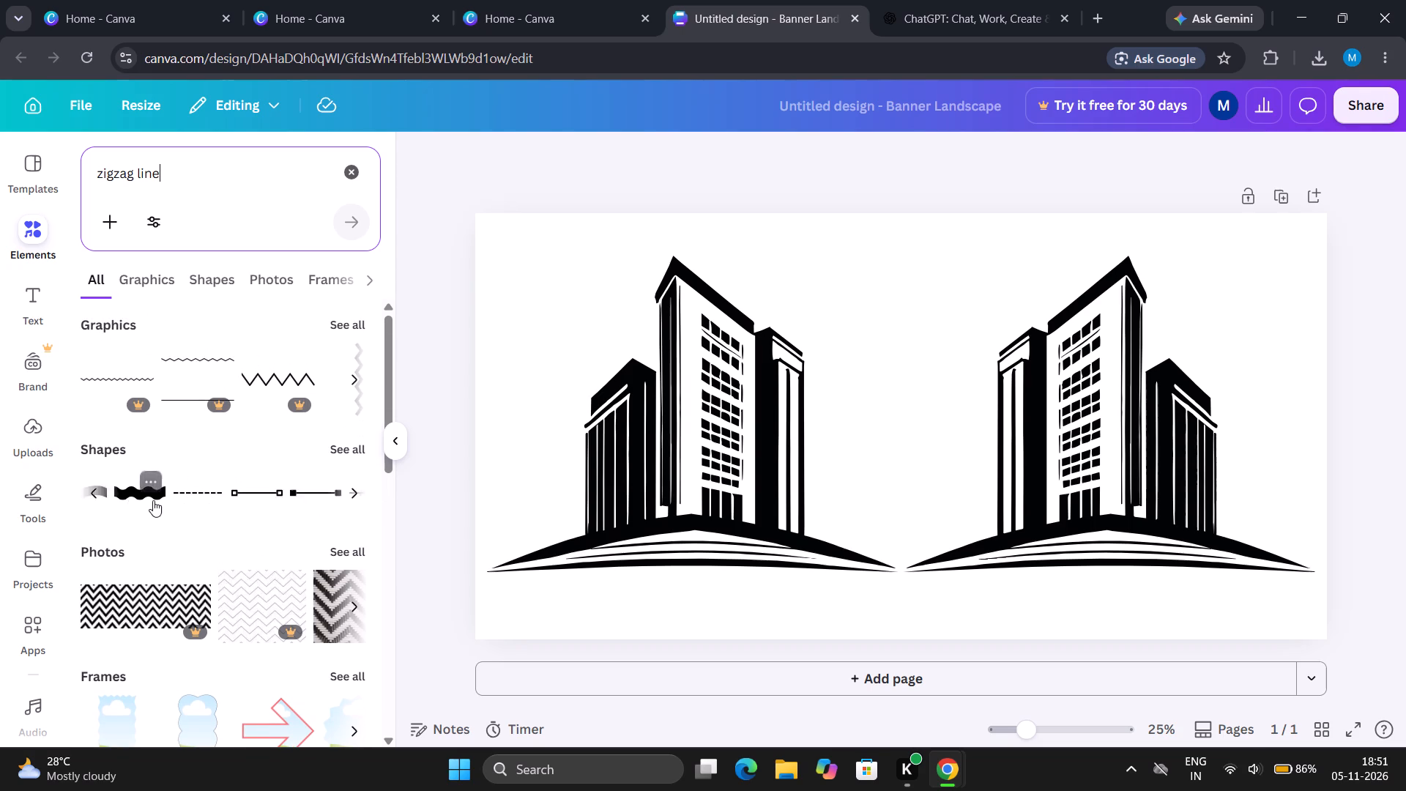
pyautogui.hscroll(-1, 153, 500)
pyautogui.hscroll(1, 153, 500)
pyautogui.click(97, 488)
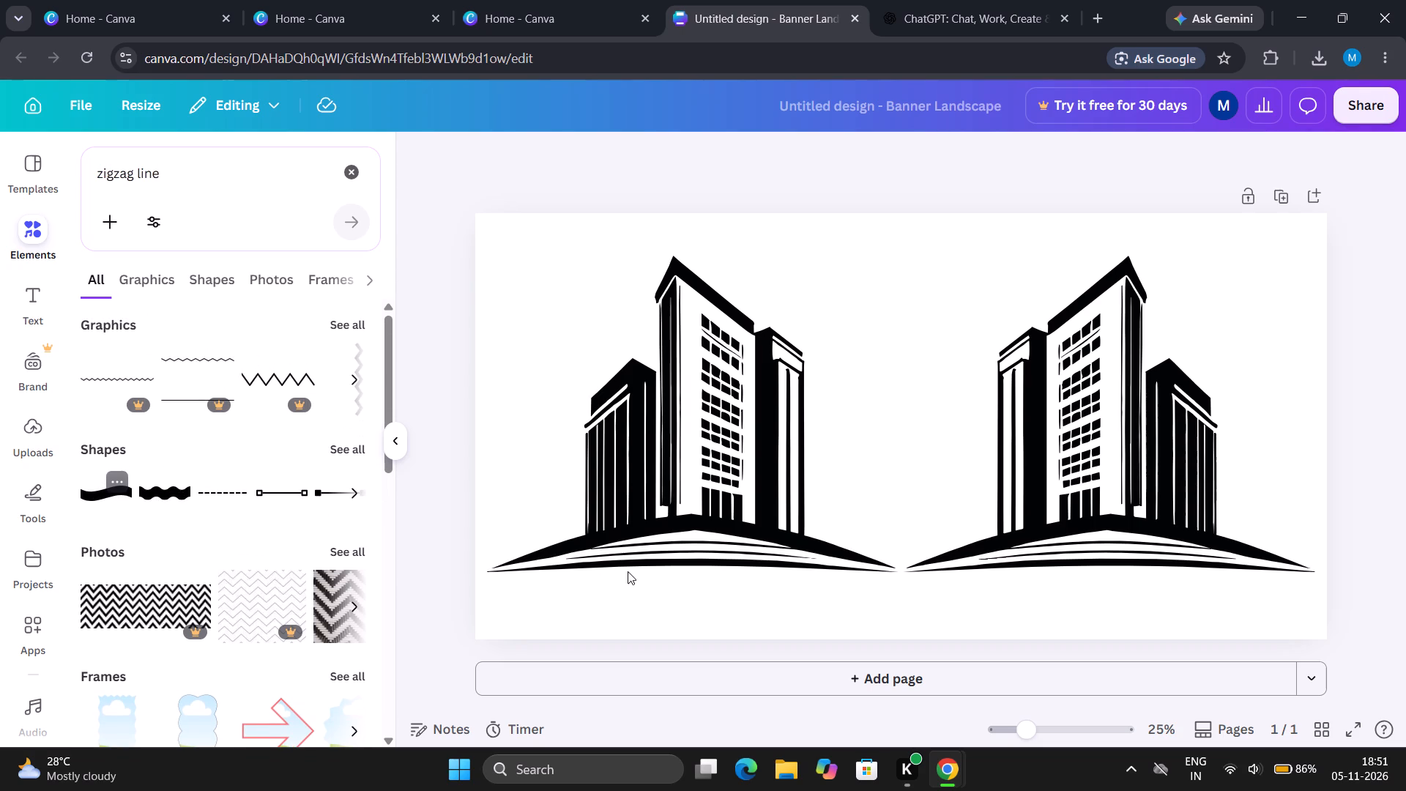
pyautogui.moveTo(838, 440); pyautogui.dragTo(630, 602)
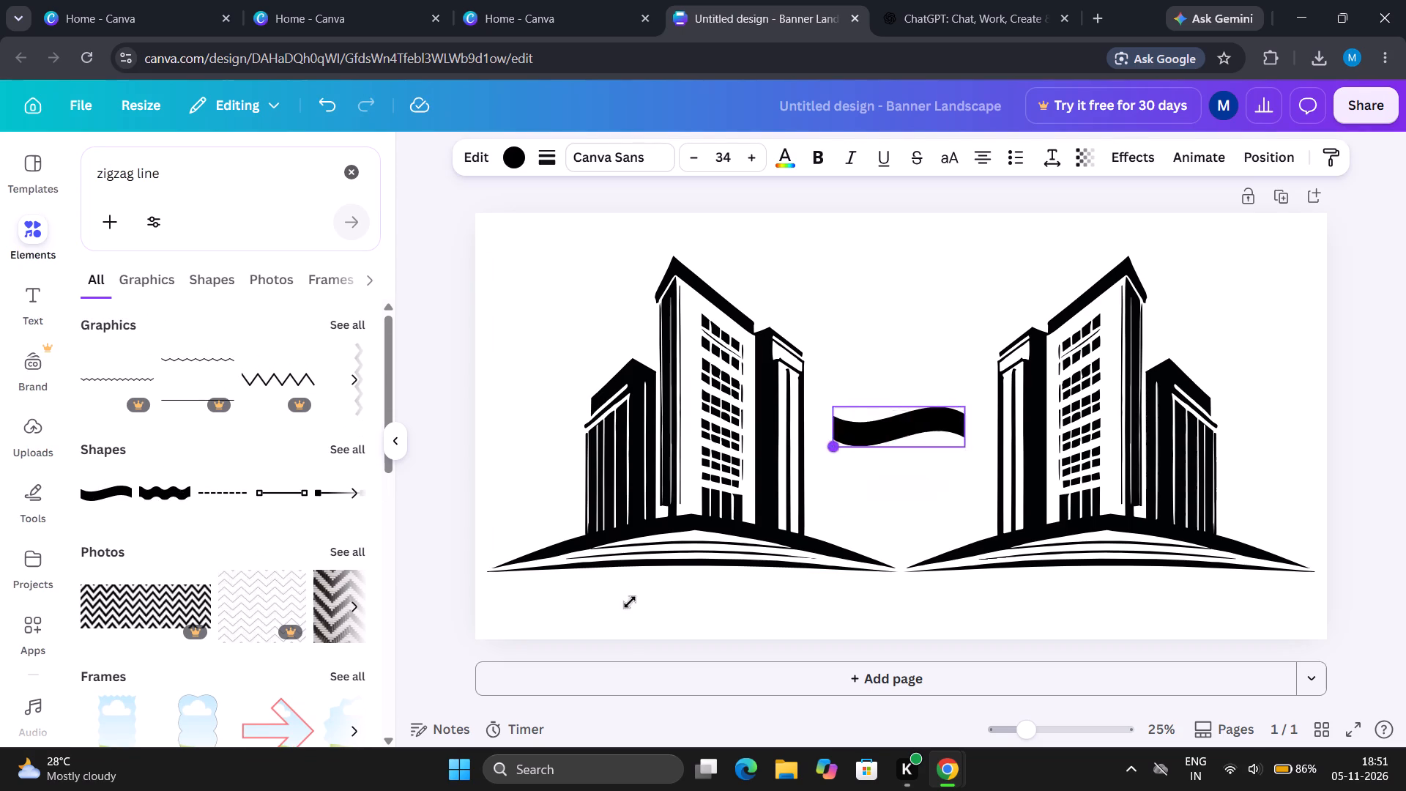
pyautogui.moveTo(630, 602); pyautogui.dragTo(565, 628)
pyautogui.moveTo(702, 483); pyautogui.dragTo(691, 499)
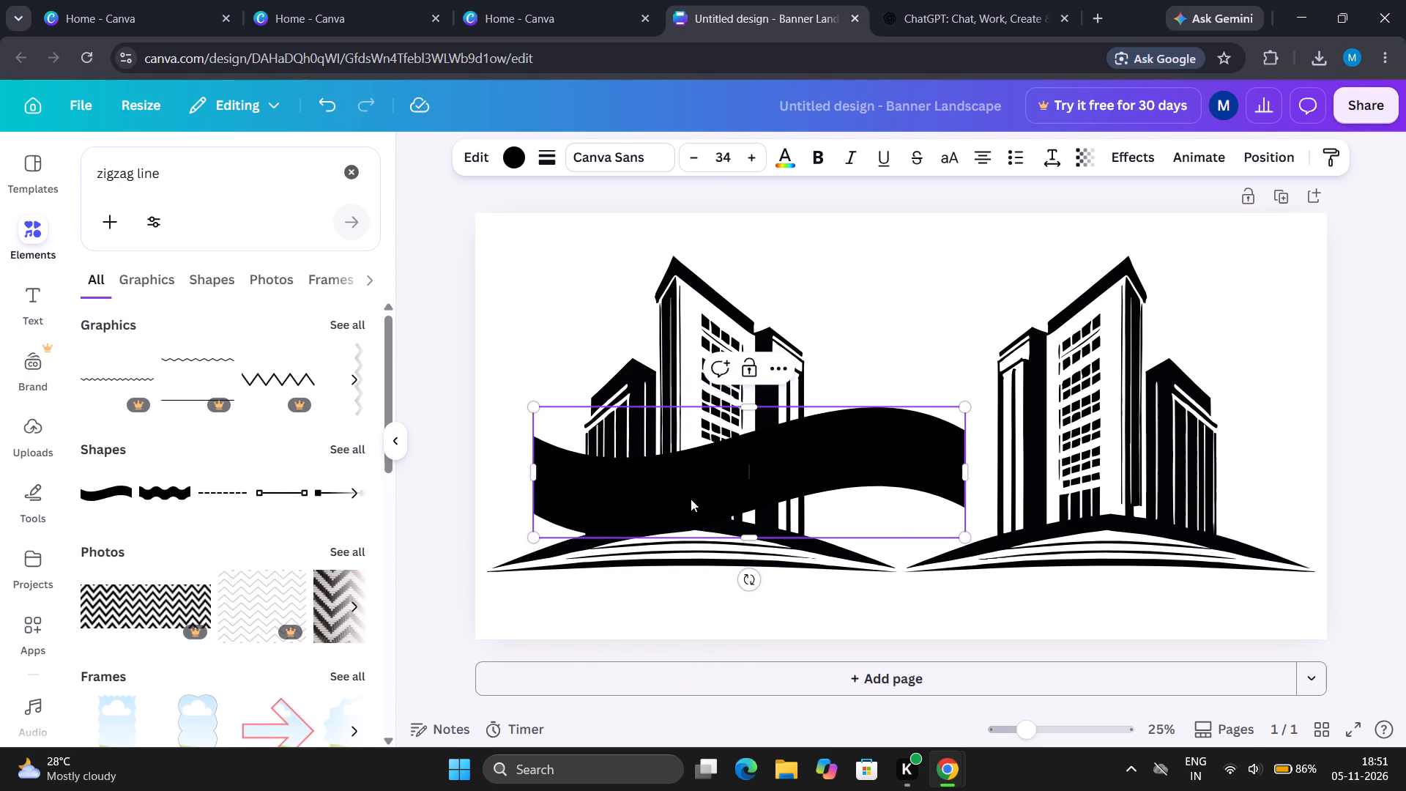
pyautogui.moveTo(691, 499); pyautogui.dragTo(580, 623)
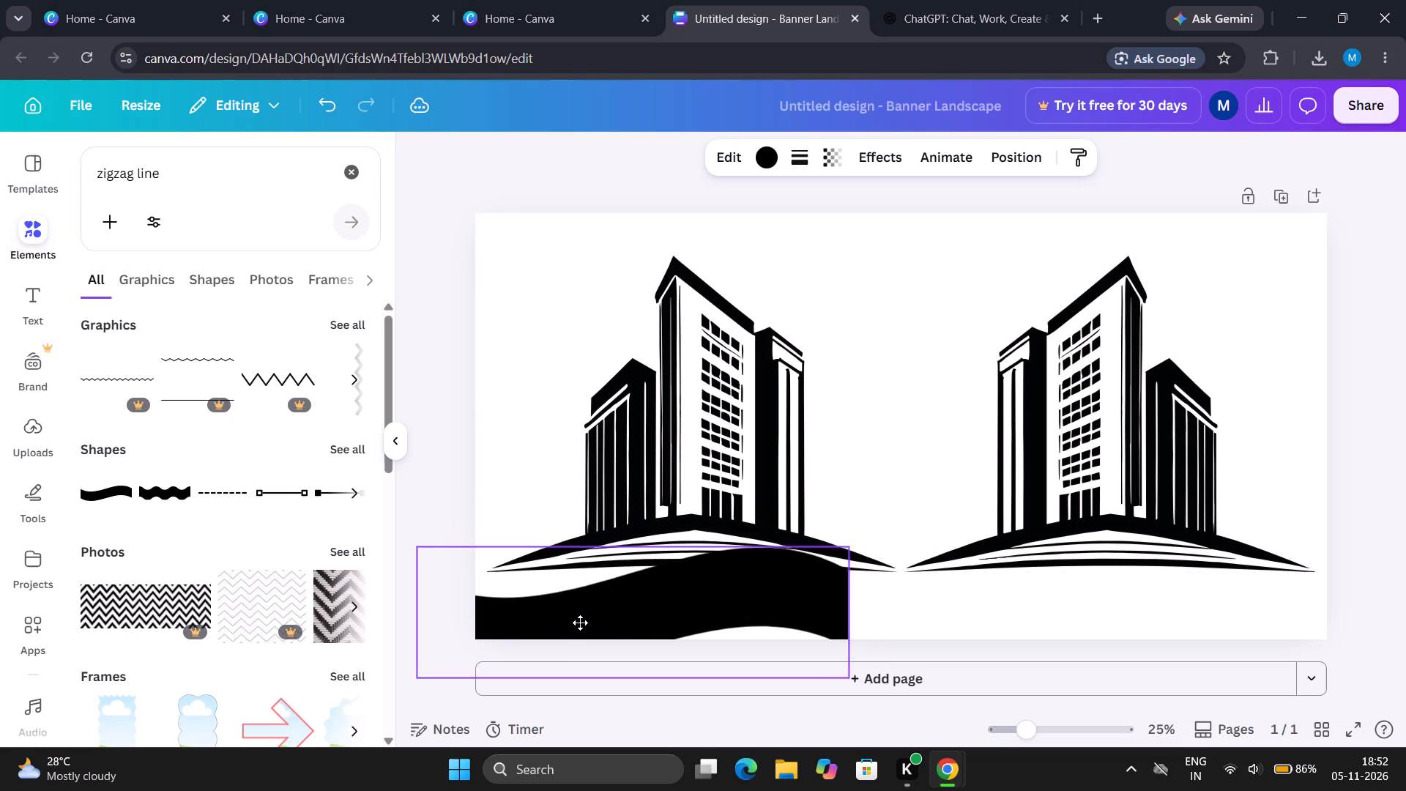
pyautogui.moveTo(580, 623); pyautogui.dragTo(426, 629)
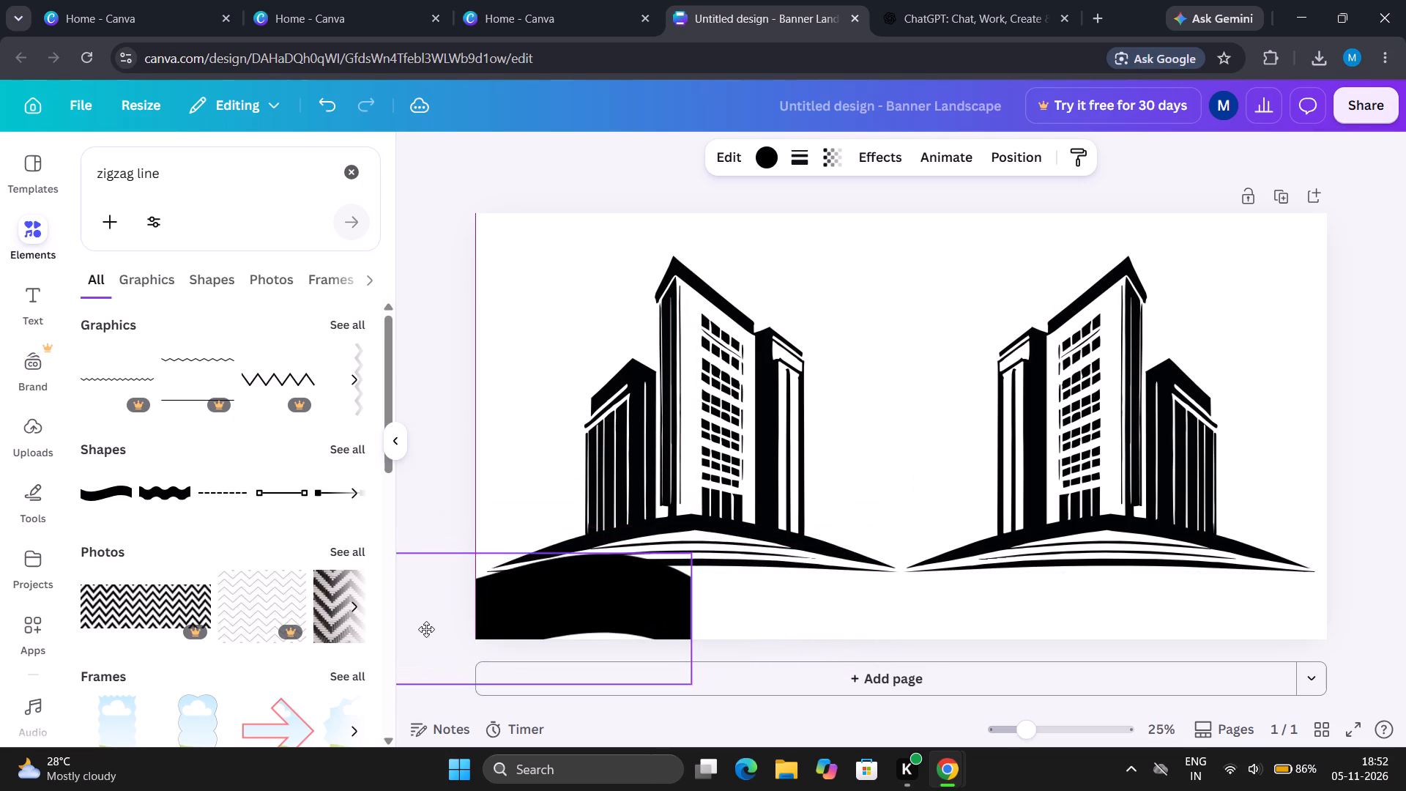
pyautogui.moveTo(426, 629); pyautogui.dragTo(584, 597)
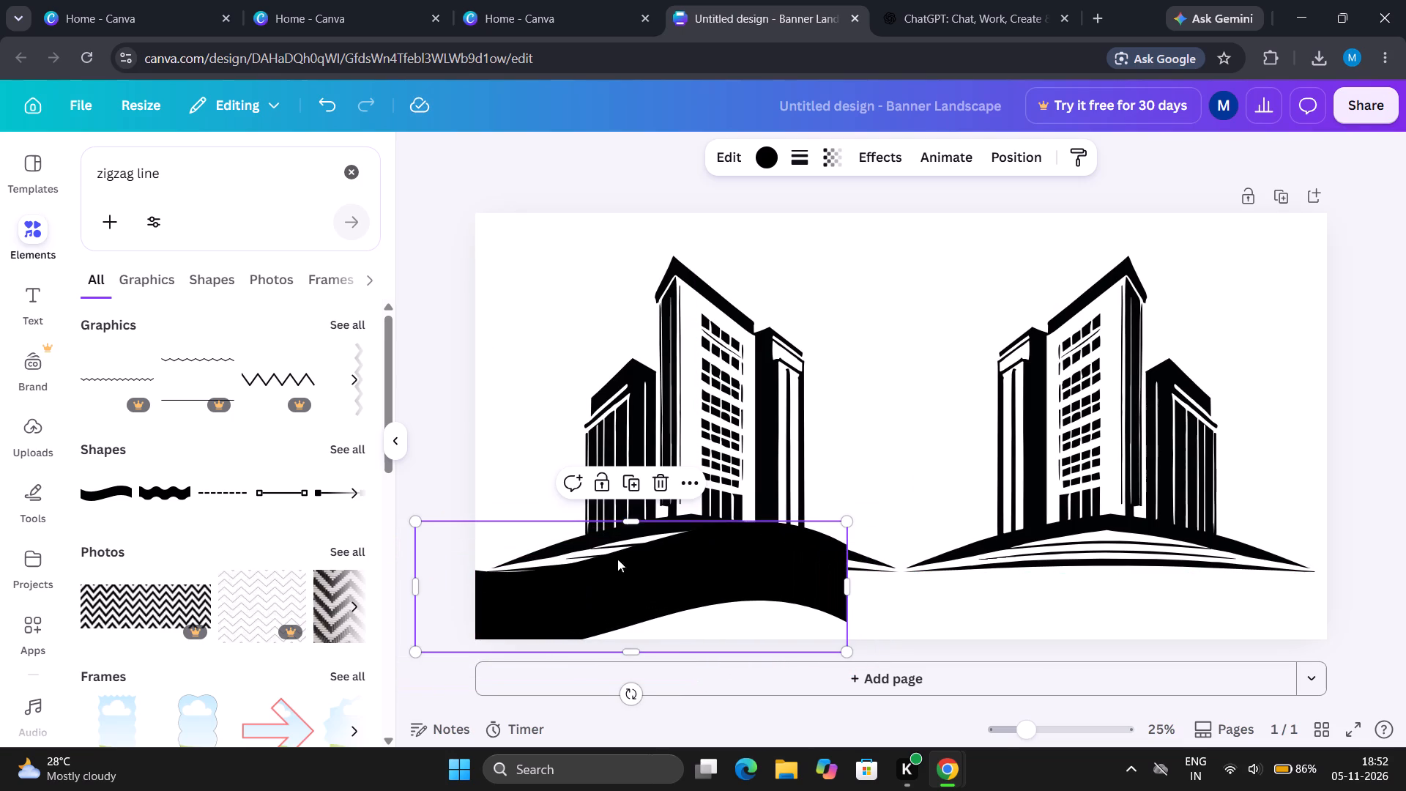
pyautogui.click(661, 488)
# Examine the zigzag line results across all element types, including the full set of matching charts.
pyautogui.scroll(-1, 220, 576)
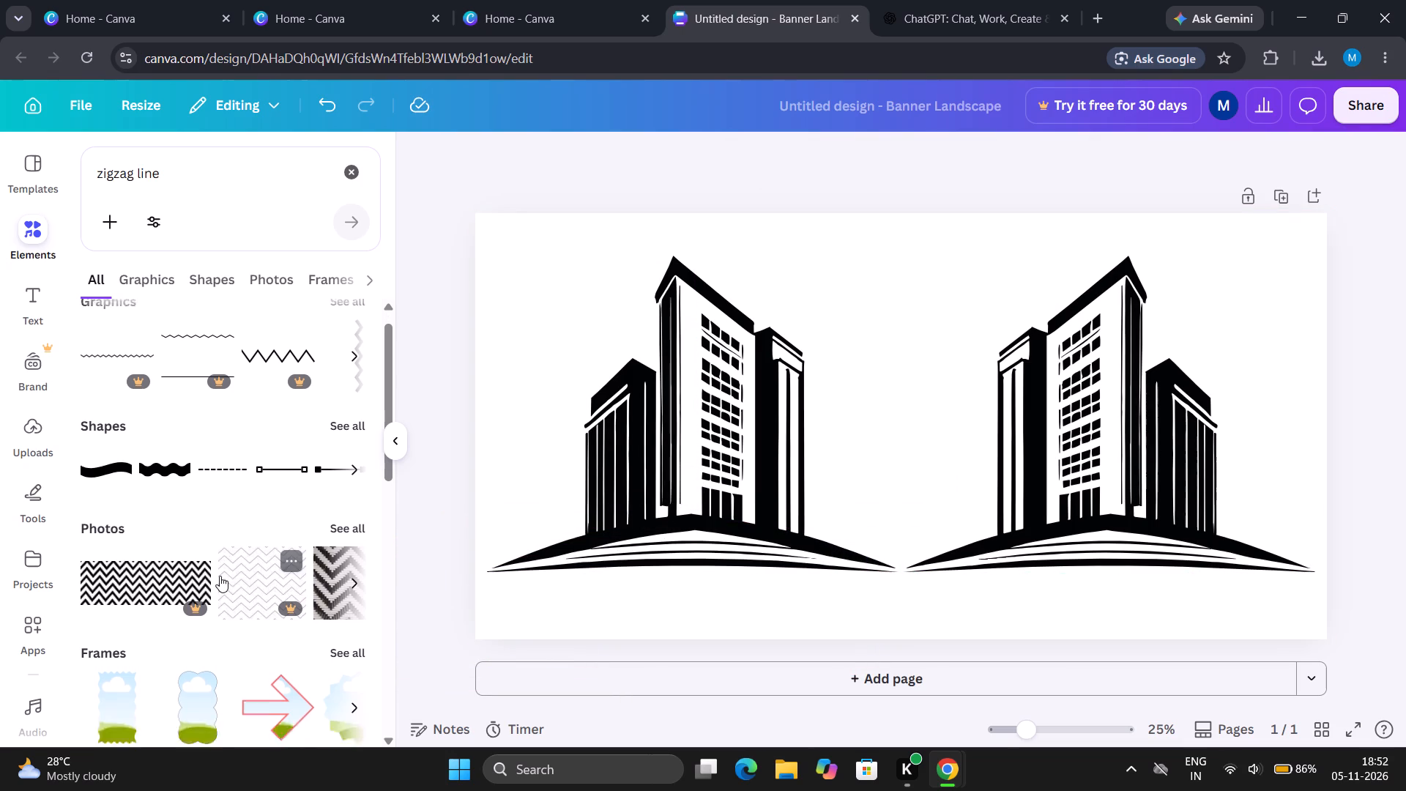
pyautogui.scroll(-7, 220, 576)
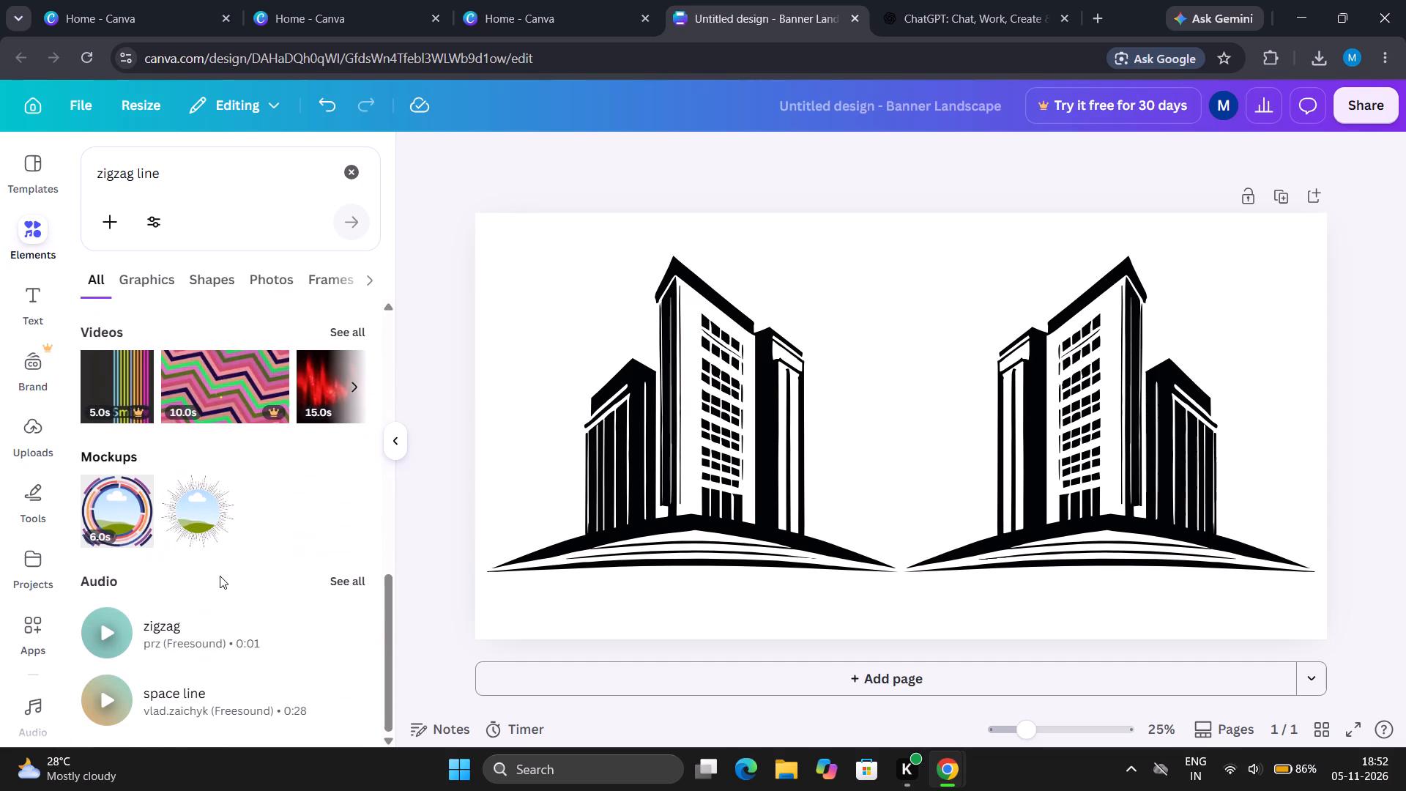
pyautogui.scroll(-1, 220, 576)
pyautogui.scroll(3, 220, 576)
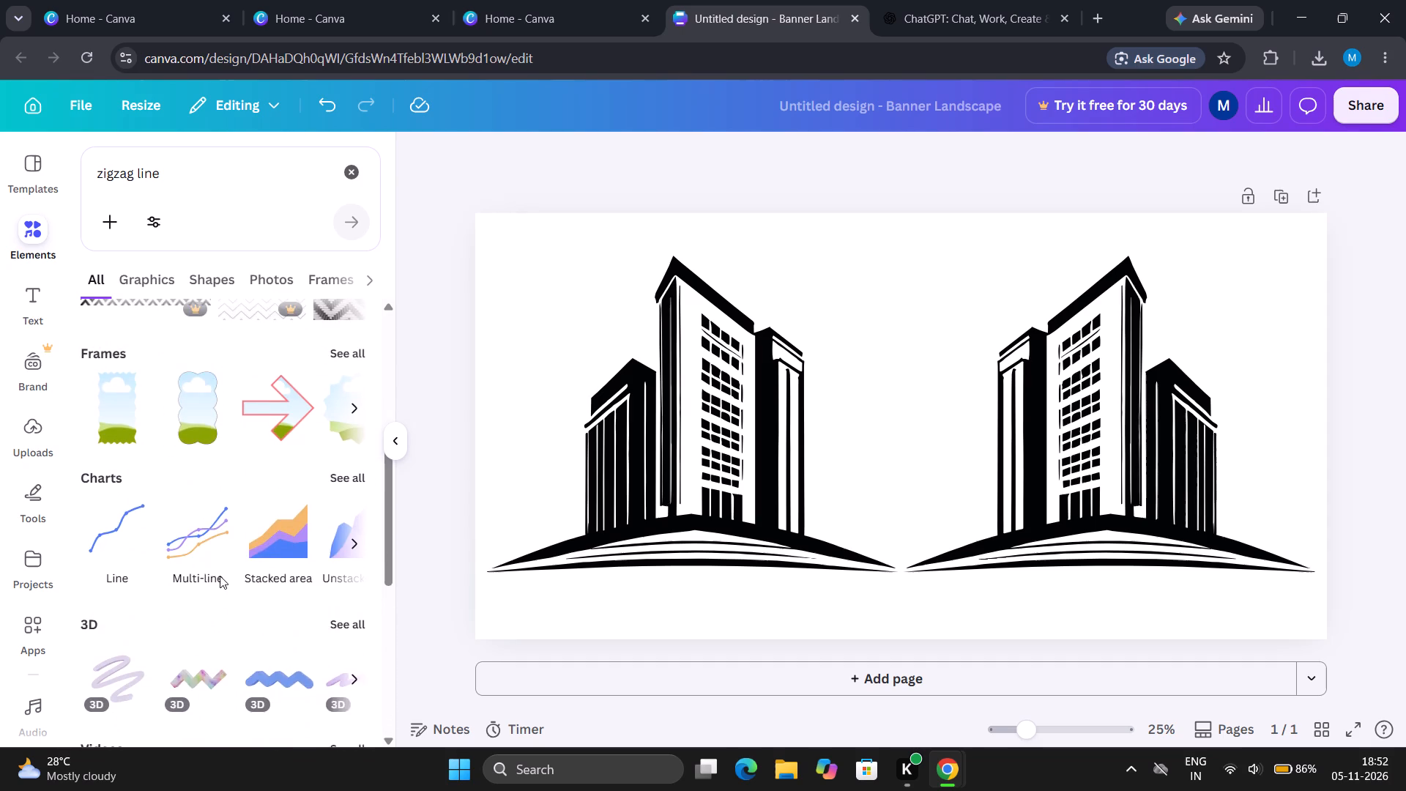
pyautogui.scroll(1, 220, 576)
pyautogui.hscroll(-2, 289, 605)
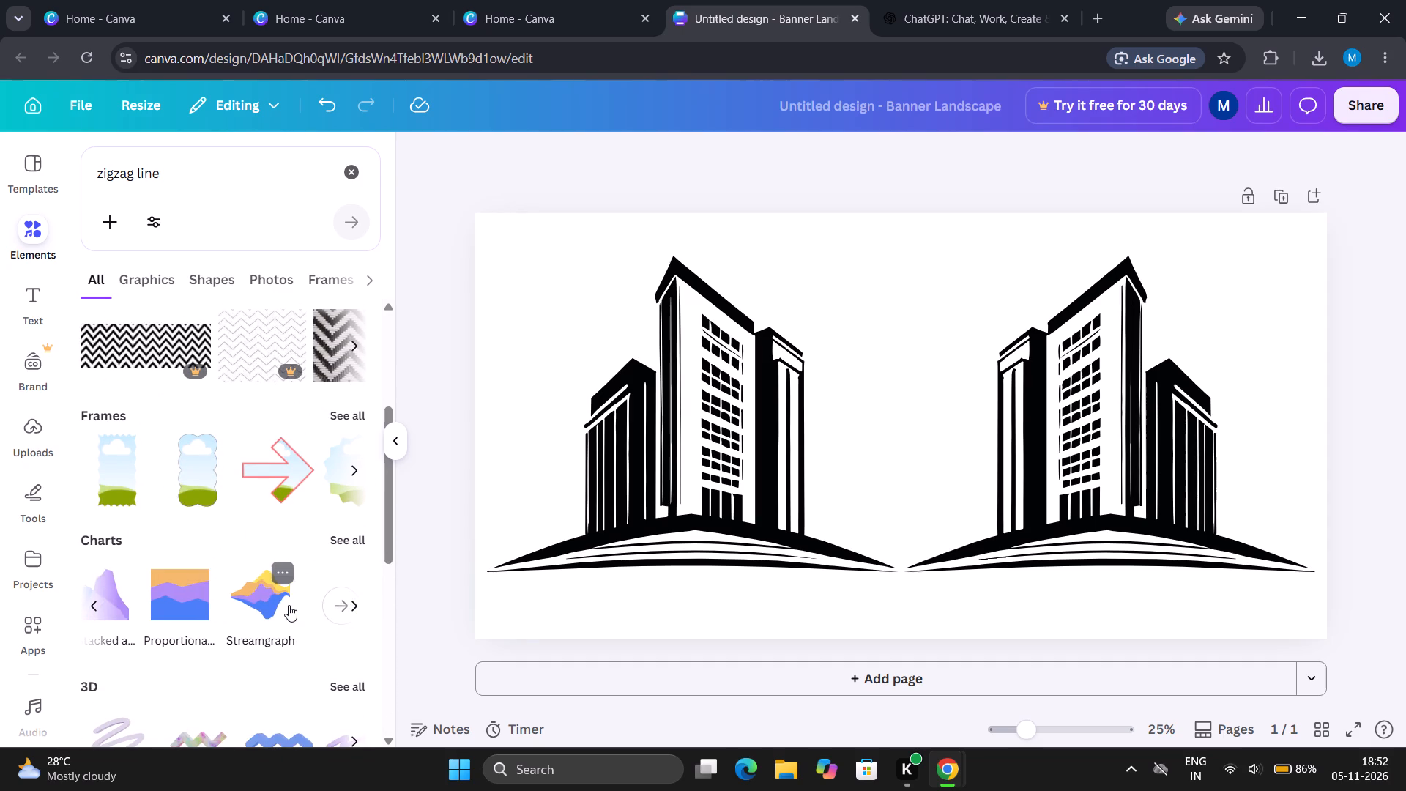
pyautogui.hscroll(-1, 289, 605)
pyautogui.click(345, 598)
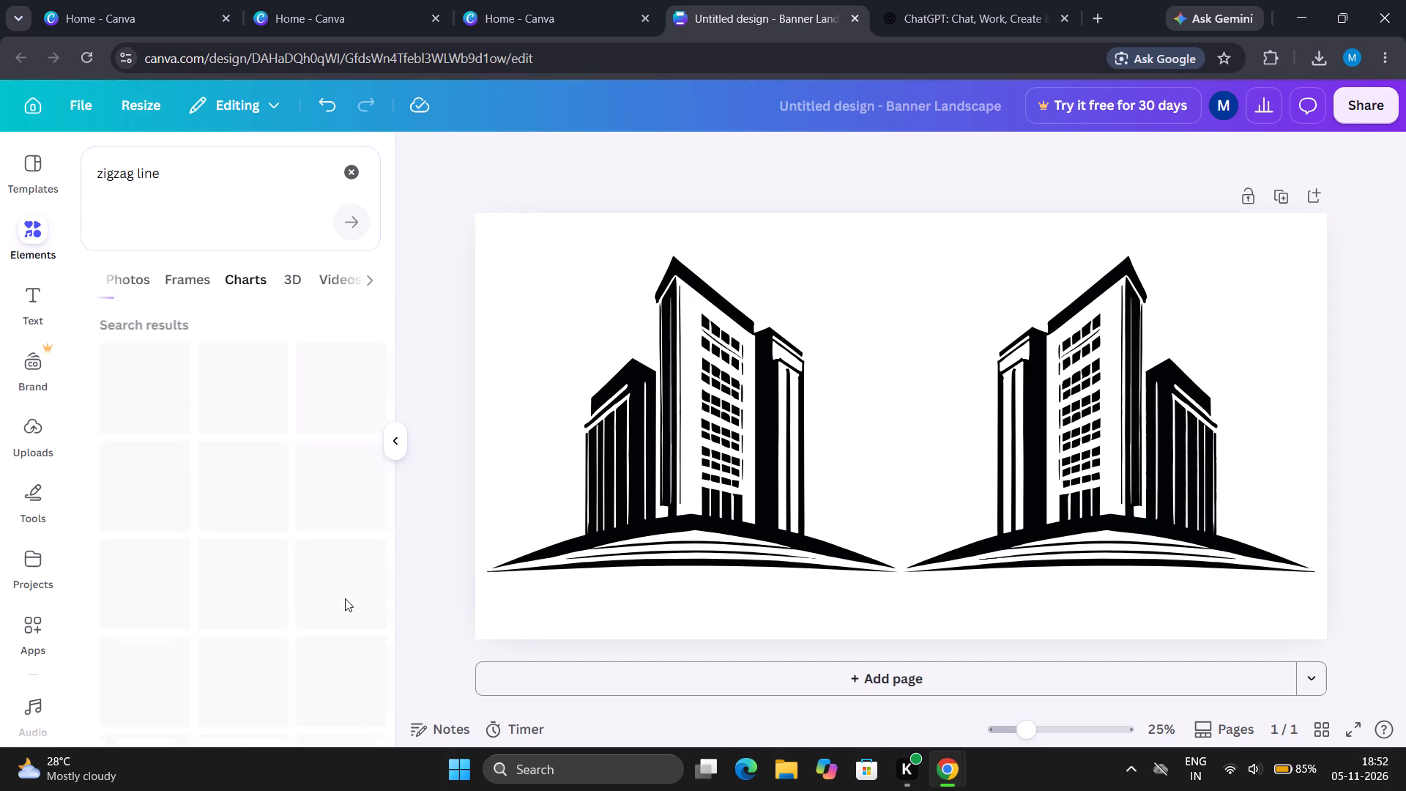
pyautogui.scroll(1, 289, 534)
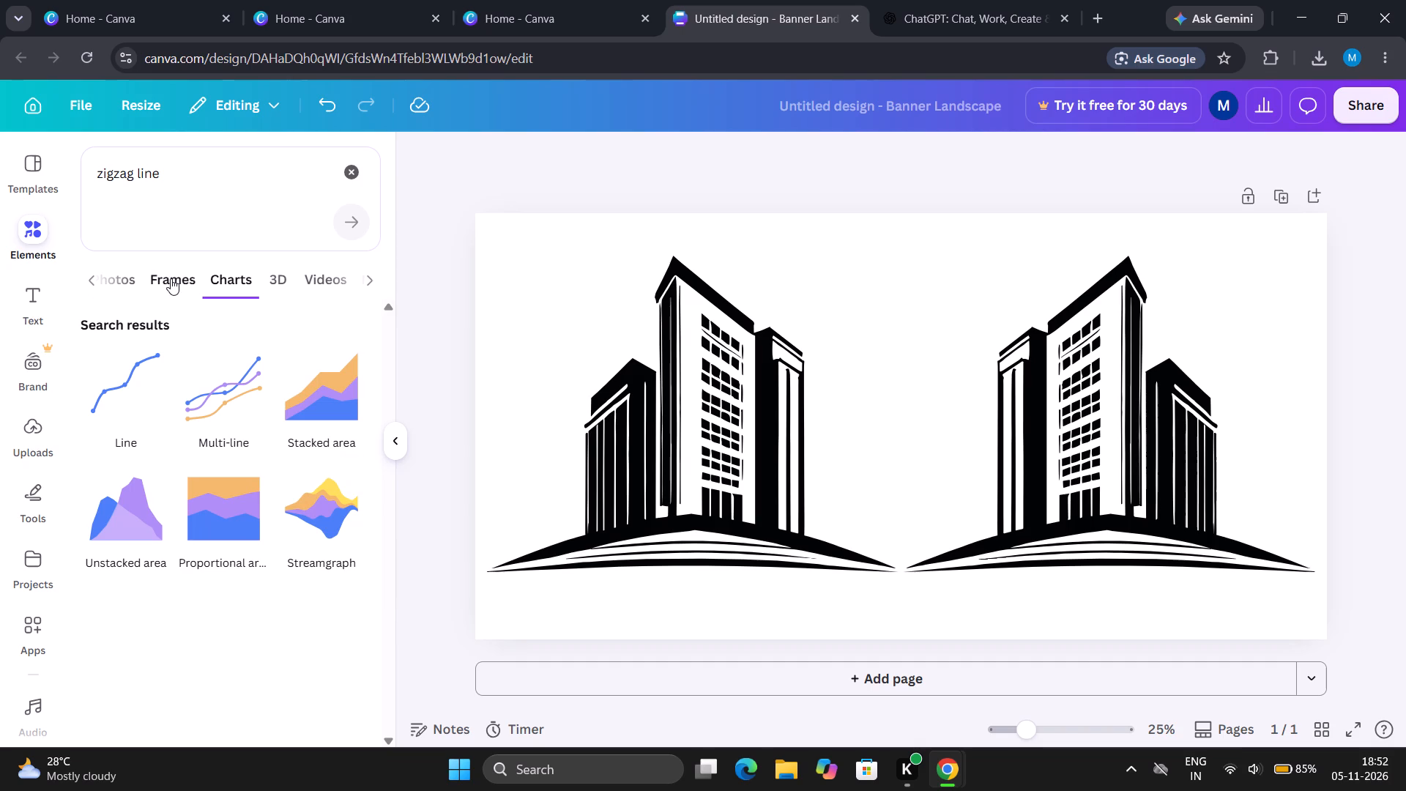
# Browse the frame, photo and shape results for the zigzag line search.
pyautogui.click(171, 278)
pyautogui.scroll(-1, 257, 530)
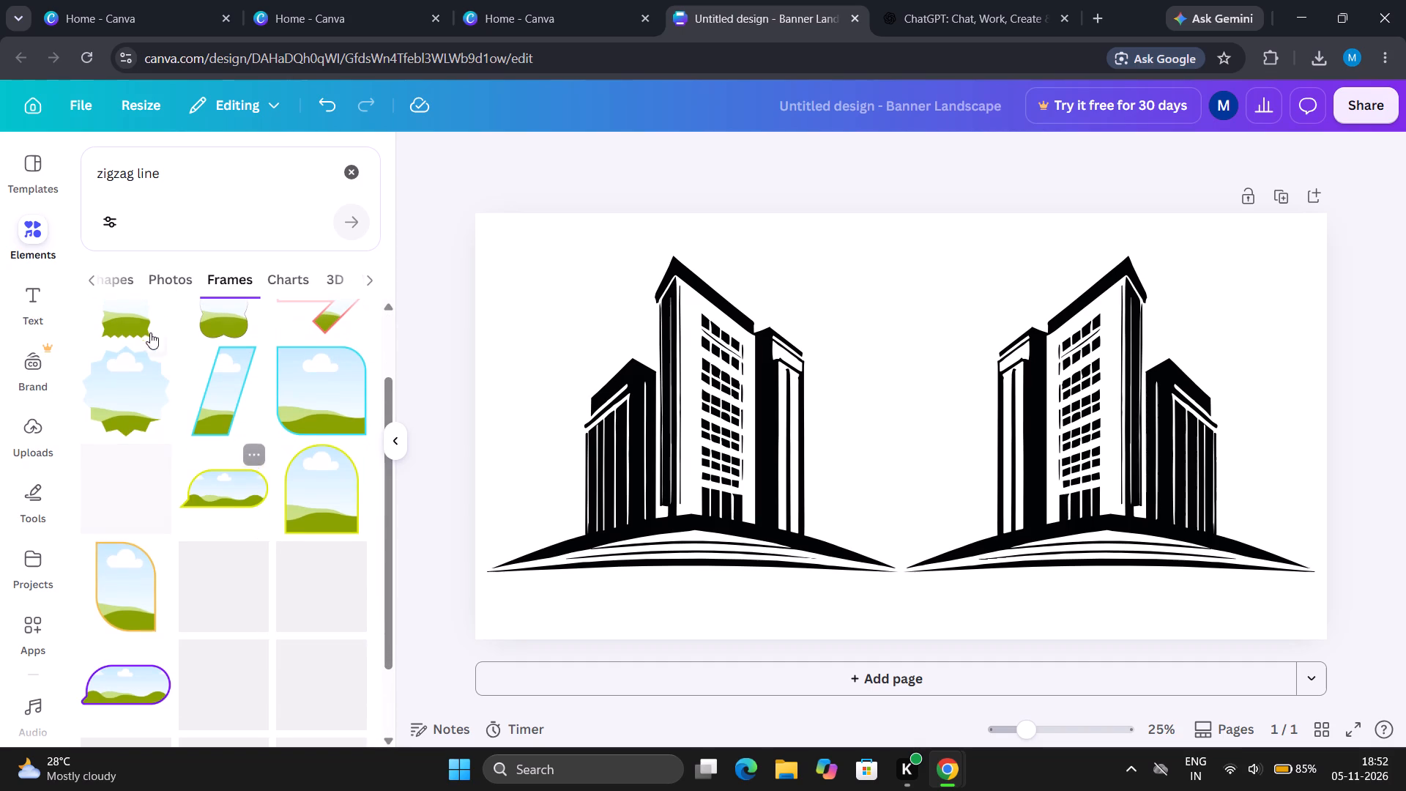
pyautogui.click(165, 275)
pyautogui.scroll(3, 323, 513)
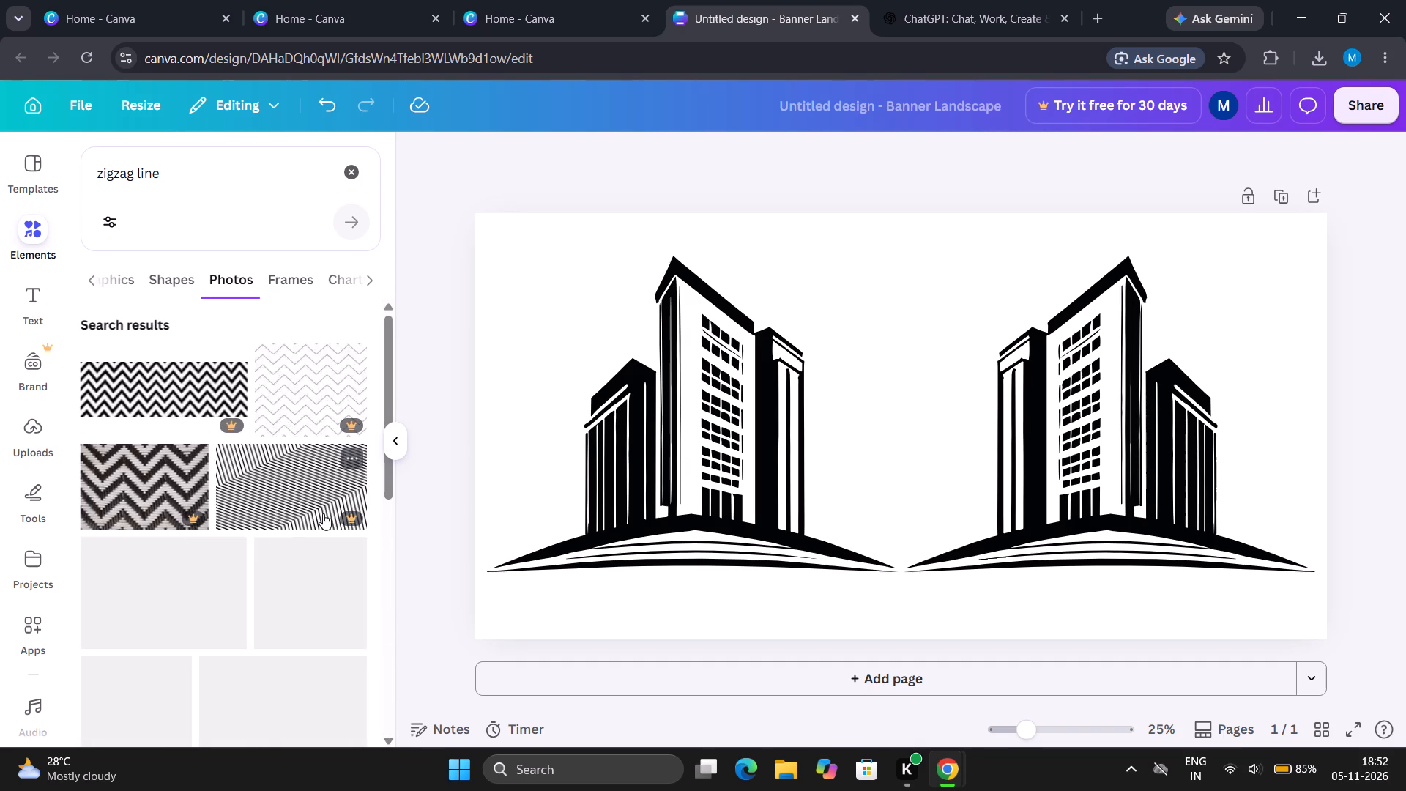
pyautogui.scroll(-1, 316, 567)
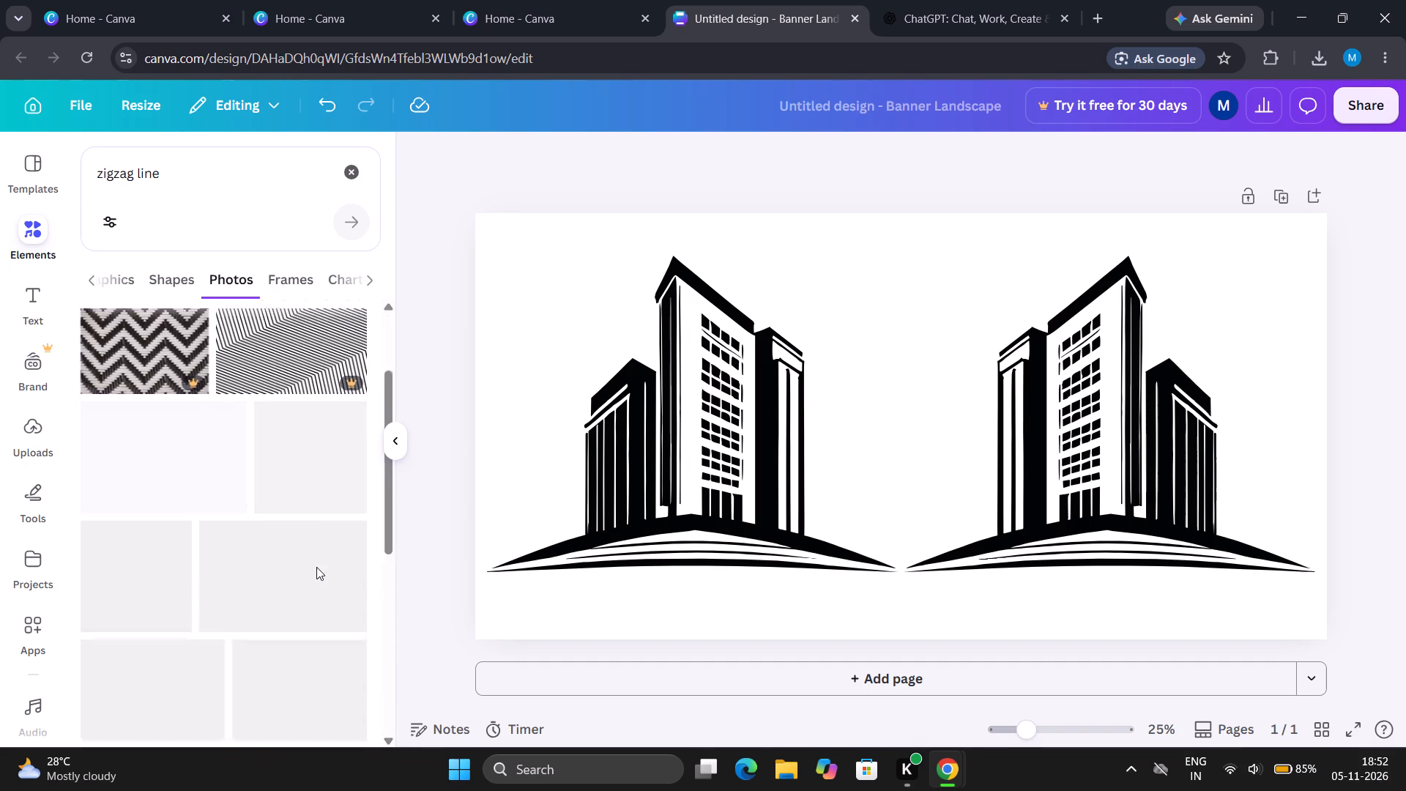
pyautogui.scroll(-1, 316, 567)
pyautogui.scroll(2, 316, 567)
pyautogui.scroll(-2, 316, 567)
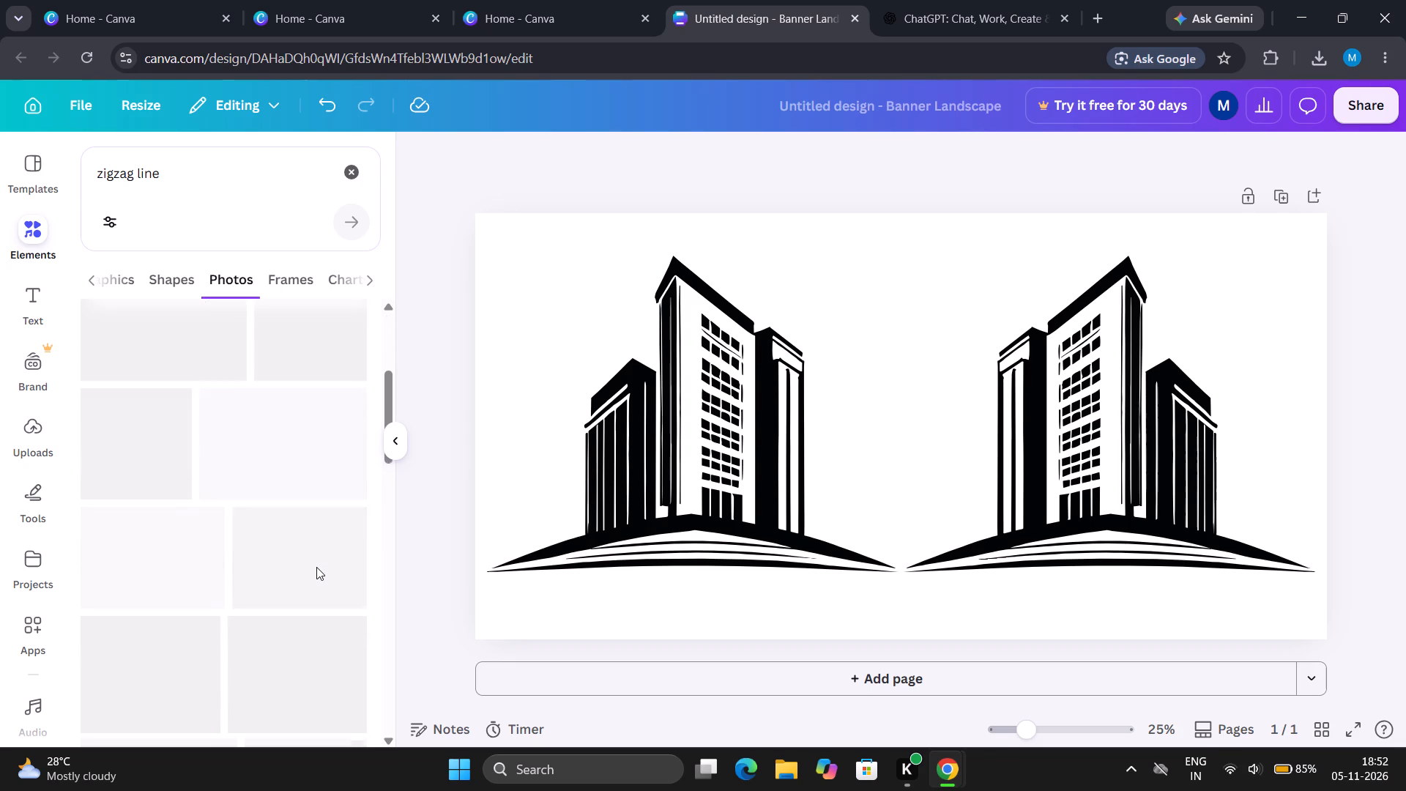
pyautogui.scroll(-1, 316, 567)
pyautogui.scroll(2, 316, 567)
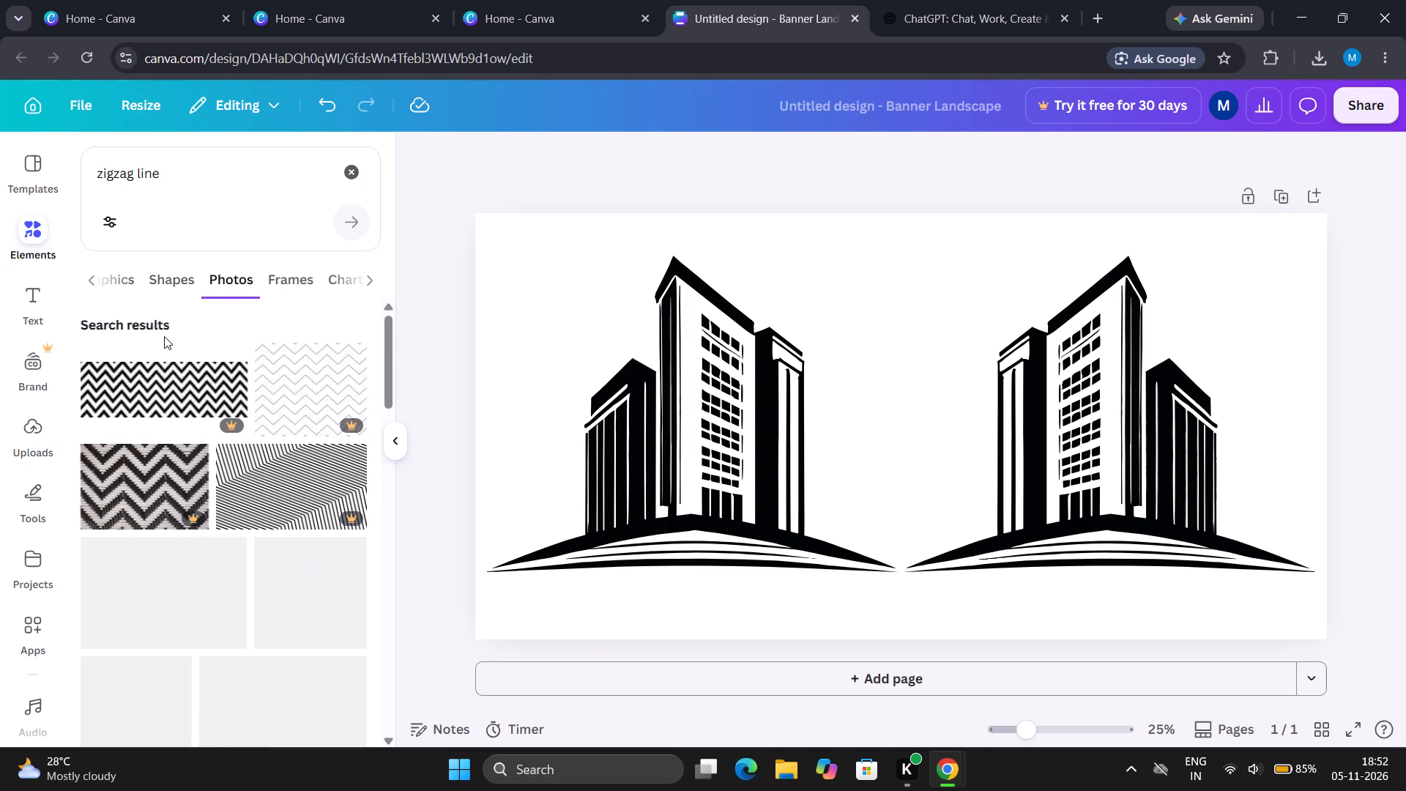
pyautogui.click(171, 295)
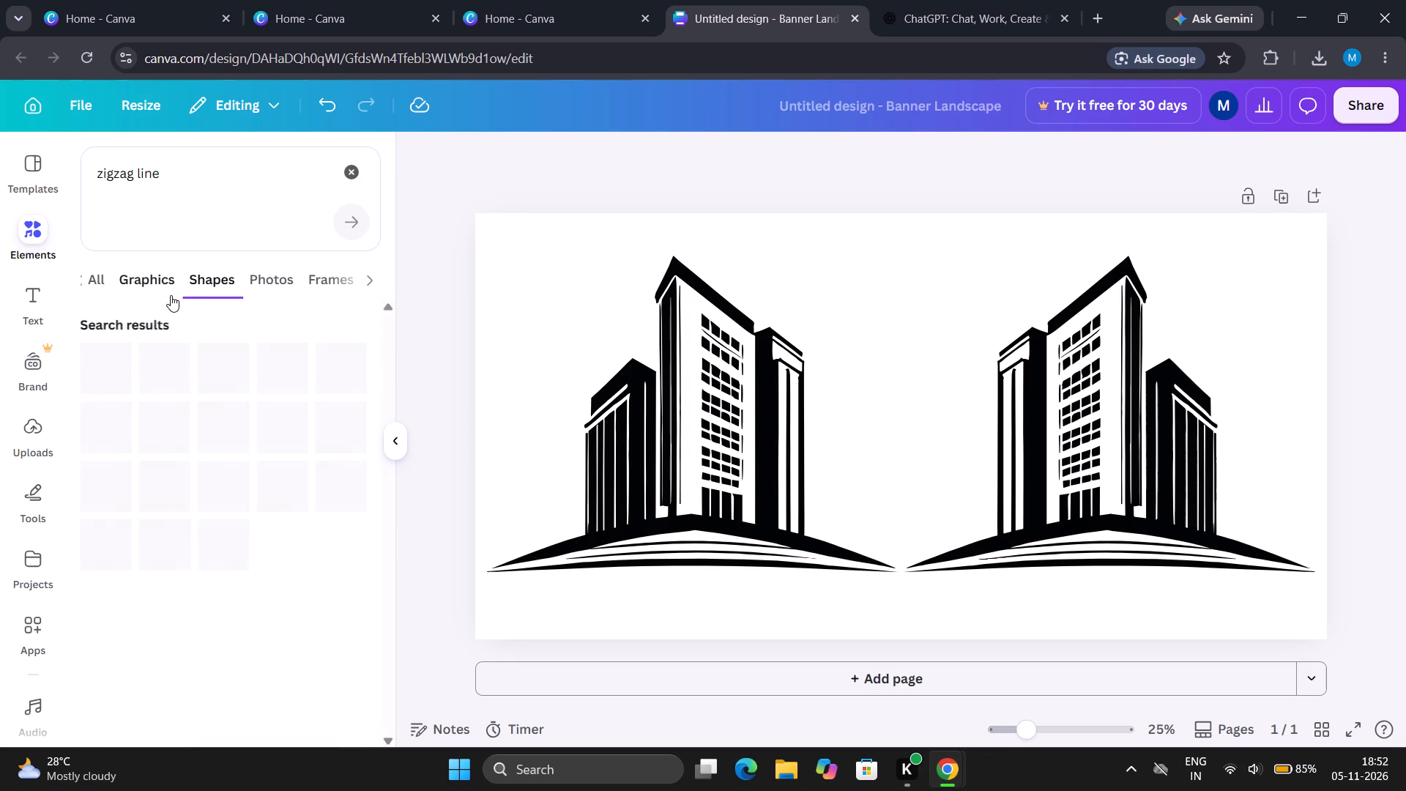
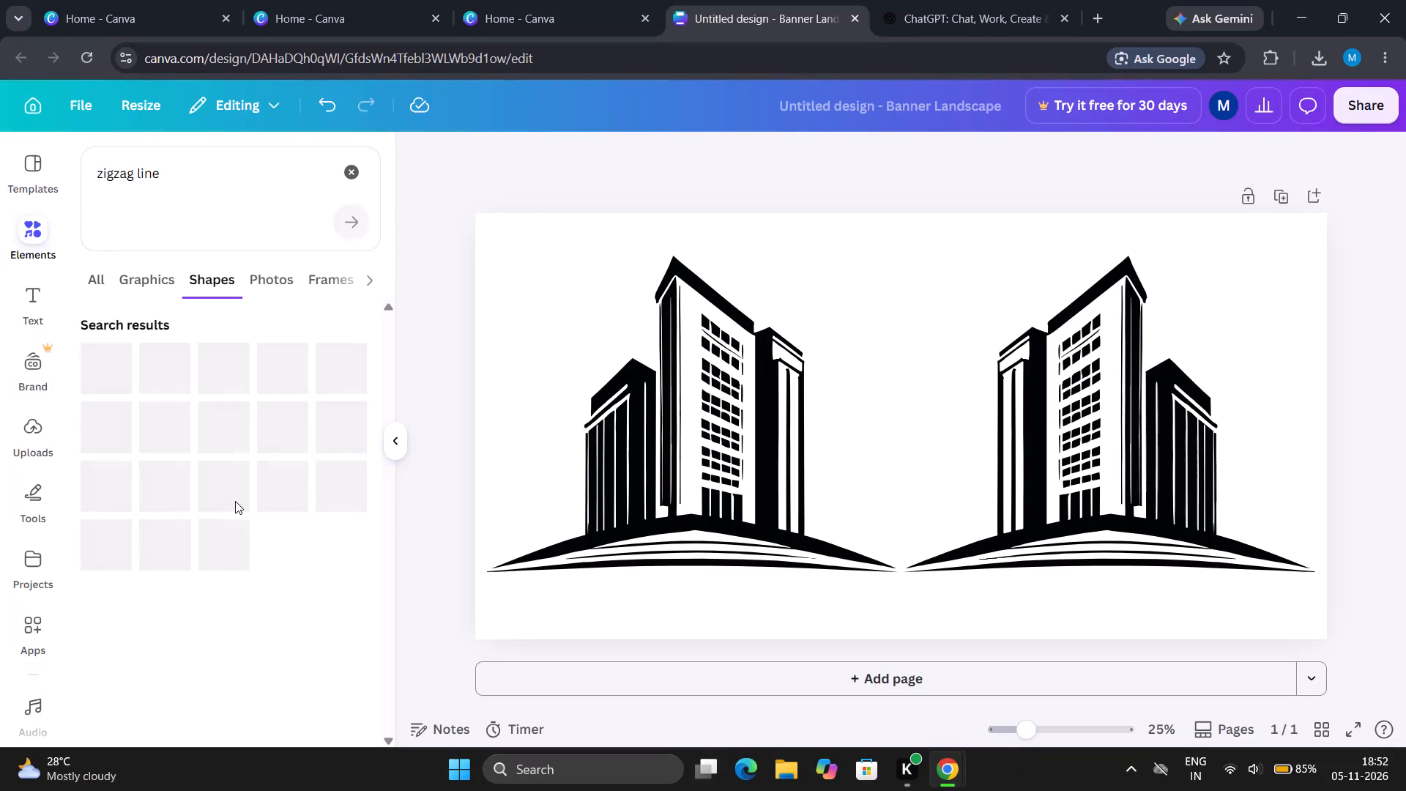
# Look through the zigzag line results again, covering the graphics, the mixed overview of all element types and the full shapes set.
pyautogui.scroll(2, 289, 454)
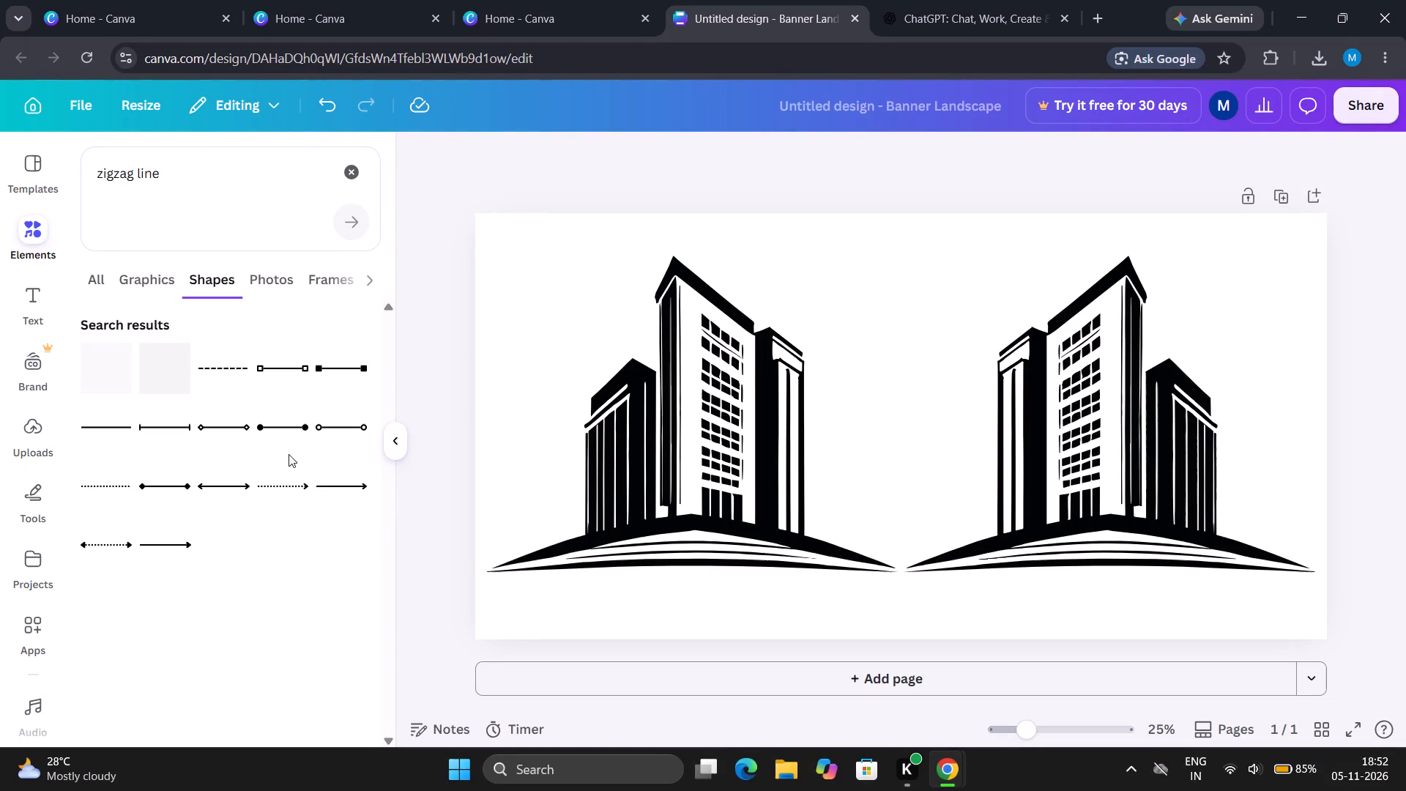
pyautogui.click(138, 281)
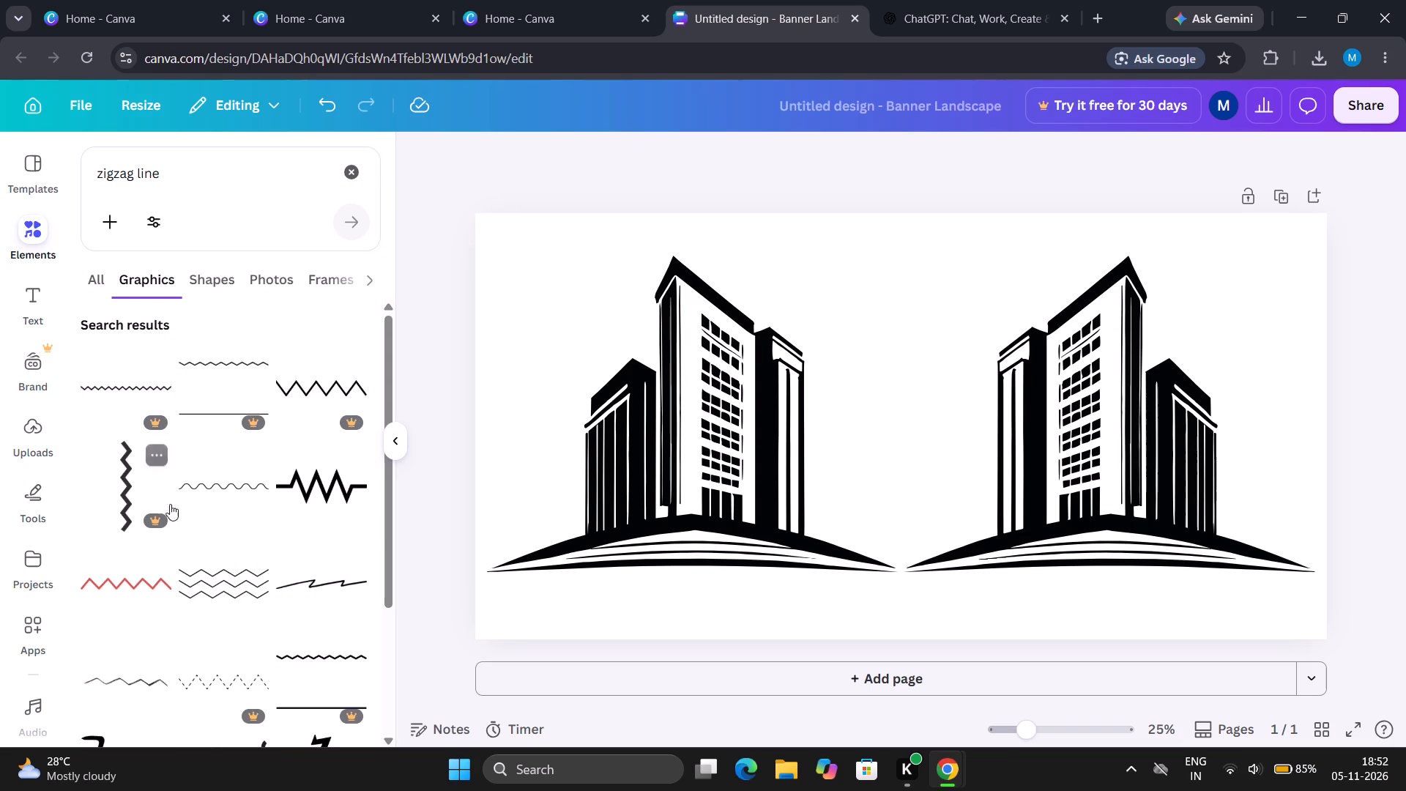
pyautogui.scroll(-2, 180, 503)
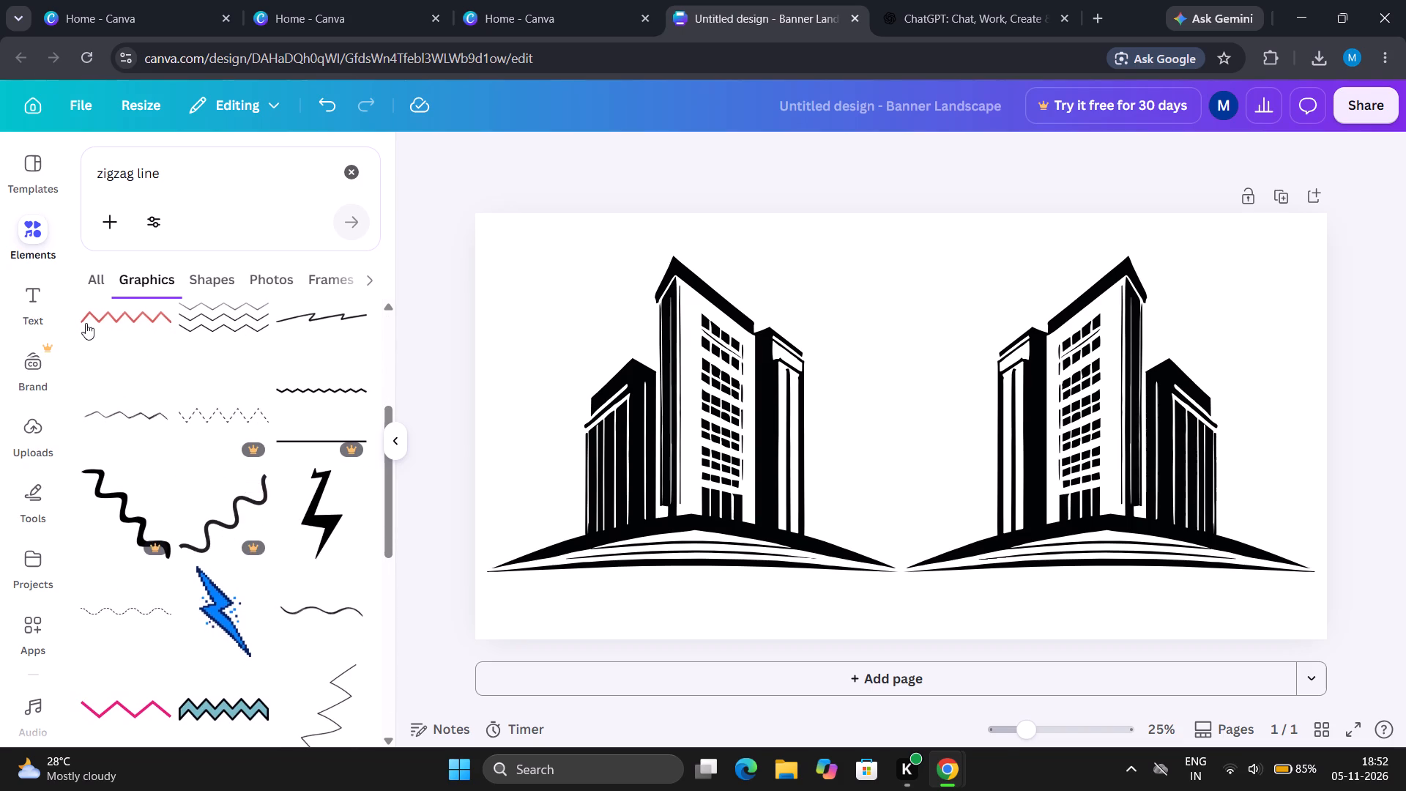
pyautogui.click(92, 286)
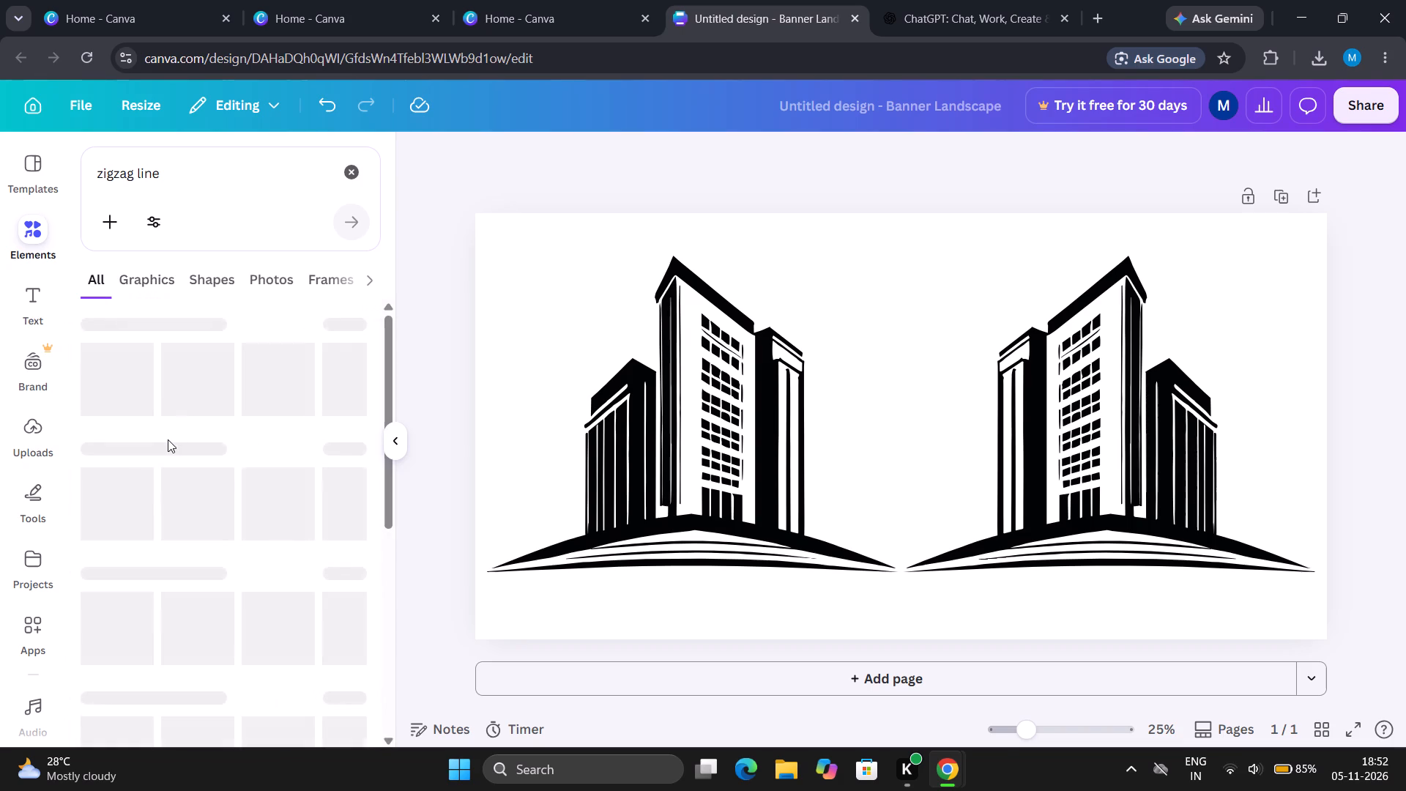
pyautogui.scroll(-3, 143, 497)
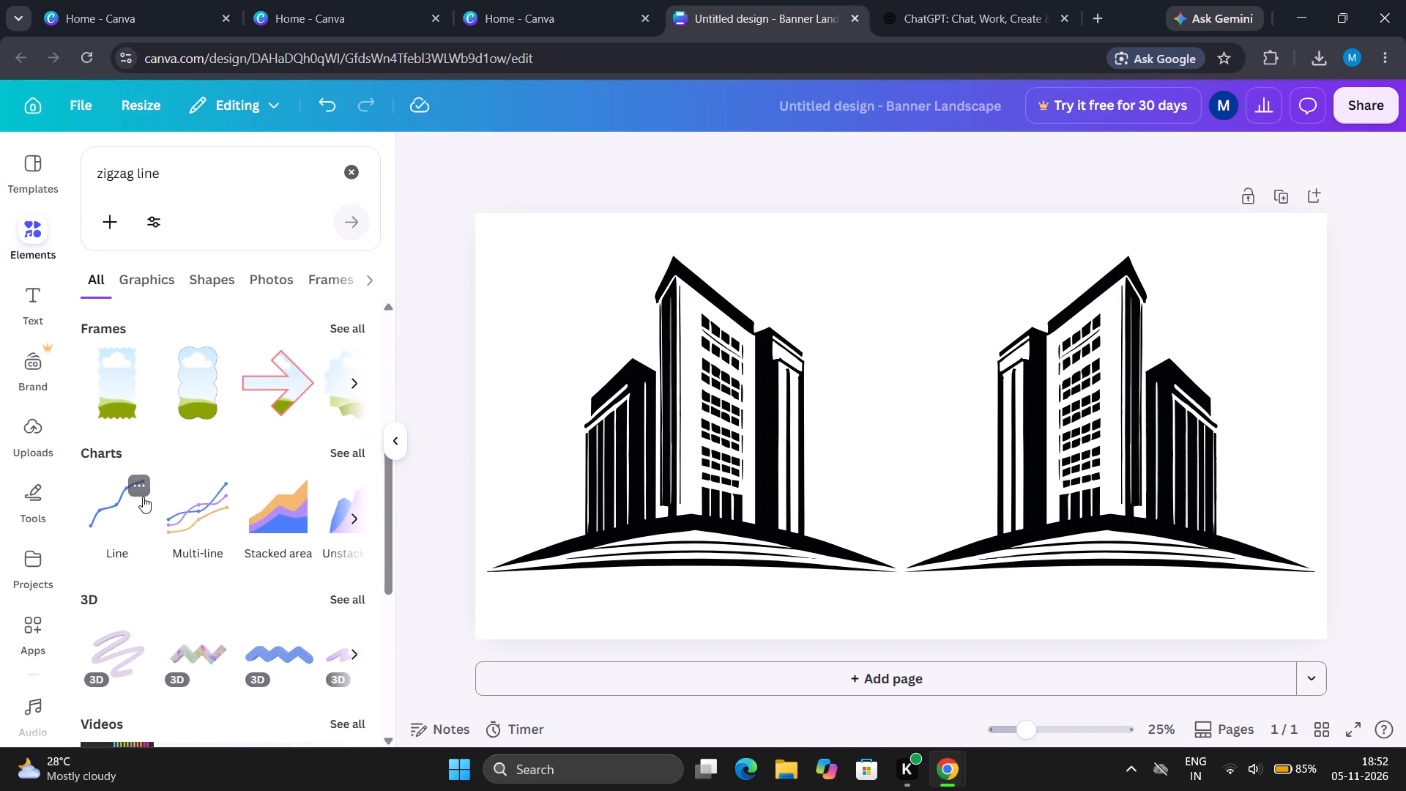
pyautogui.scroll(-4, 143, 497)
pyautogui.scroll(3, 143, 497)
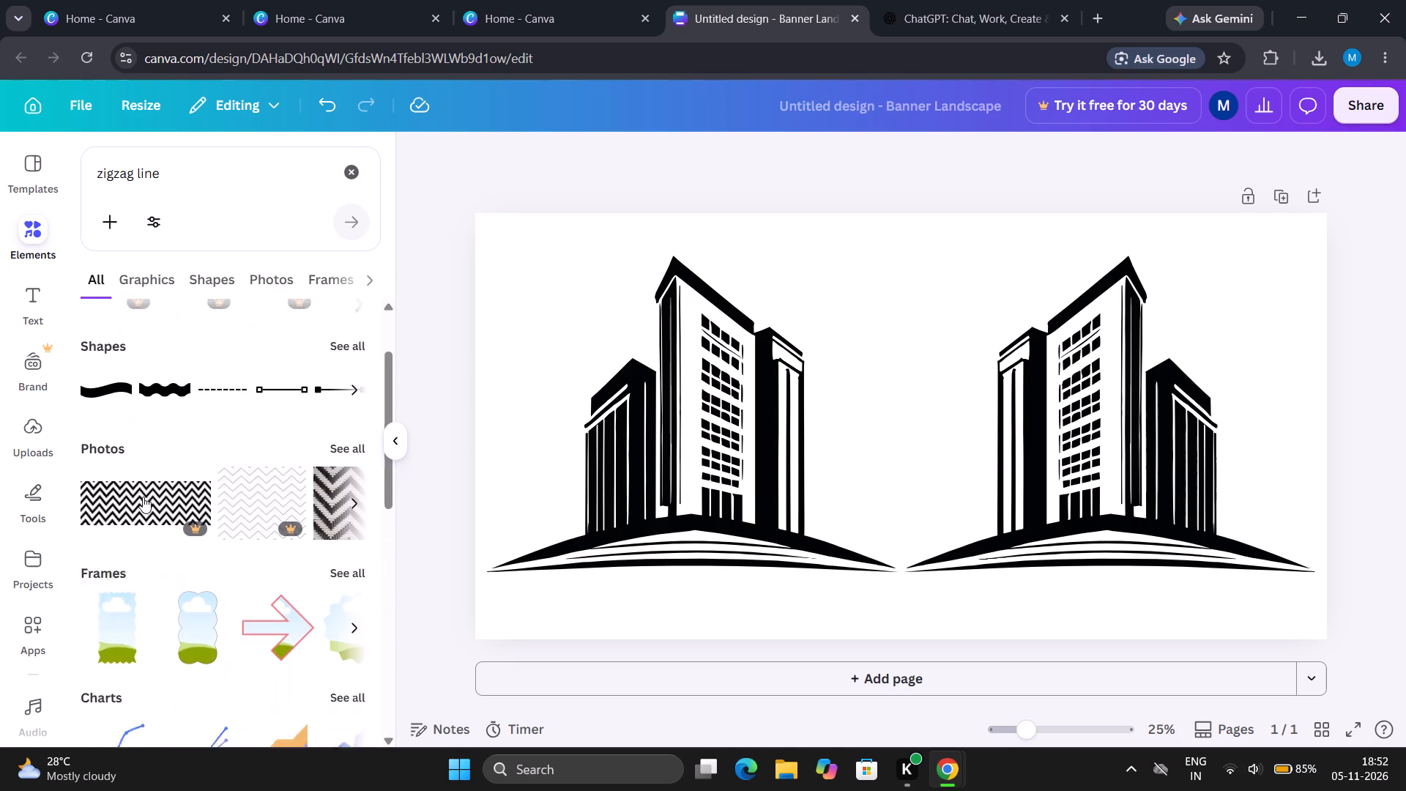
pyautogui.hscroll(-1, 186, 490)
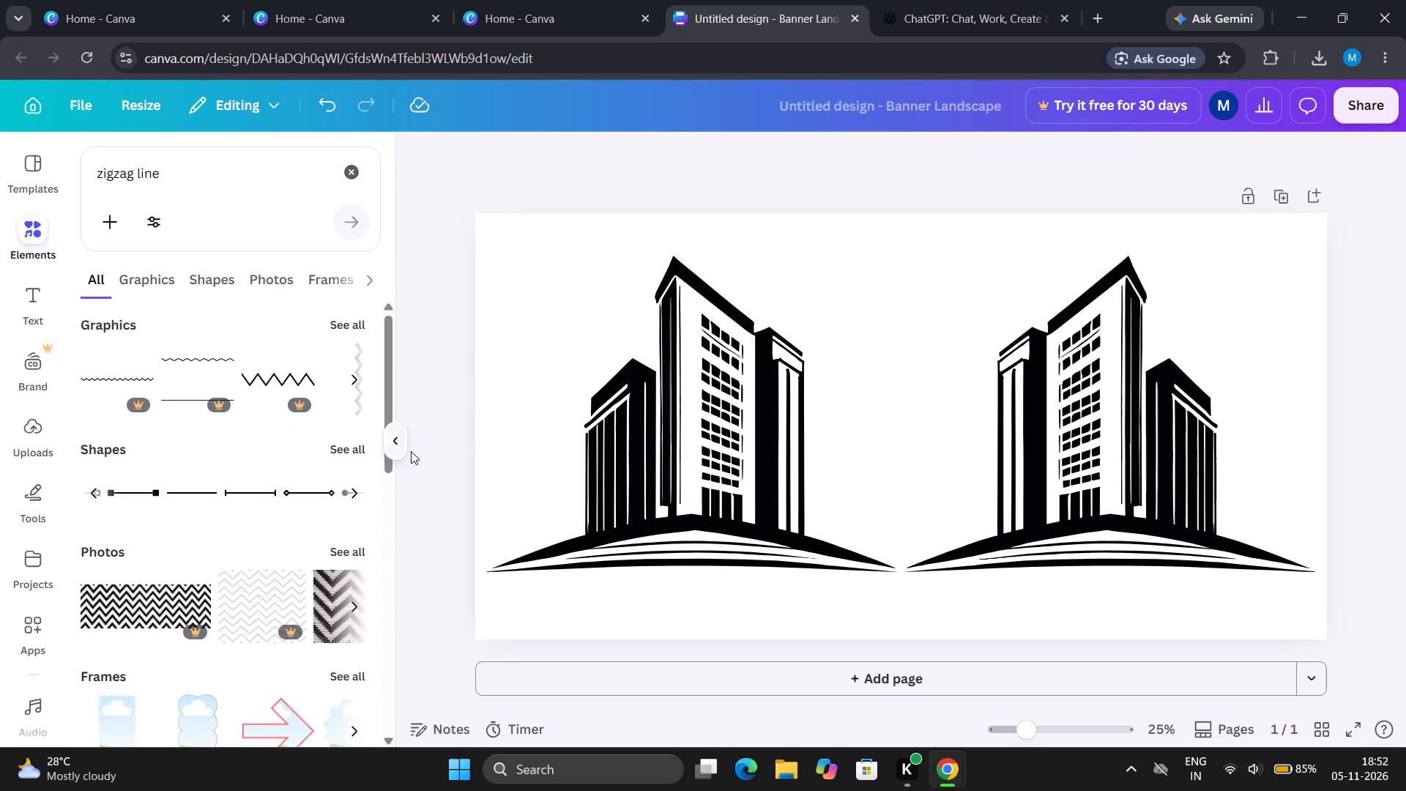
pyautogui.click(346, 442)
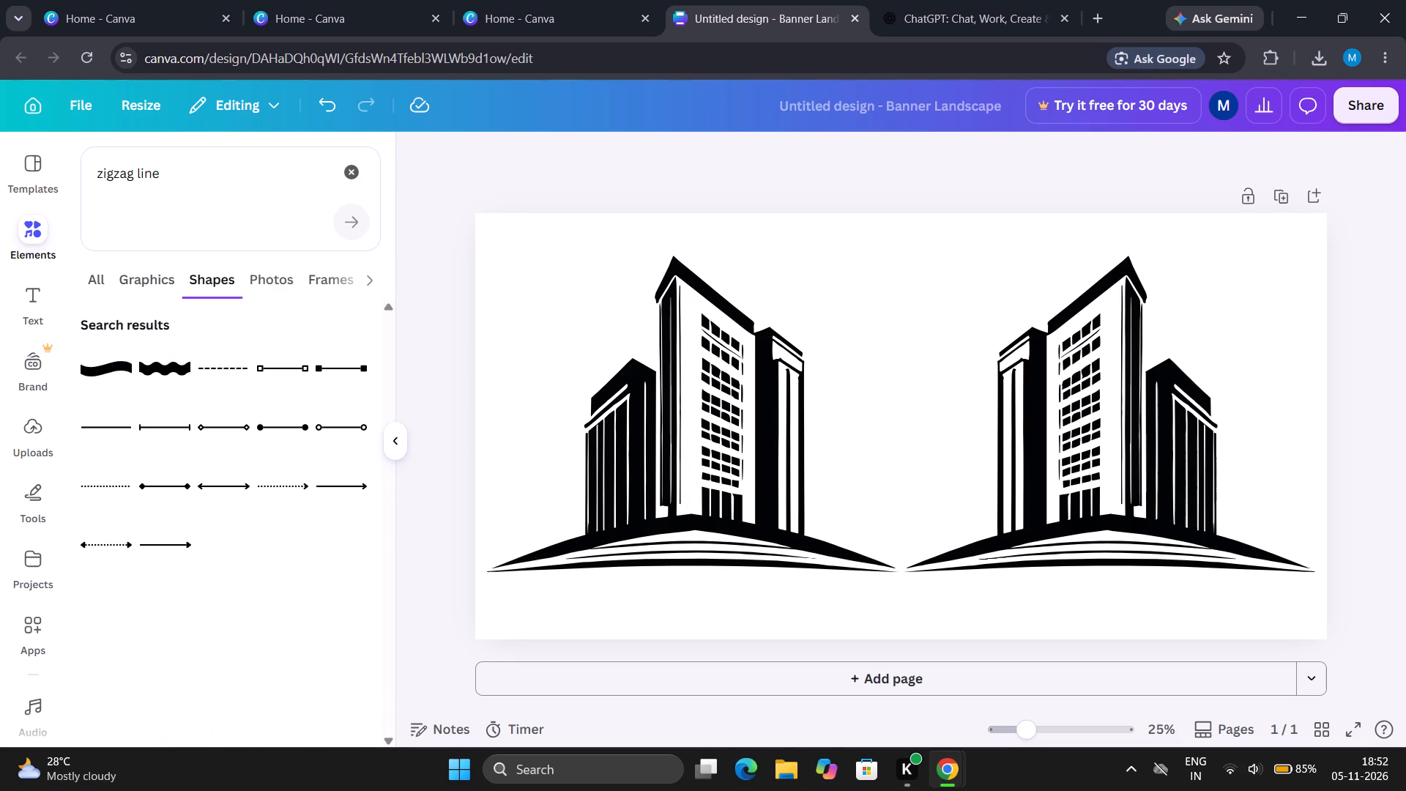
# Search the elements library for "squre" and add the plain square shape to the banner.
pyautogui.moveTo(182, 187); pyautogui.dragTo(169, 171)
pyautogui.moveTo(169, 171); pyautogui.dragTo(113, 172)
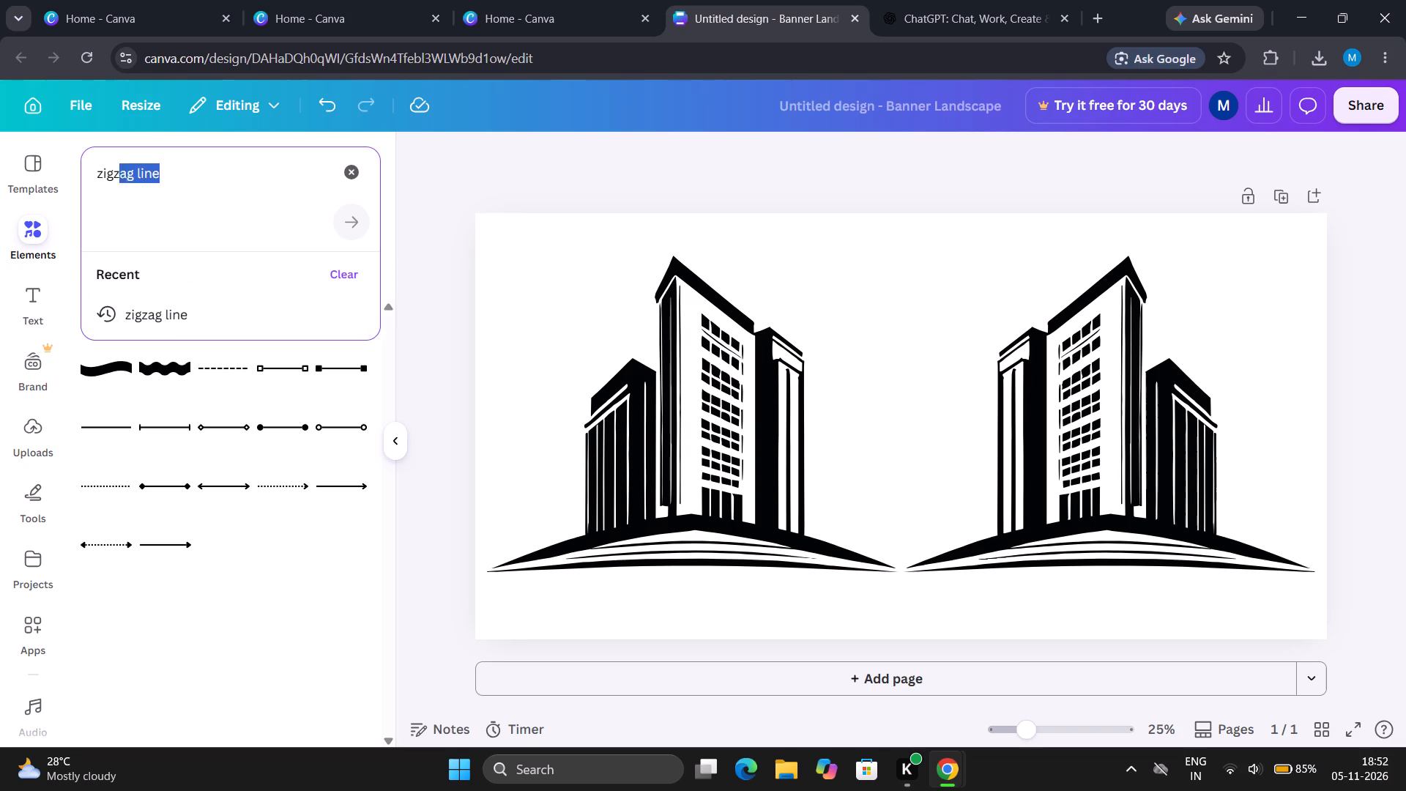
pyautogui.moveTo(113, 172); pyautogui.dragTo(85, 171)
pyautogui.press('s')
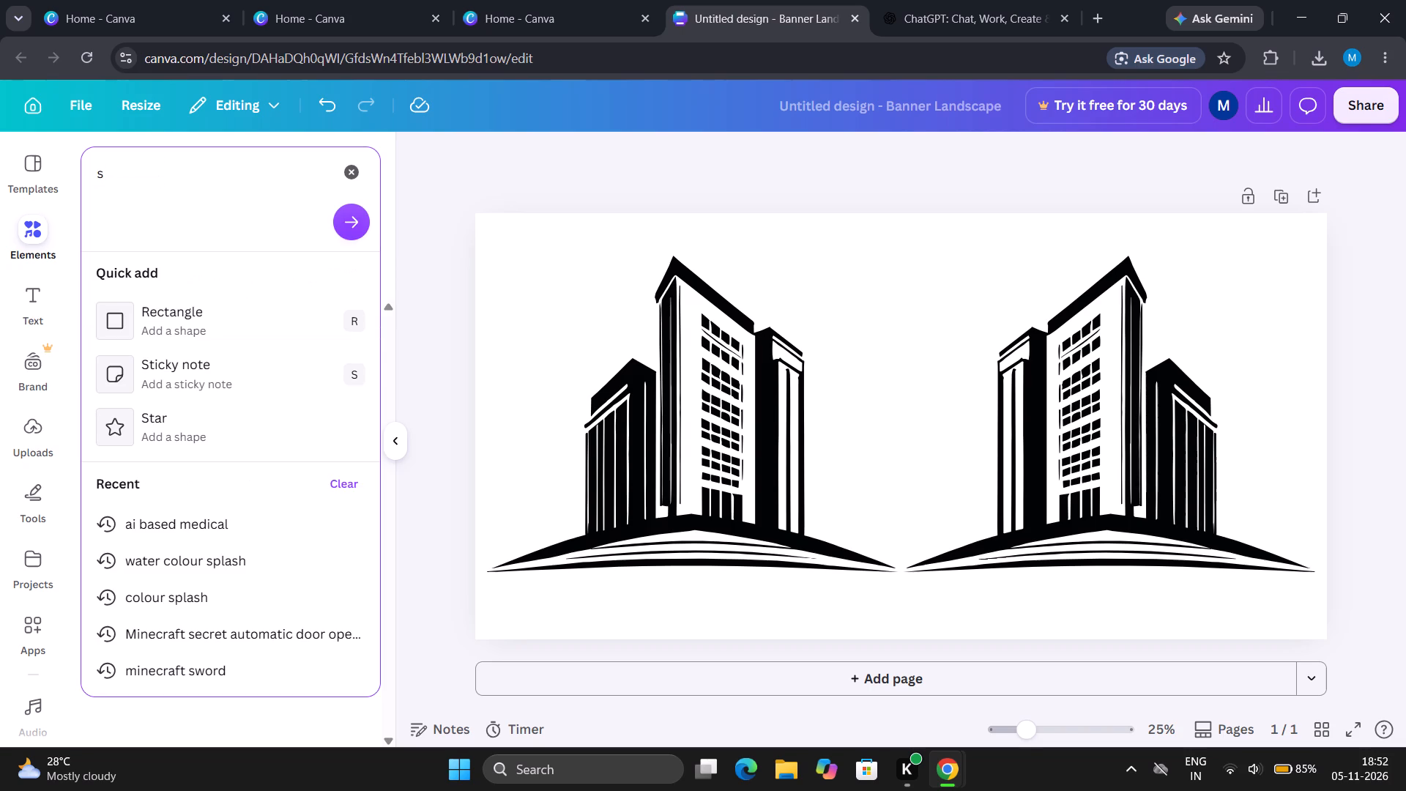
pyautogui.write('qure')
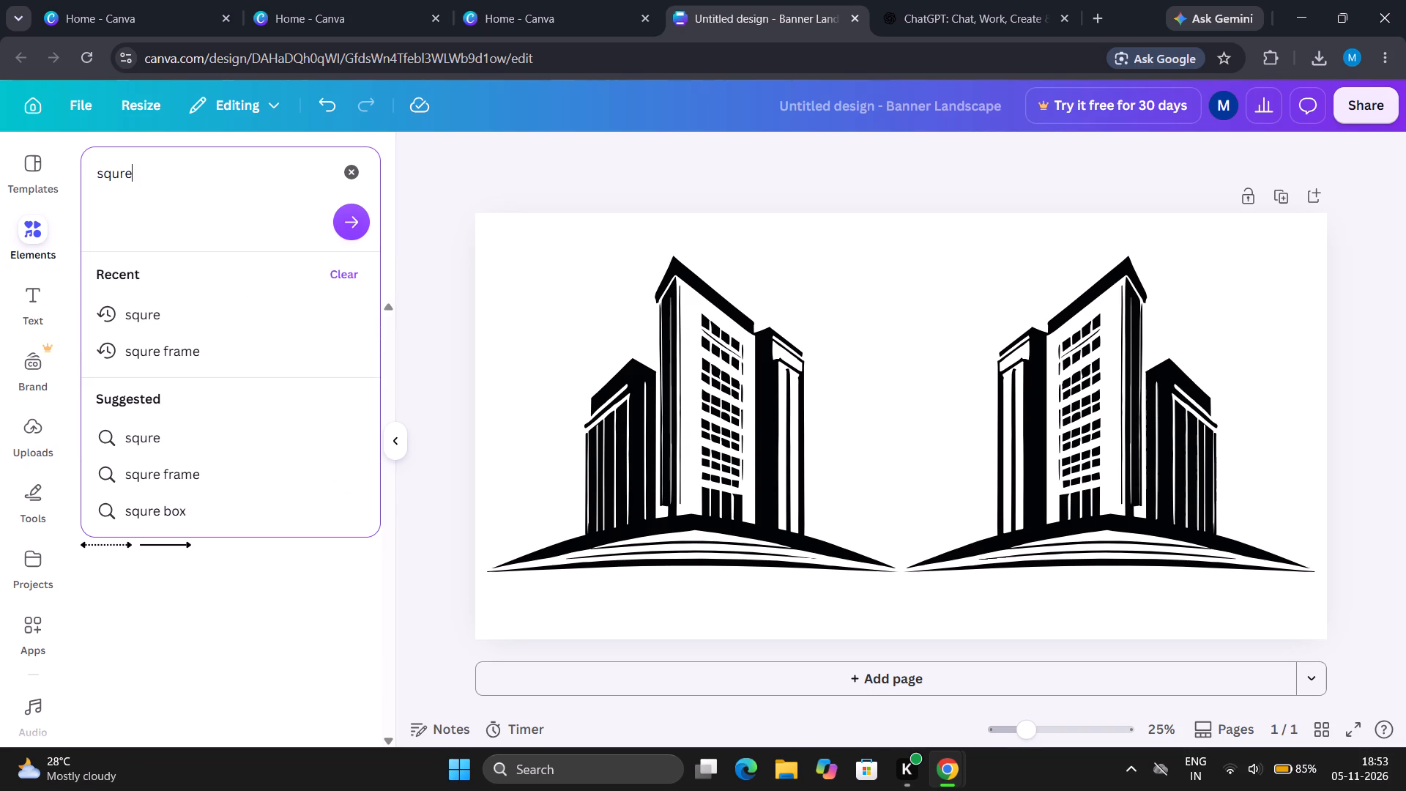
pyautogui.press('Return')
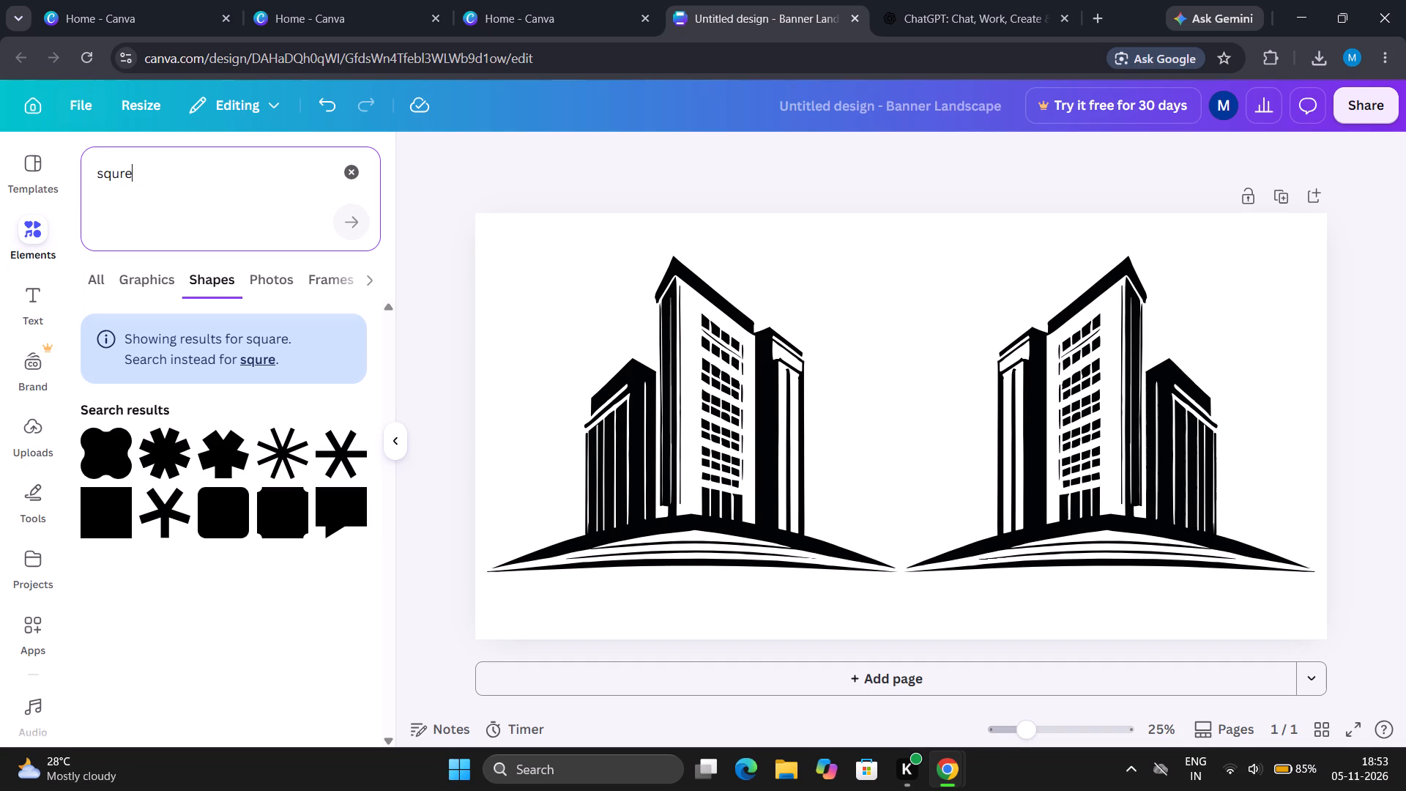
pyautogui.click(114, 508)
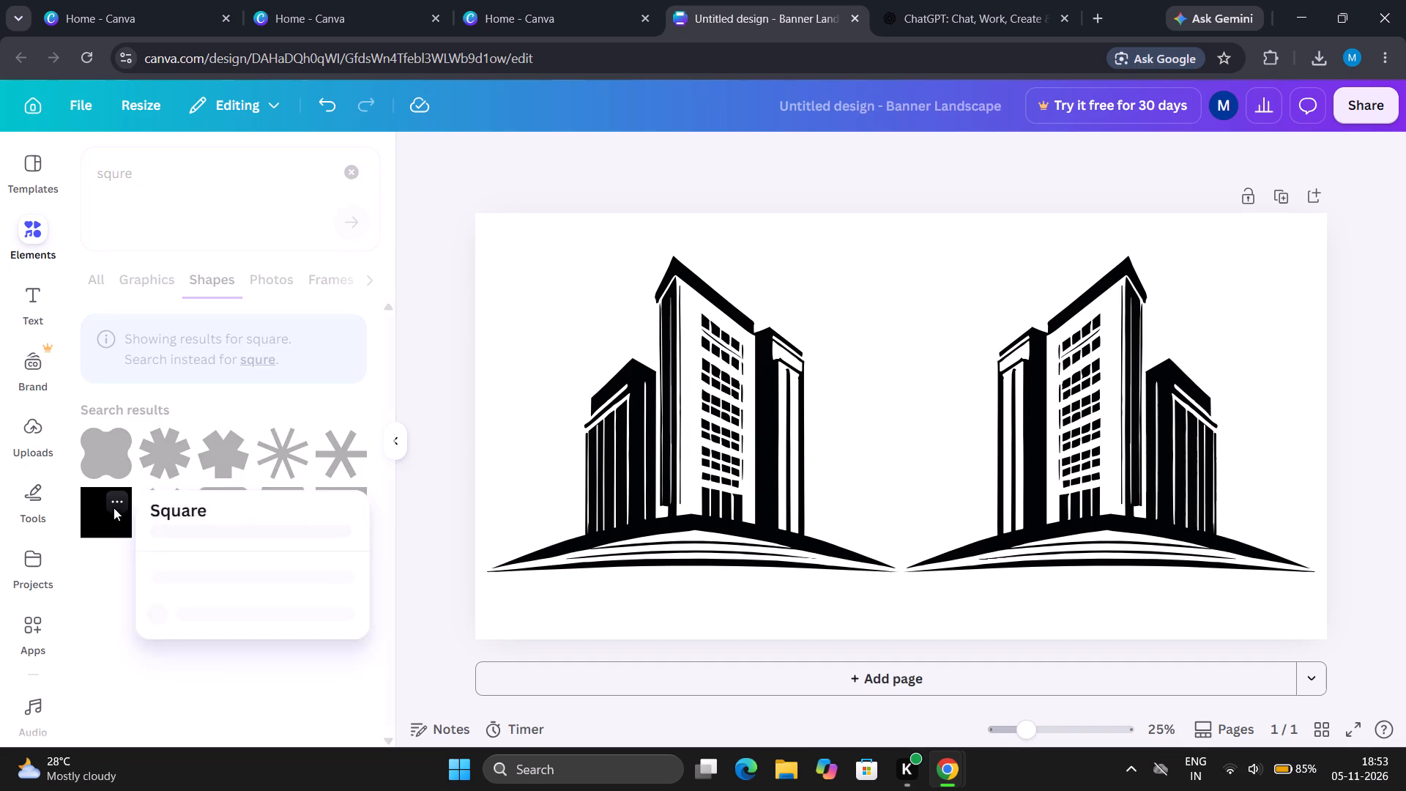
pyautogui.click(94, 510)
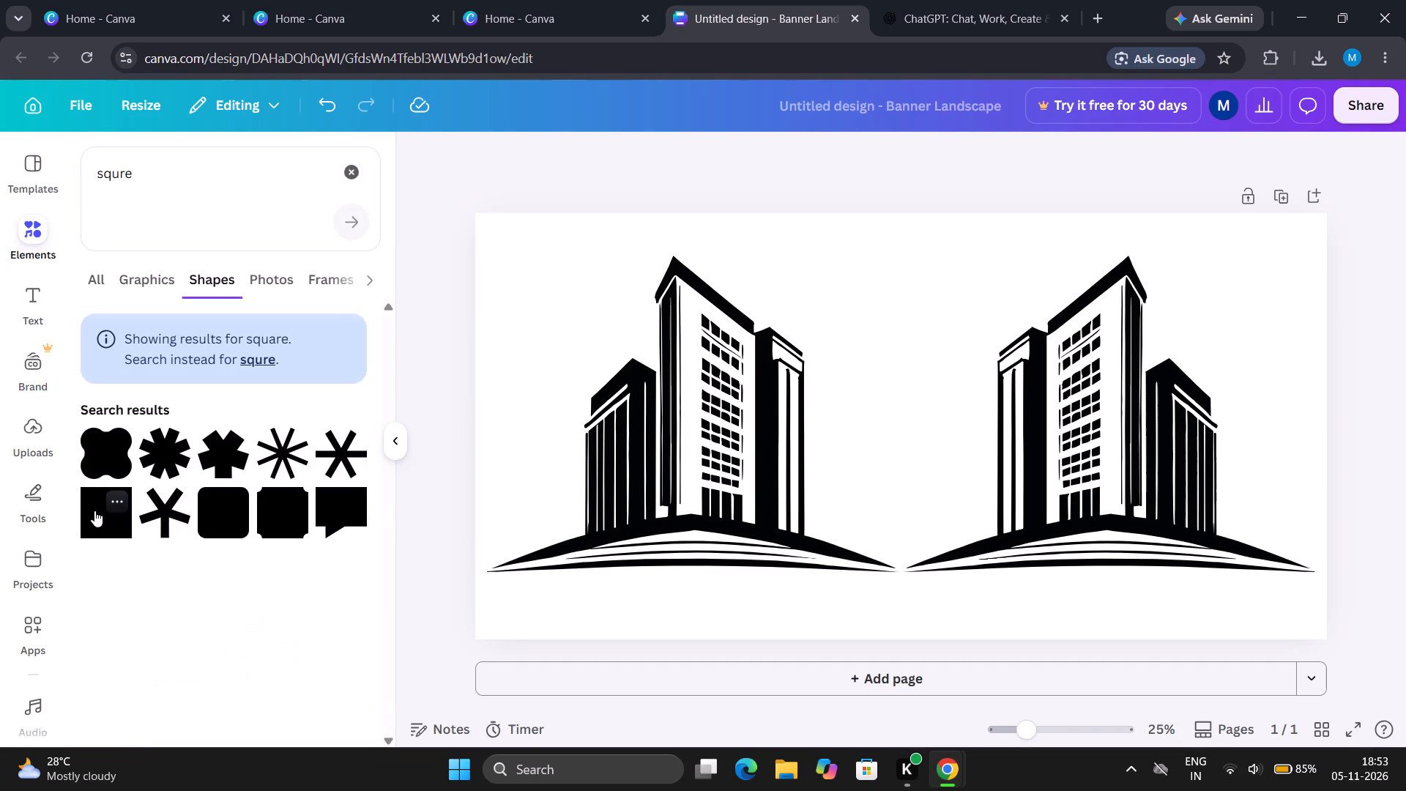
pyautogui.click(100, 519)
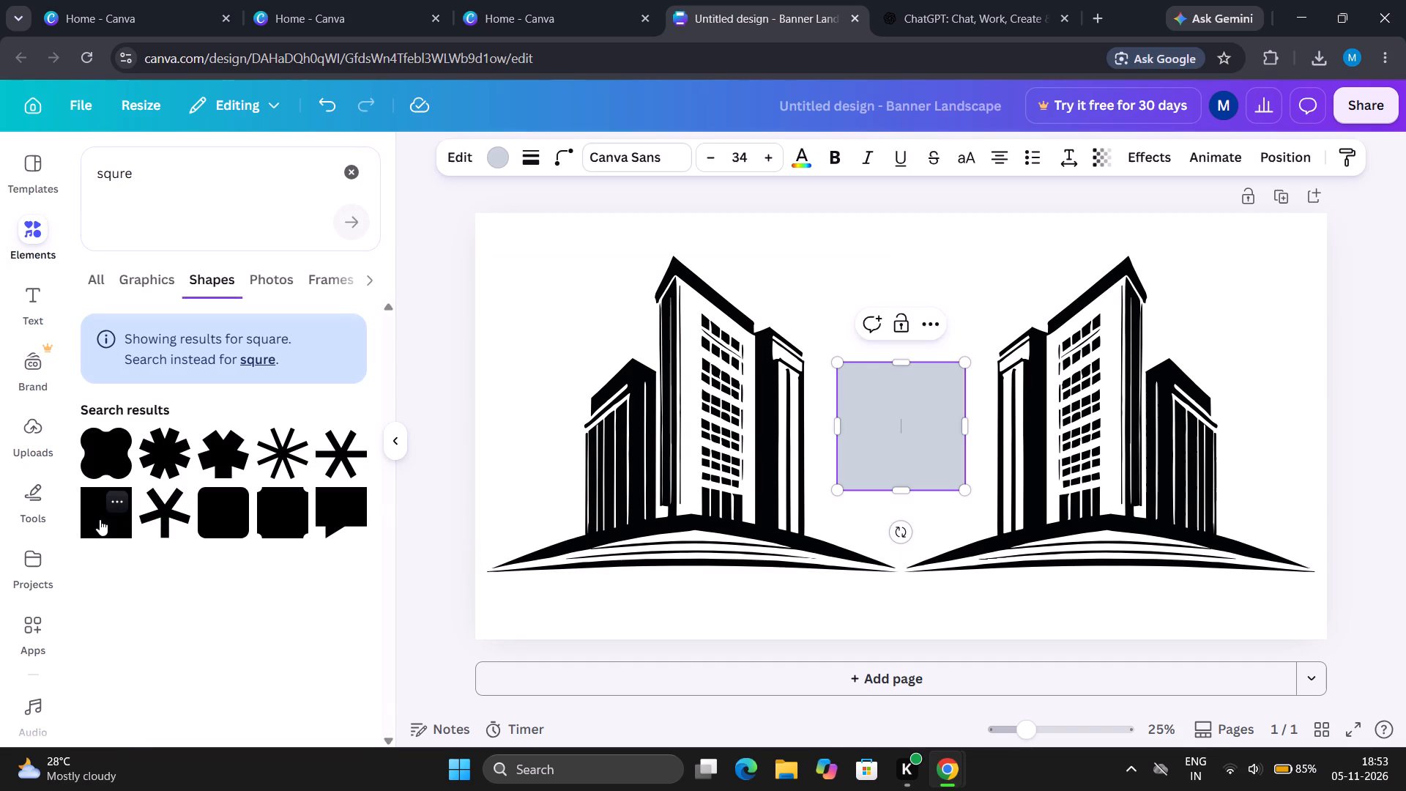
# Move the square to the banner's lower-left corner and stretch it into a full-width bottom band, about 1,109 mm wide and 200 mm high.
pyautogui.click(926, 420)
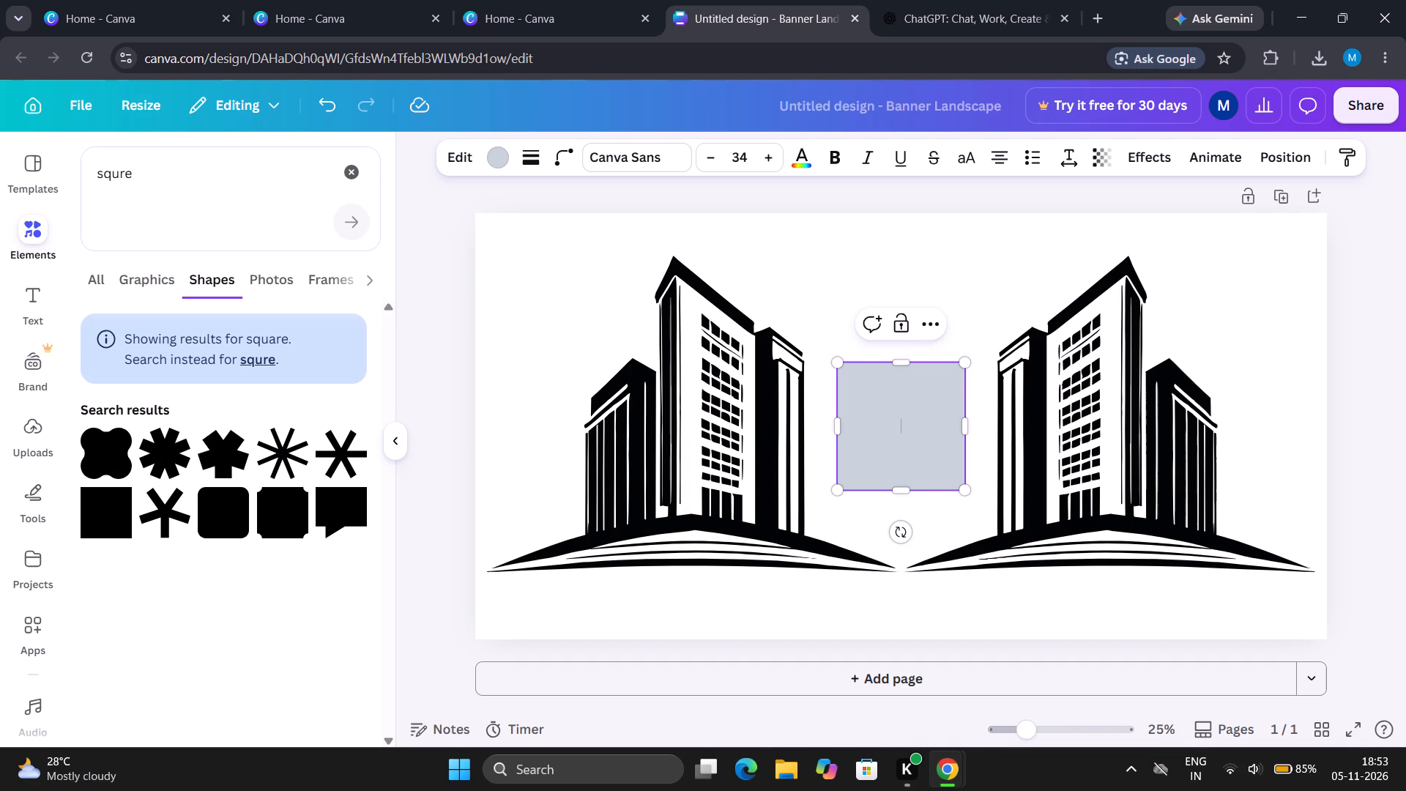
pyautogui.click(971, 288)
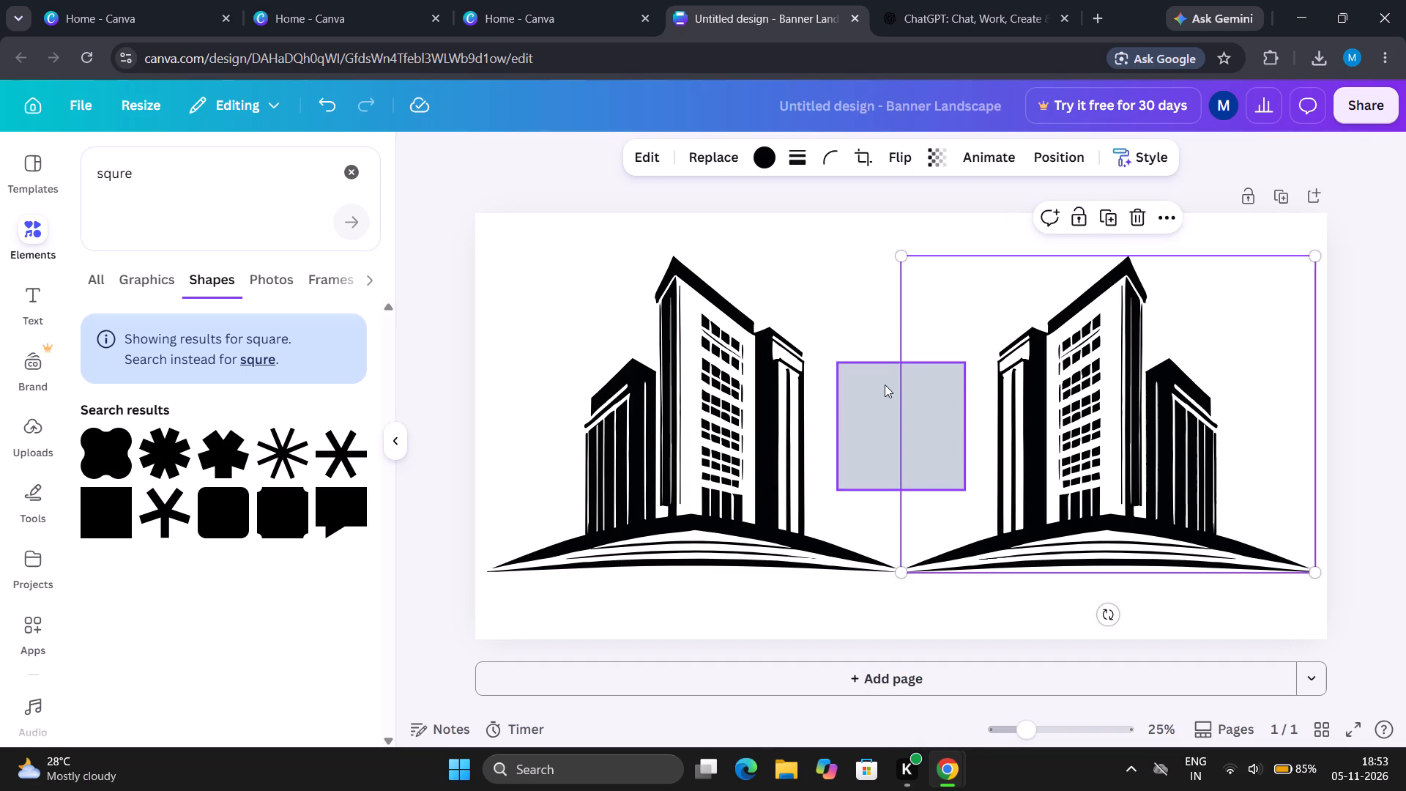
pyautogui.click(866, 388)
pyautogui.moveTo(866, 388); pyautogui.dragTo(489, 595)
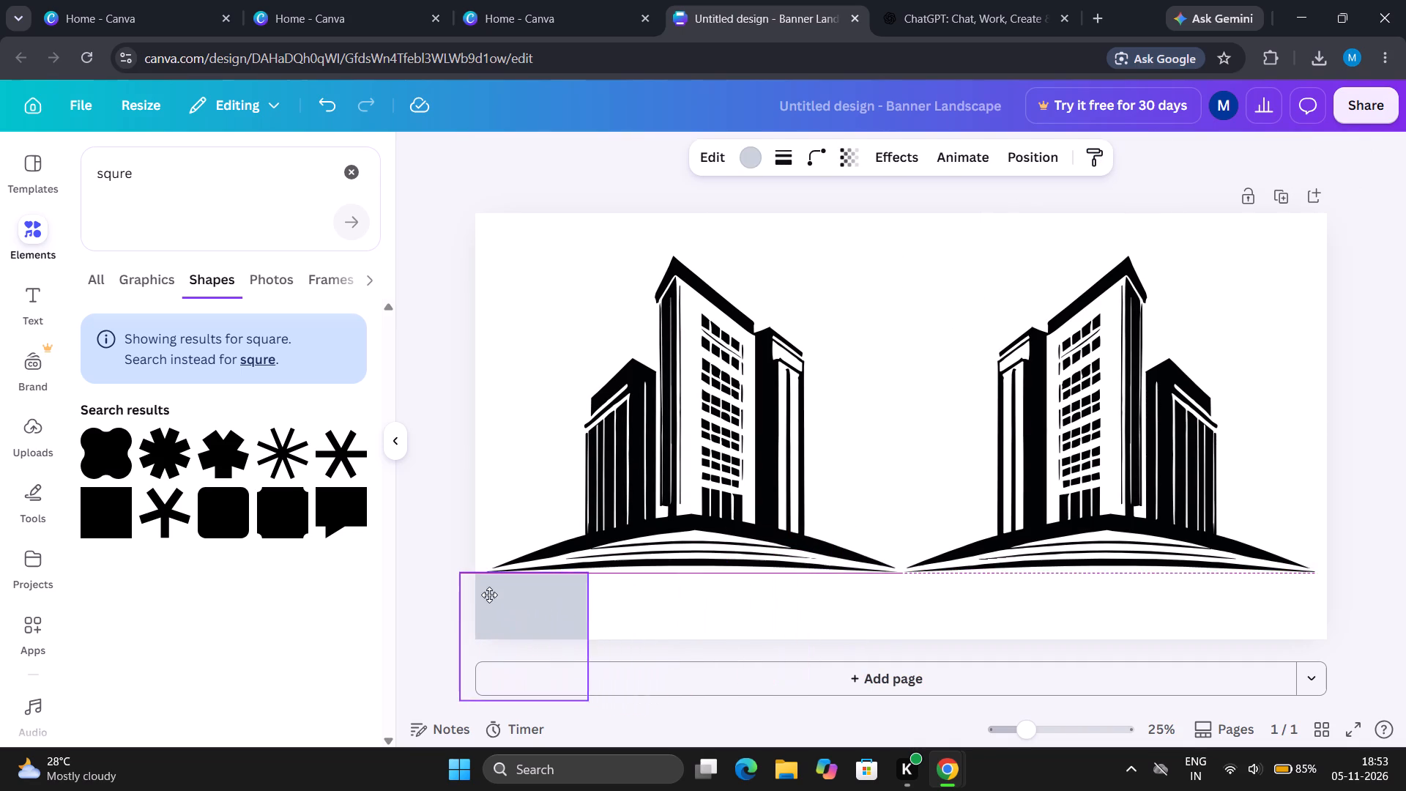
pyautogui.moveTo(489, 595); pyautogui.dragTo(490, 582)
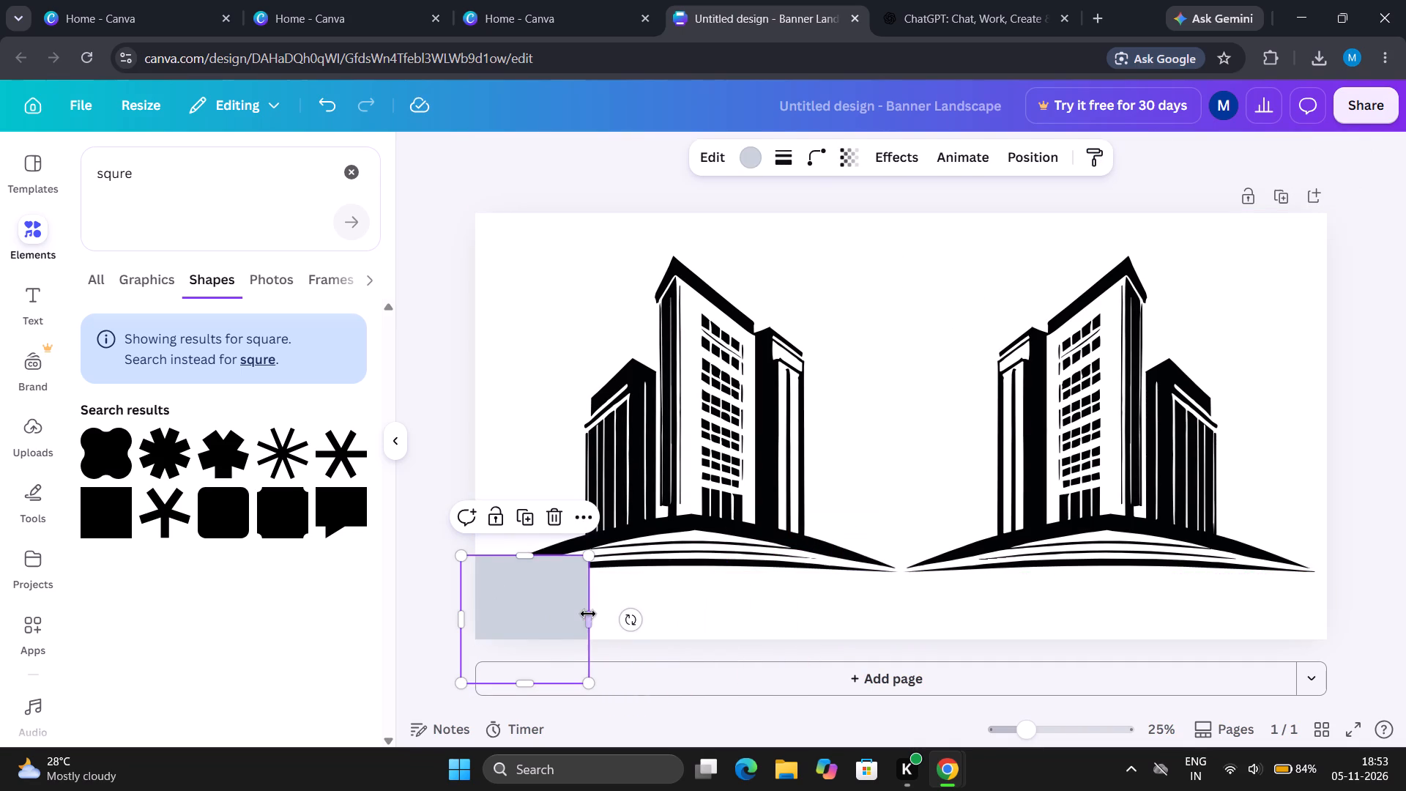
pyautogui.moveTo(589, 614); pyautogui.dragTo(1405, 636)
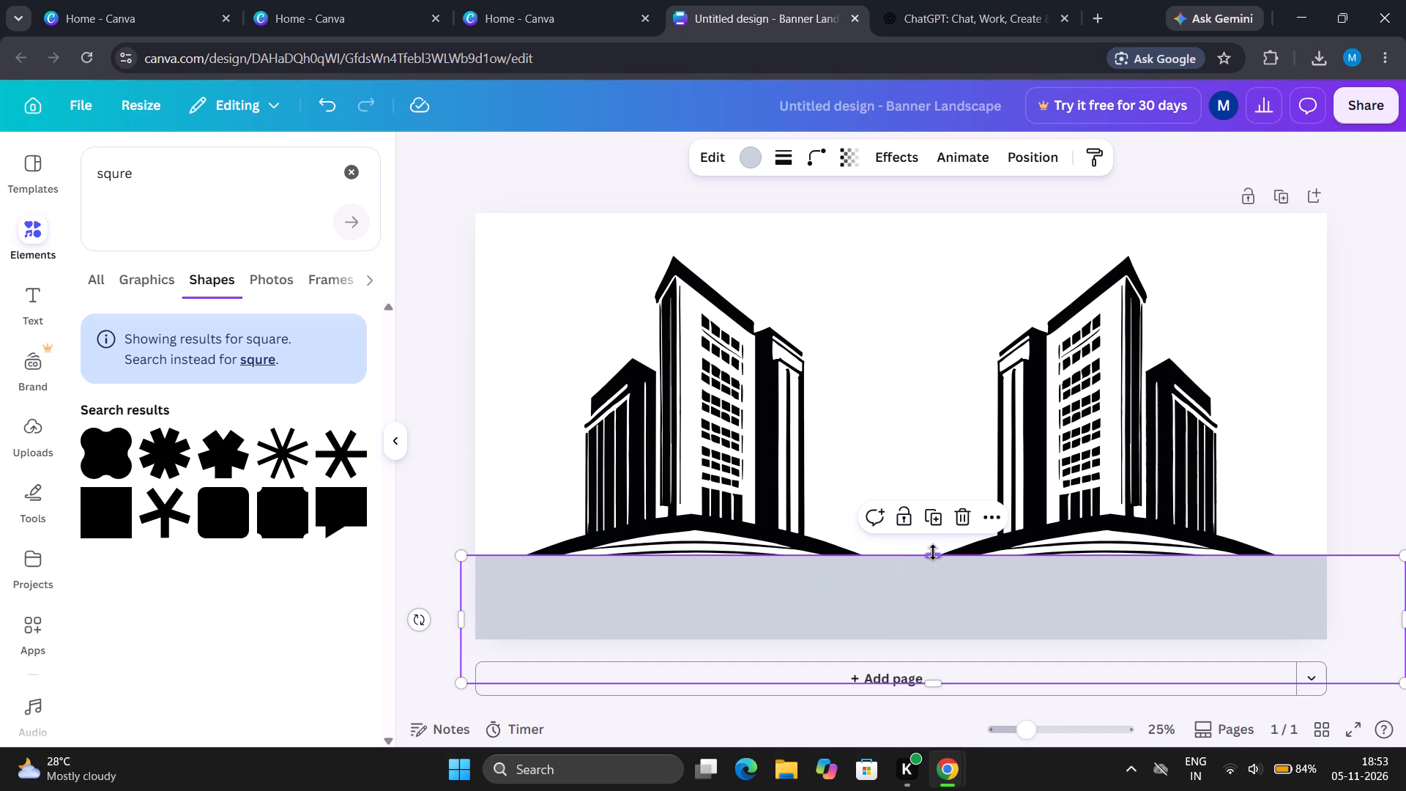
pyautogui.moveTo(933, 552); pyautogui.dragTo(946, 510)
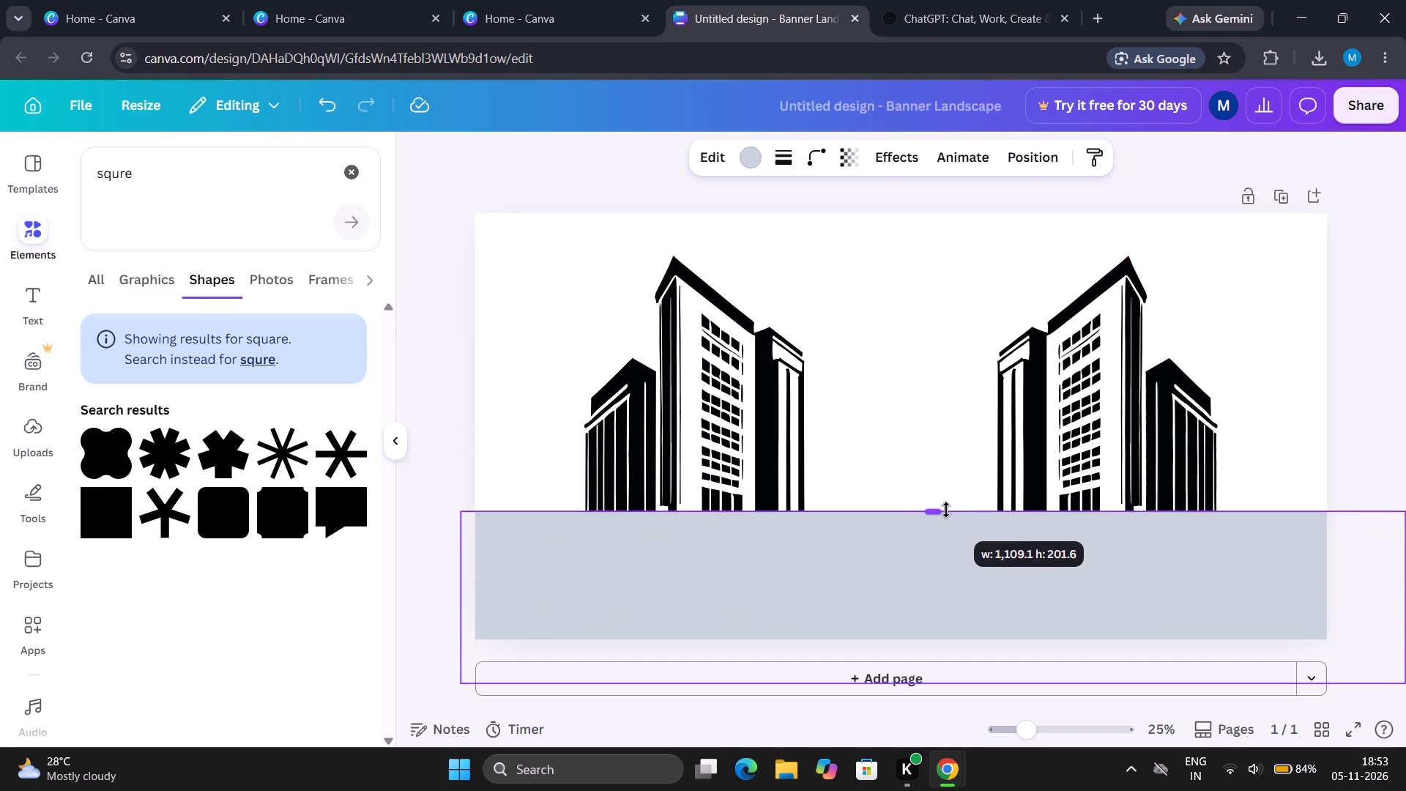
pyautogui.moveTo(946, 510); pyautogui.dragTo(948, 511)
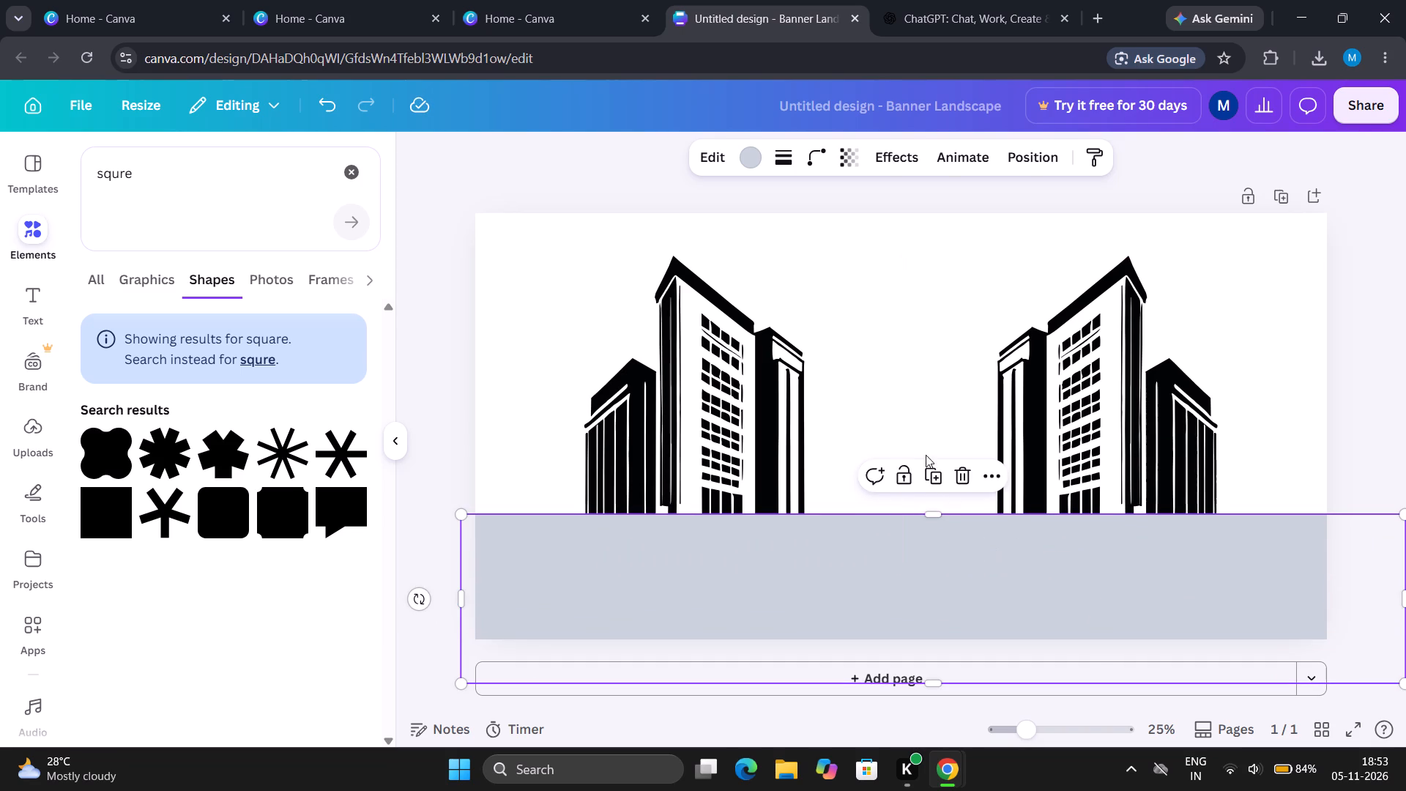
# Fill the bottom band with black from the colours already used in the design.
pyautogui.click(750, 157)
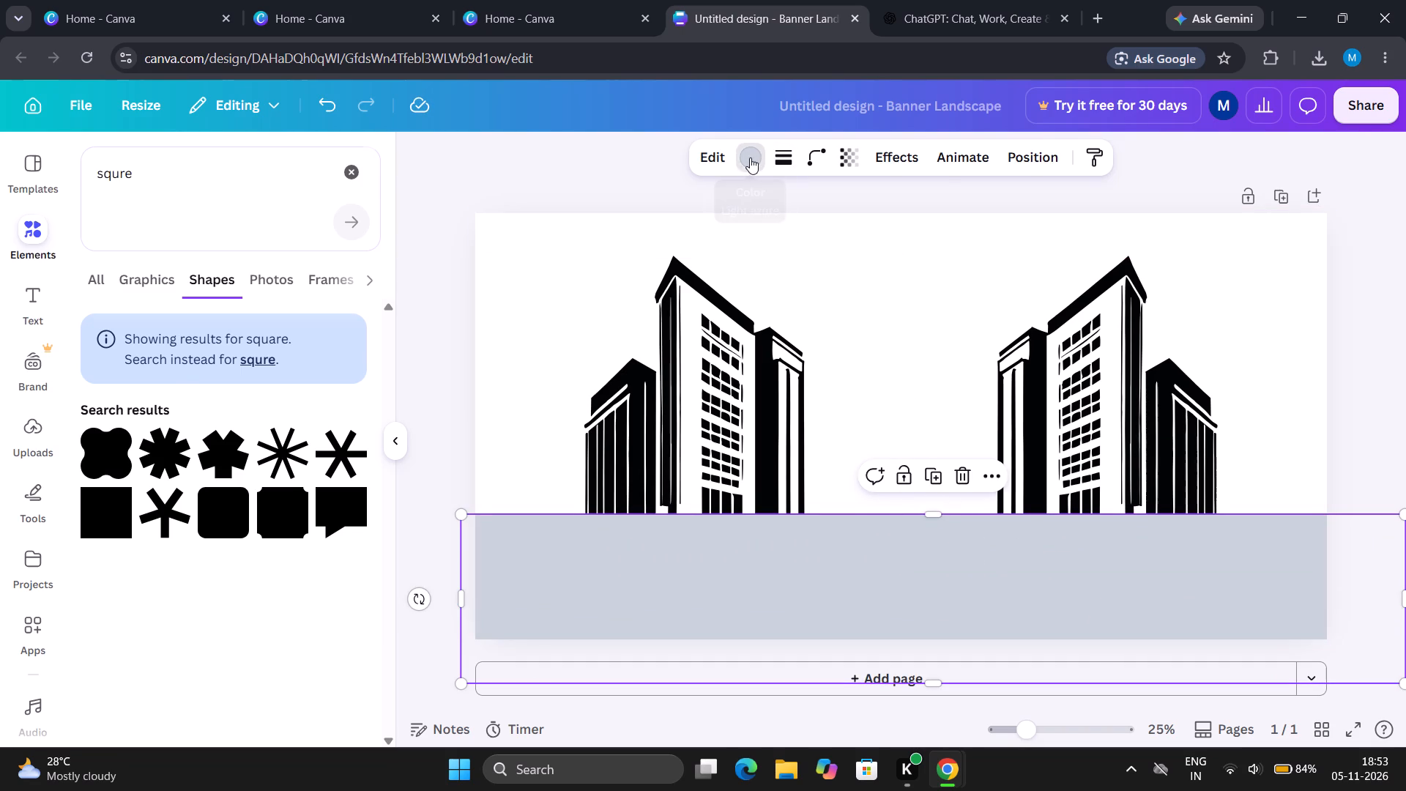
pyautogui.click(152, 371)
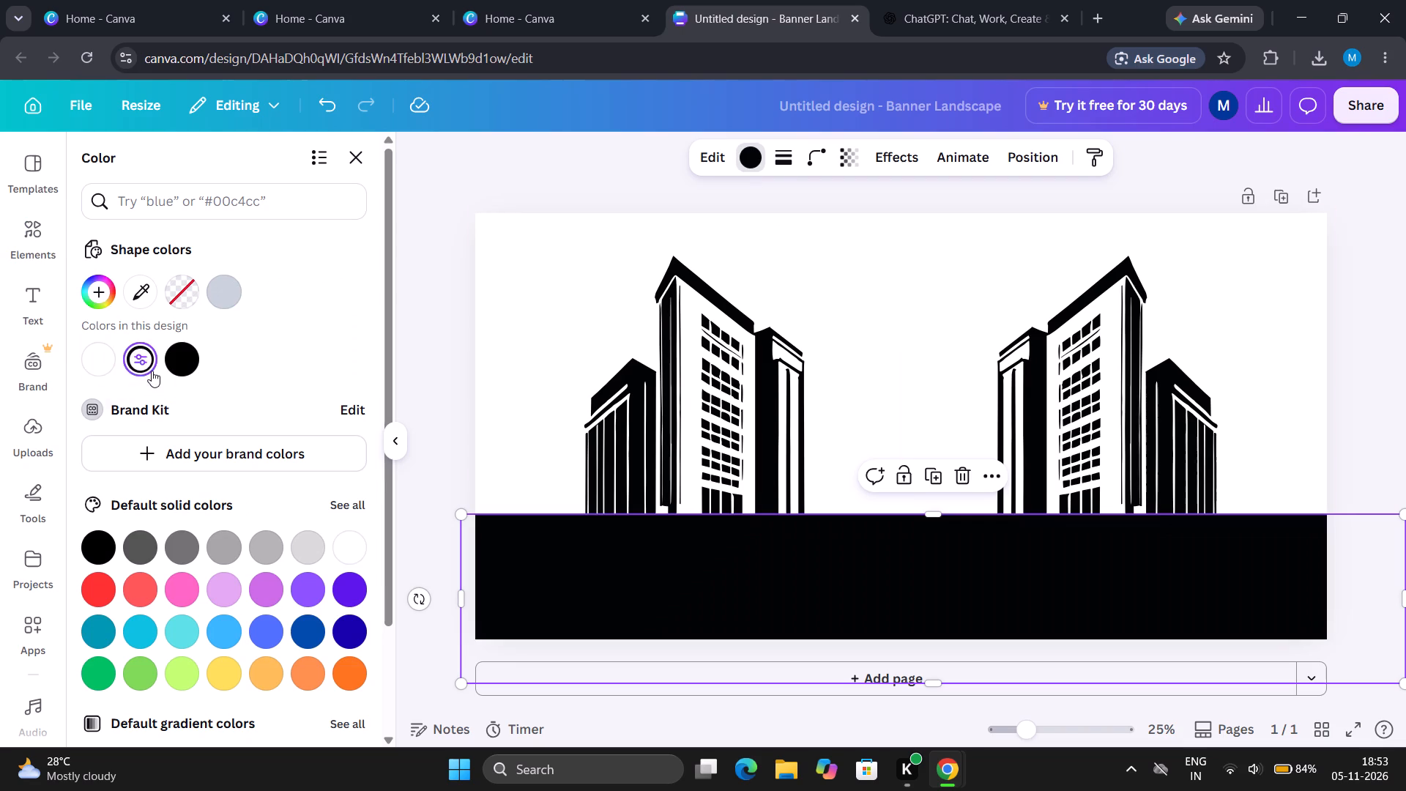
pyautogui.click(445, 323)
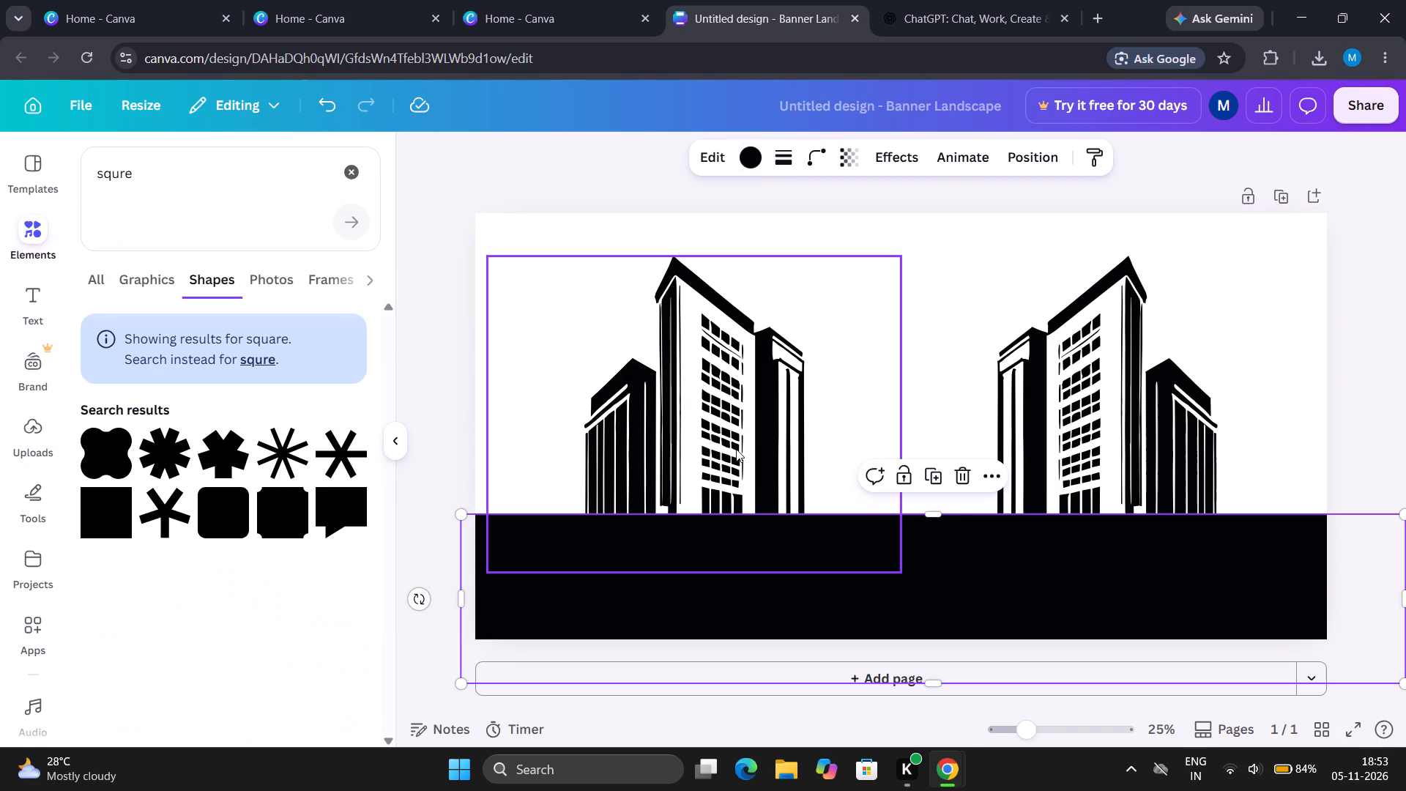
# Lower the black band's top edge to just above the buildings' base tips, making it about 140 mm high, and deselect it.
pyautogui.moveTo(936, 511); pyautogui.dragTo(932, 532)
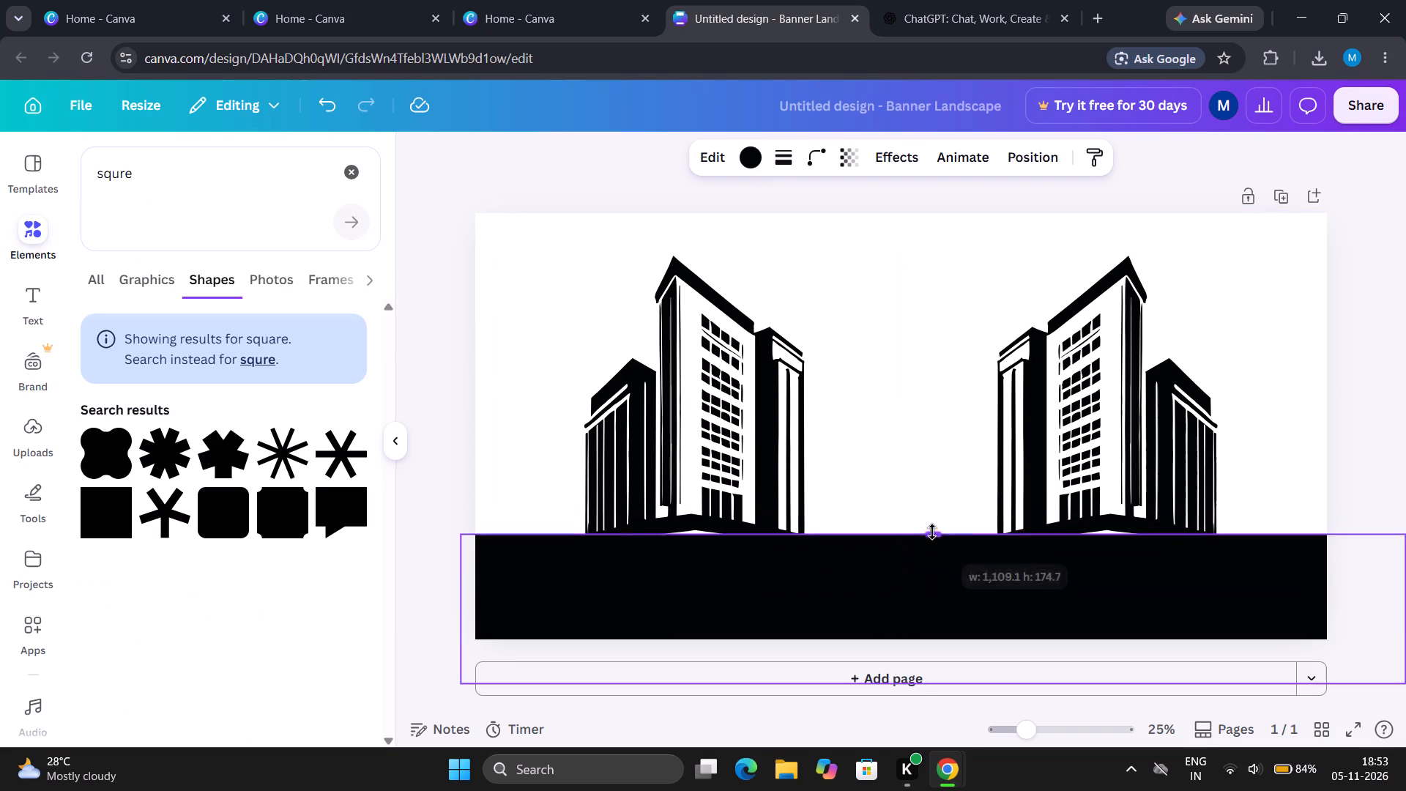
pyautogui.moveTo(932, 532); pyautogui.dragTo(940, 561)
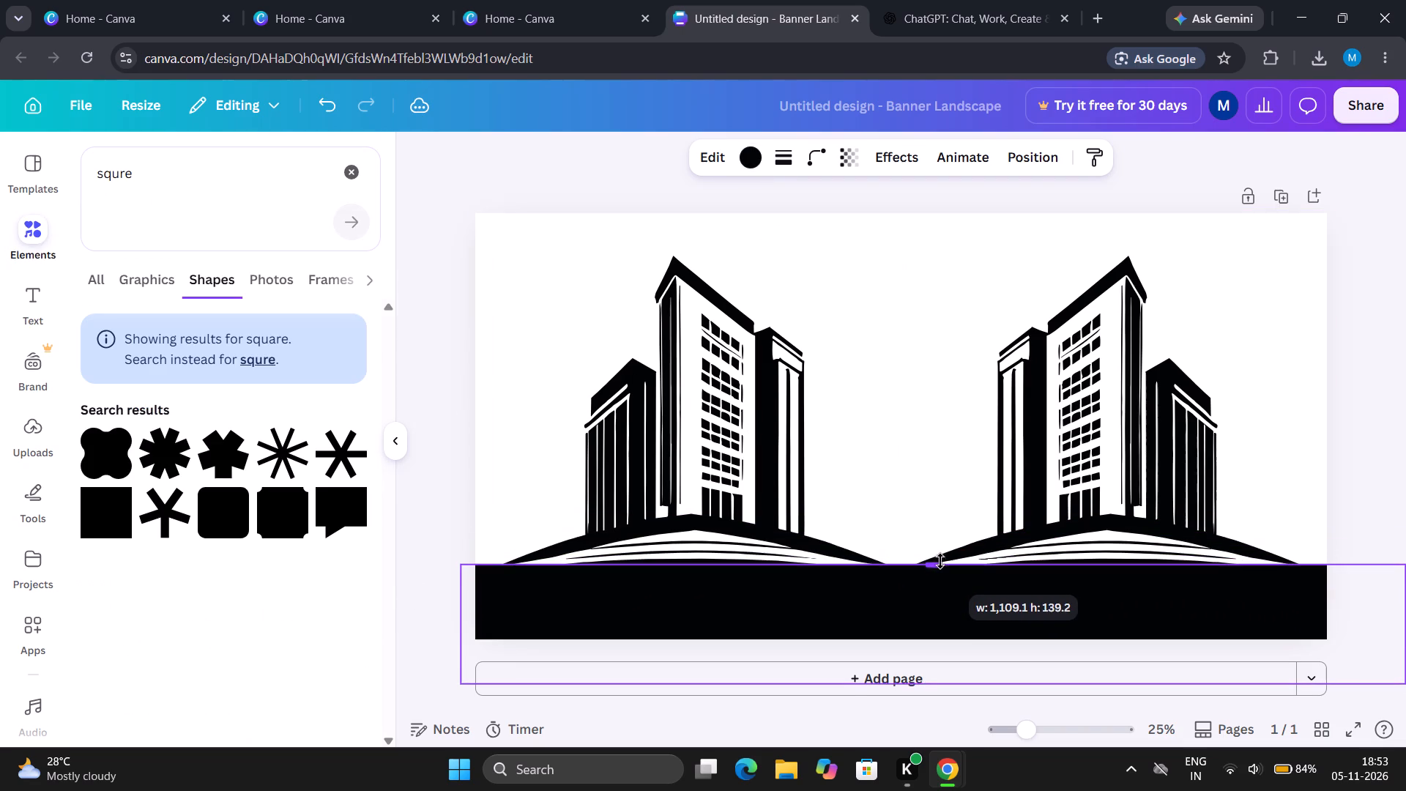
pyautogui.moveTo(940, 561); pyautogui.dragTo(940, 560)
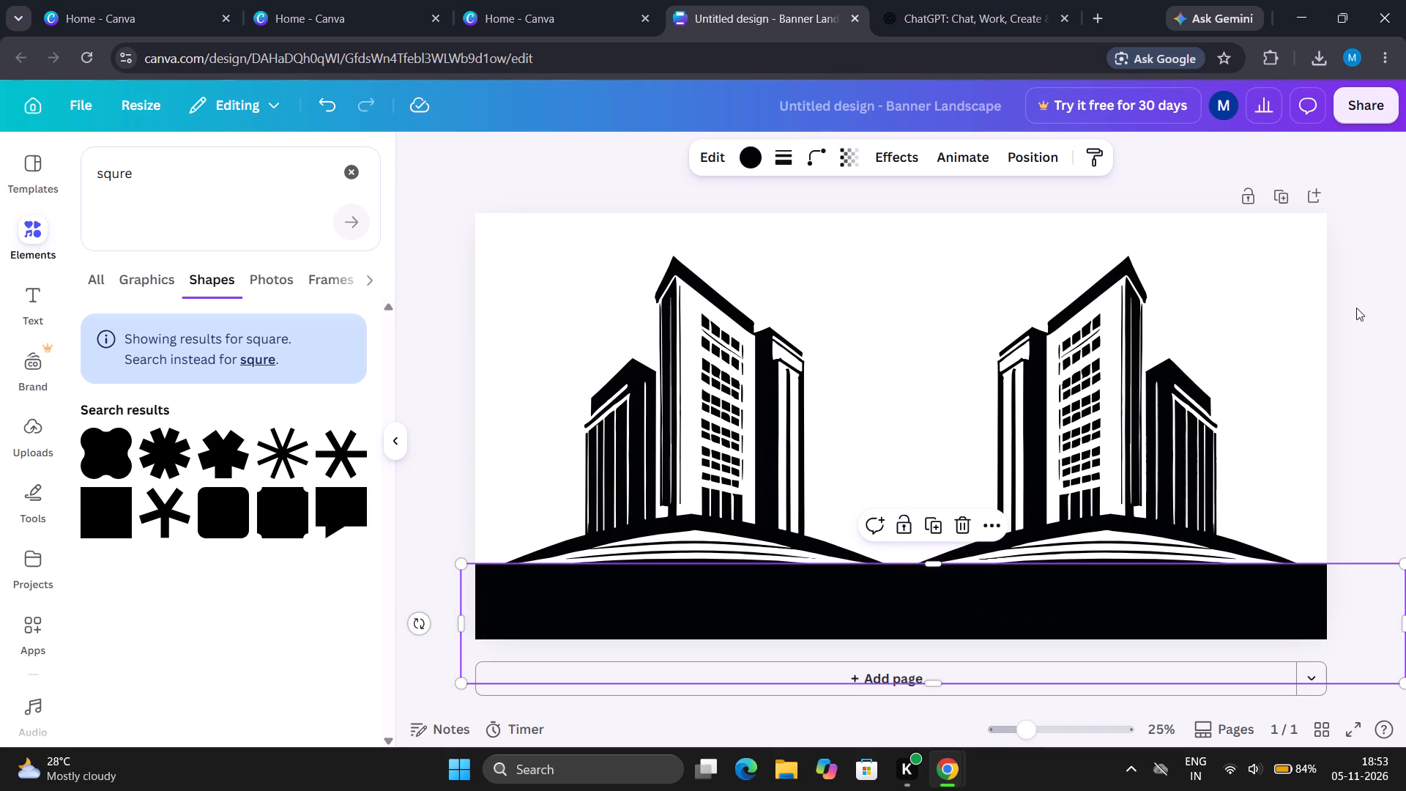
pyautogui.click(1356, 308)
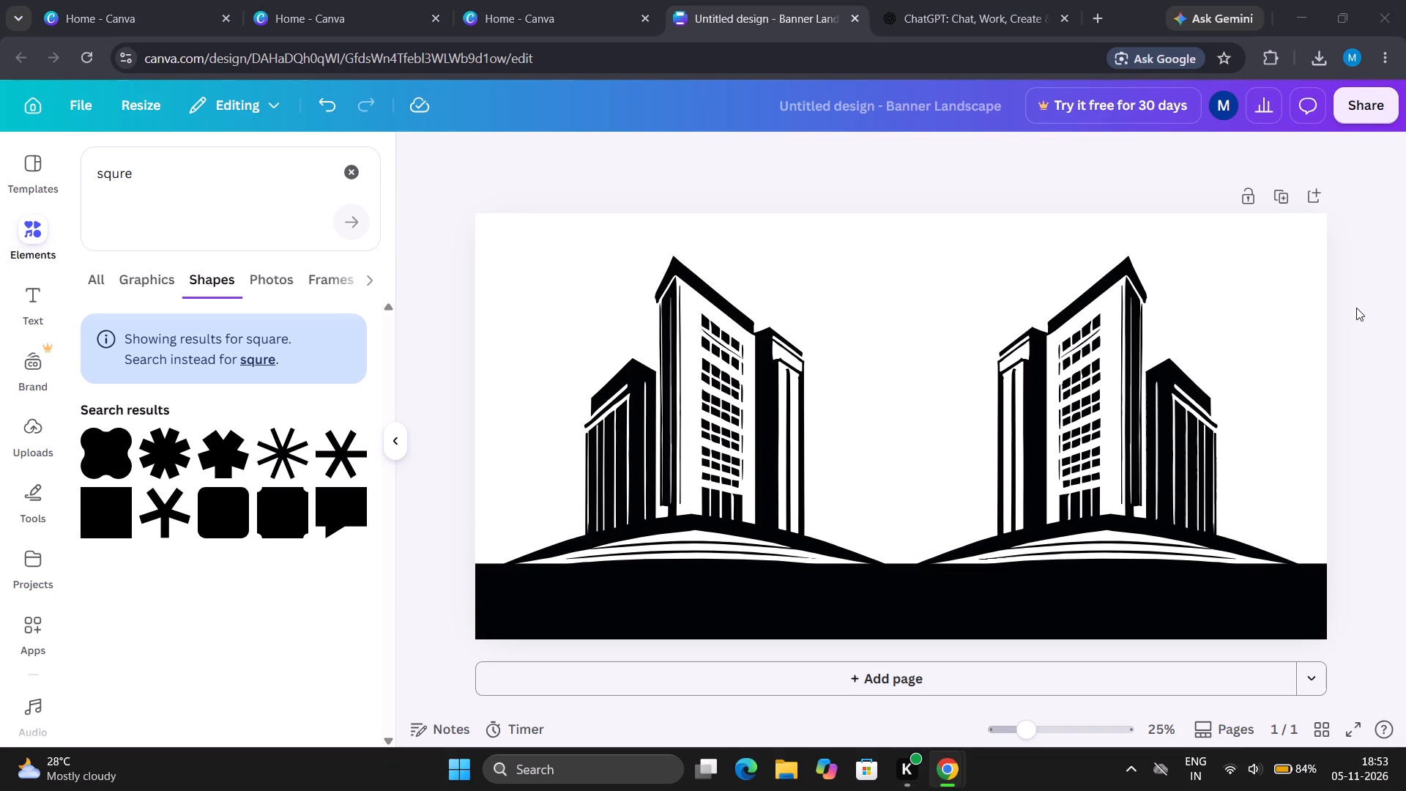
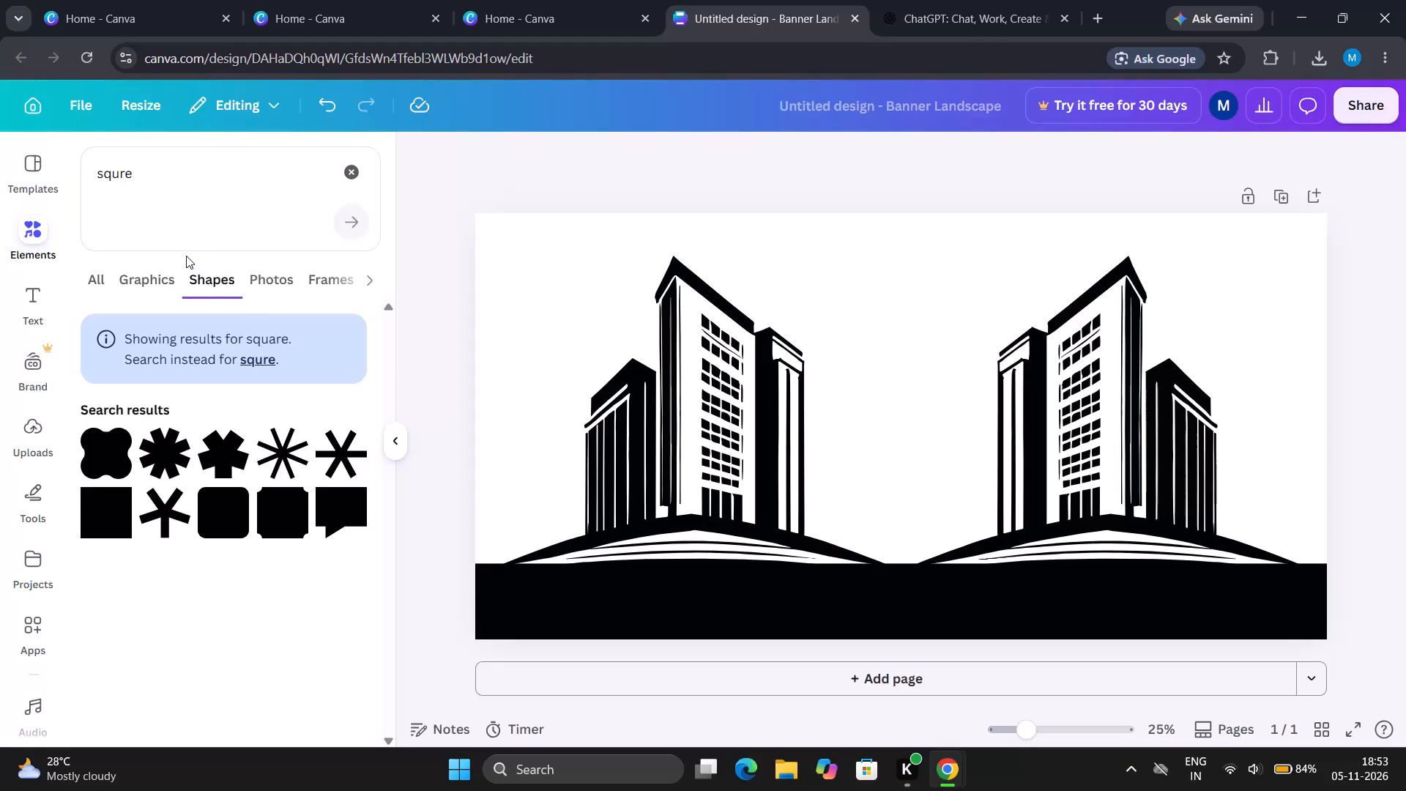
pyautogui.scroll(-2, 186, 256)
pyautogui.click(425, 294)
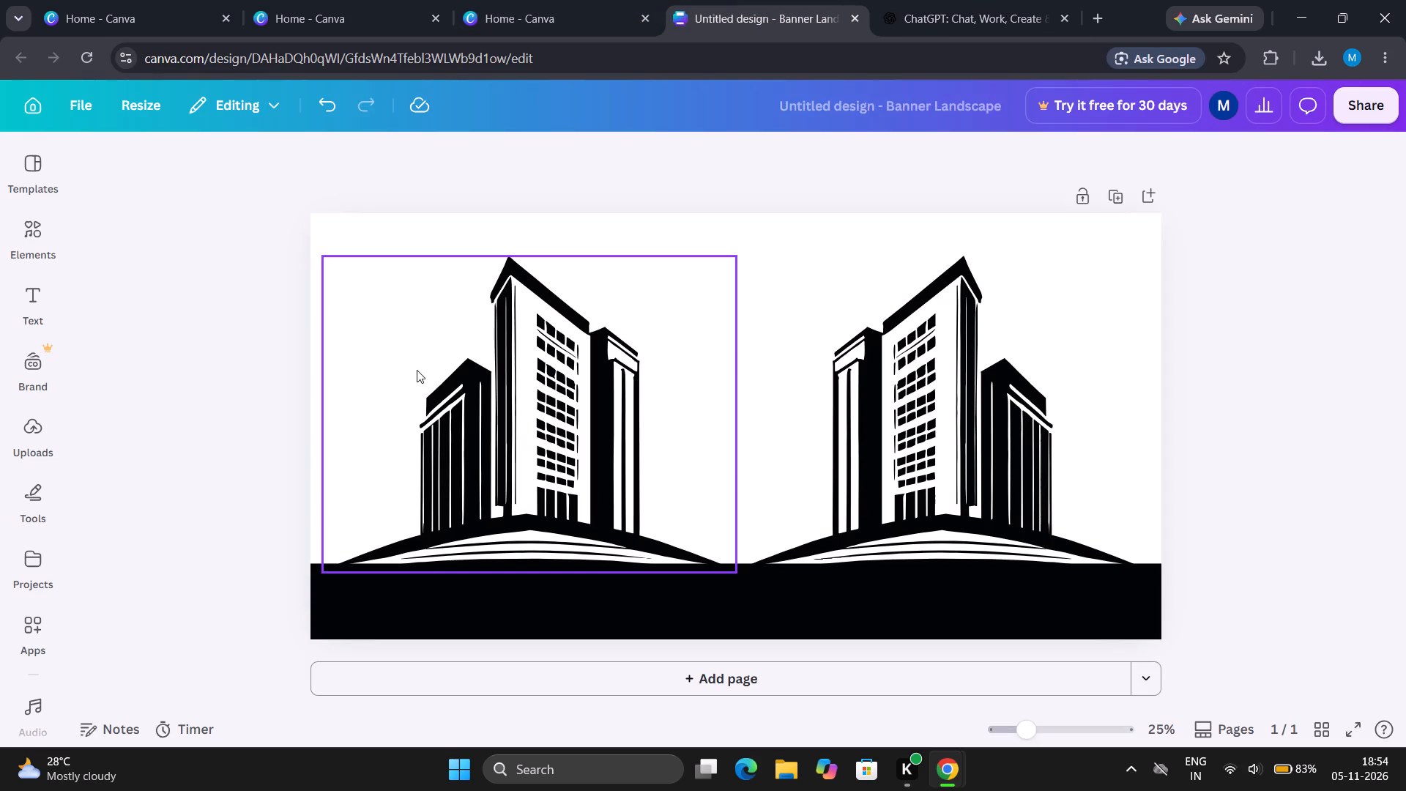
pyautogui.click(38, 293)
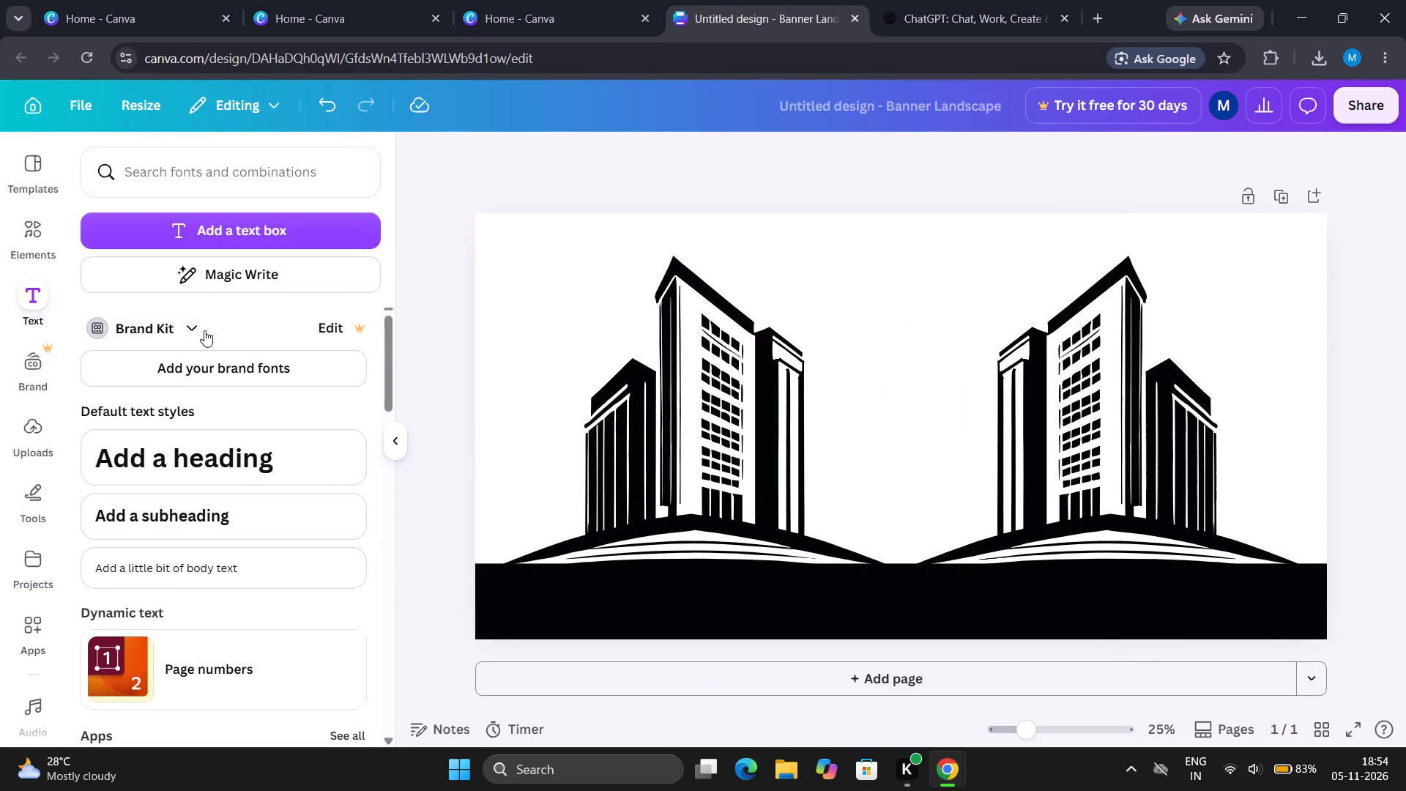
pyautogui.click(261, 227)
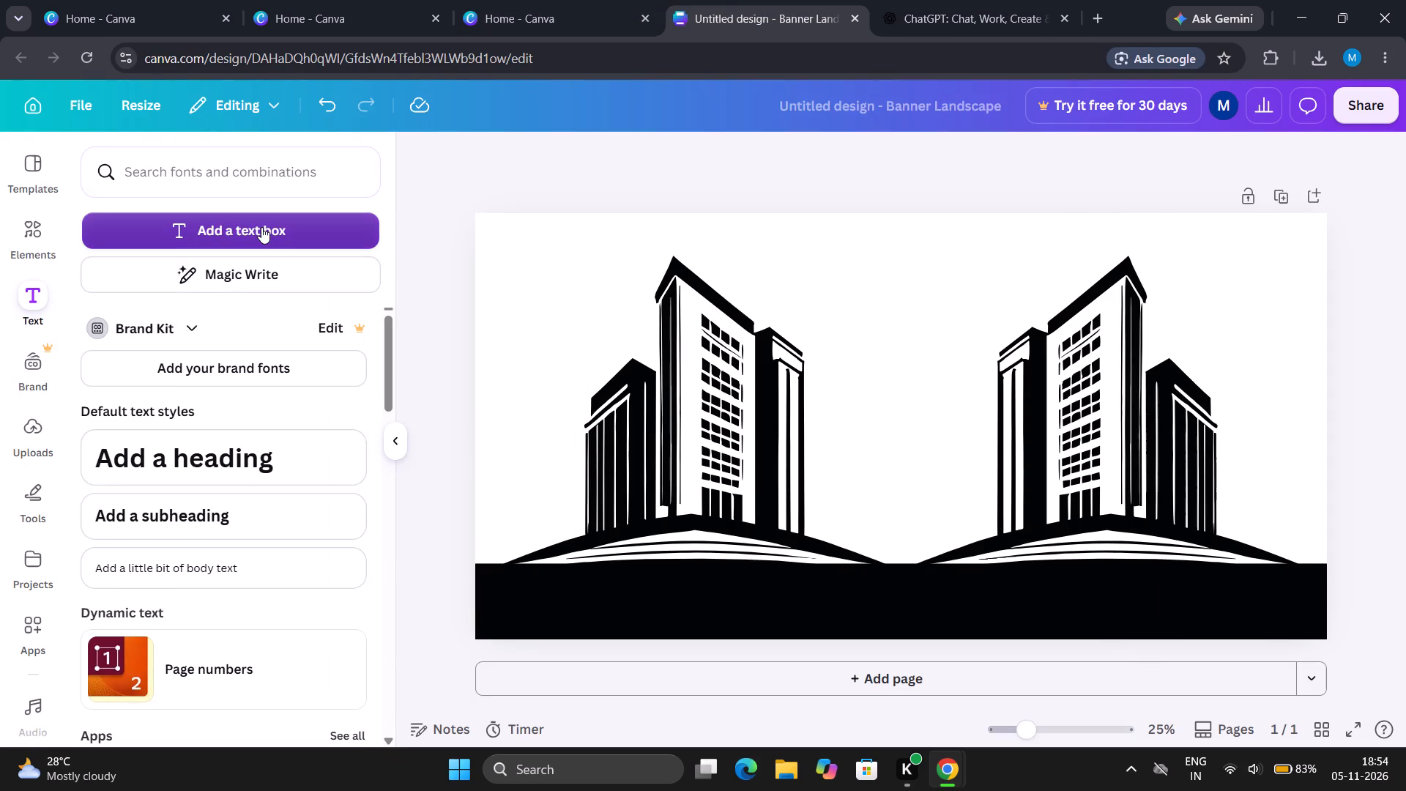
pyautogui.hotkey('ctrl', 'v')
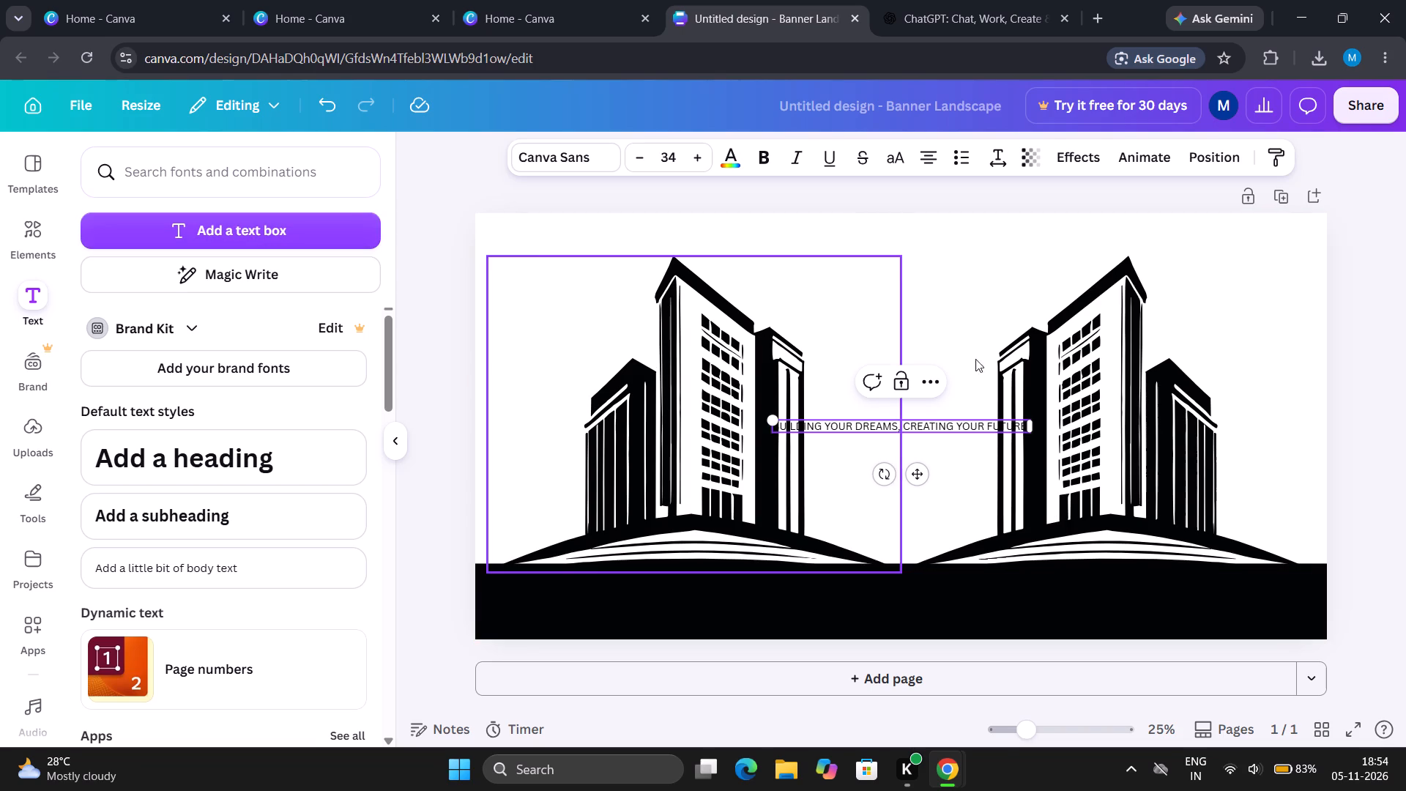
pyautogui.click(901, 428)
pyautogui.press('Return')
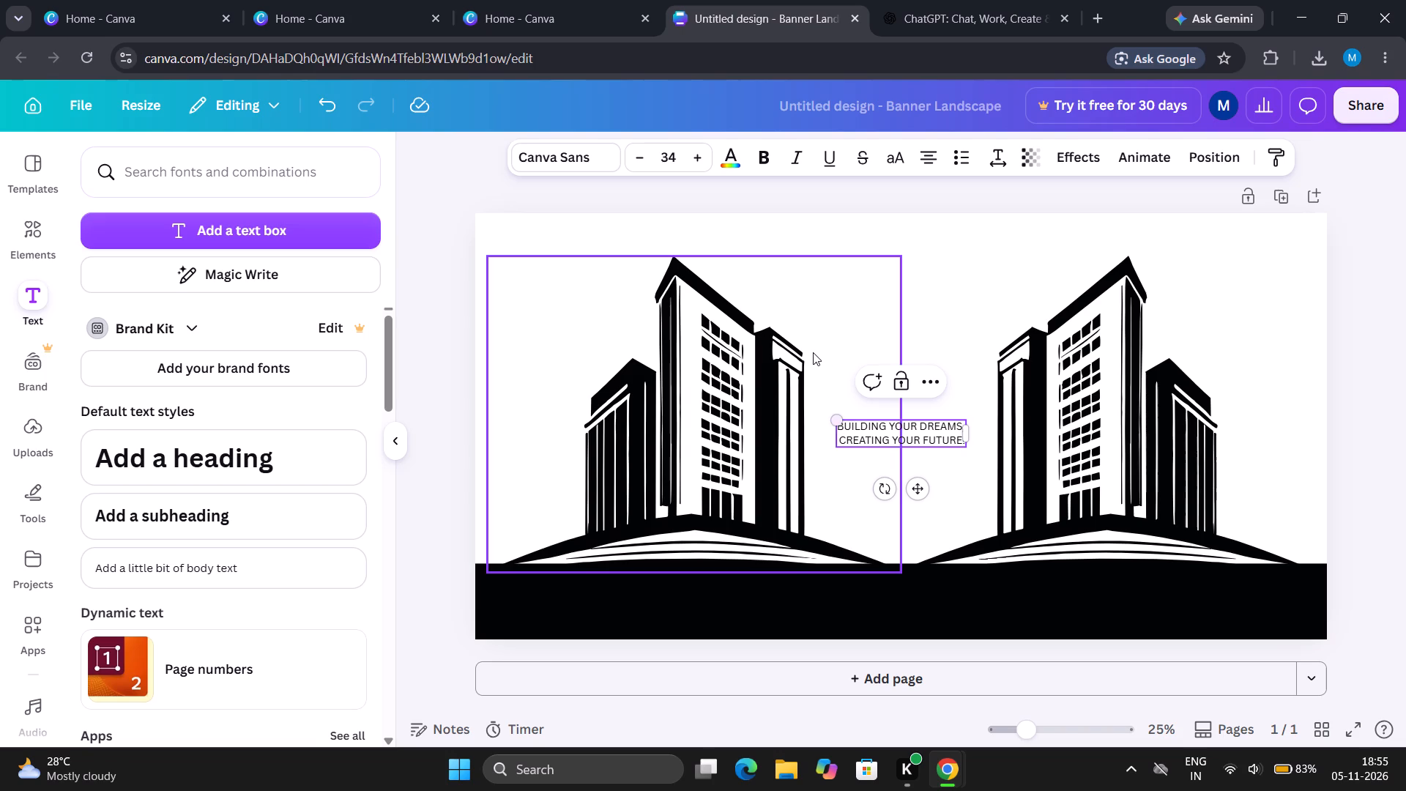
pyautogui.click(903, 231)
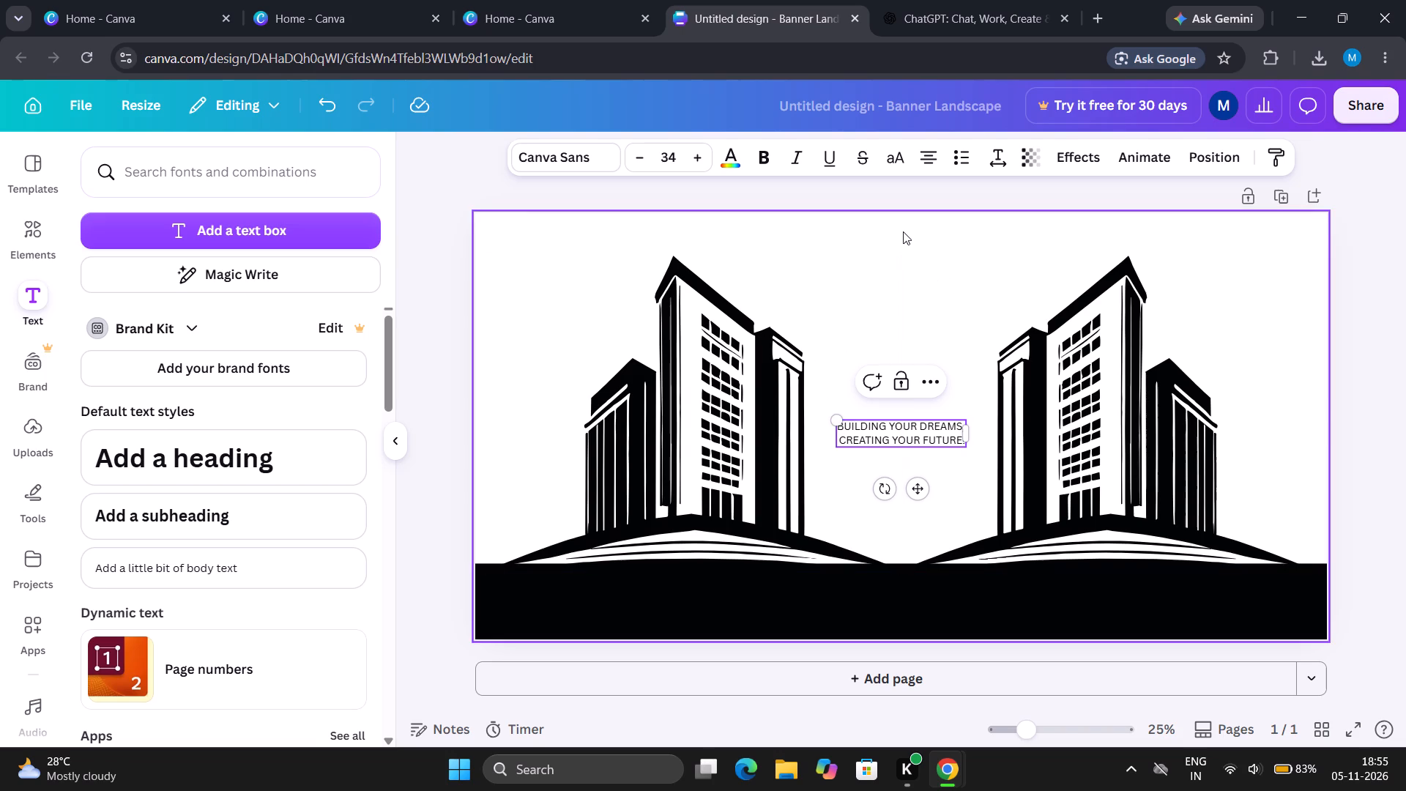
# Scale the two-line headline up to a font size of about 79.8.
pyautogui.click(858, 437)
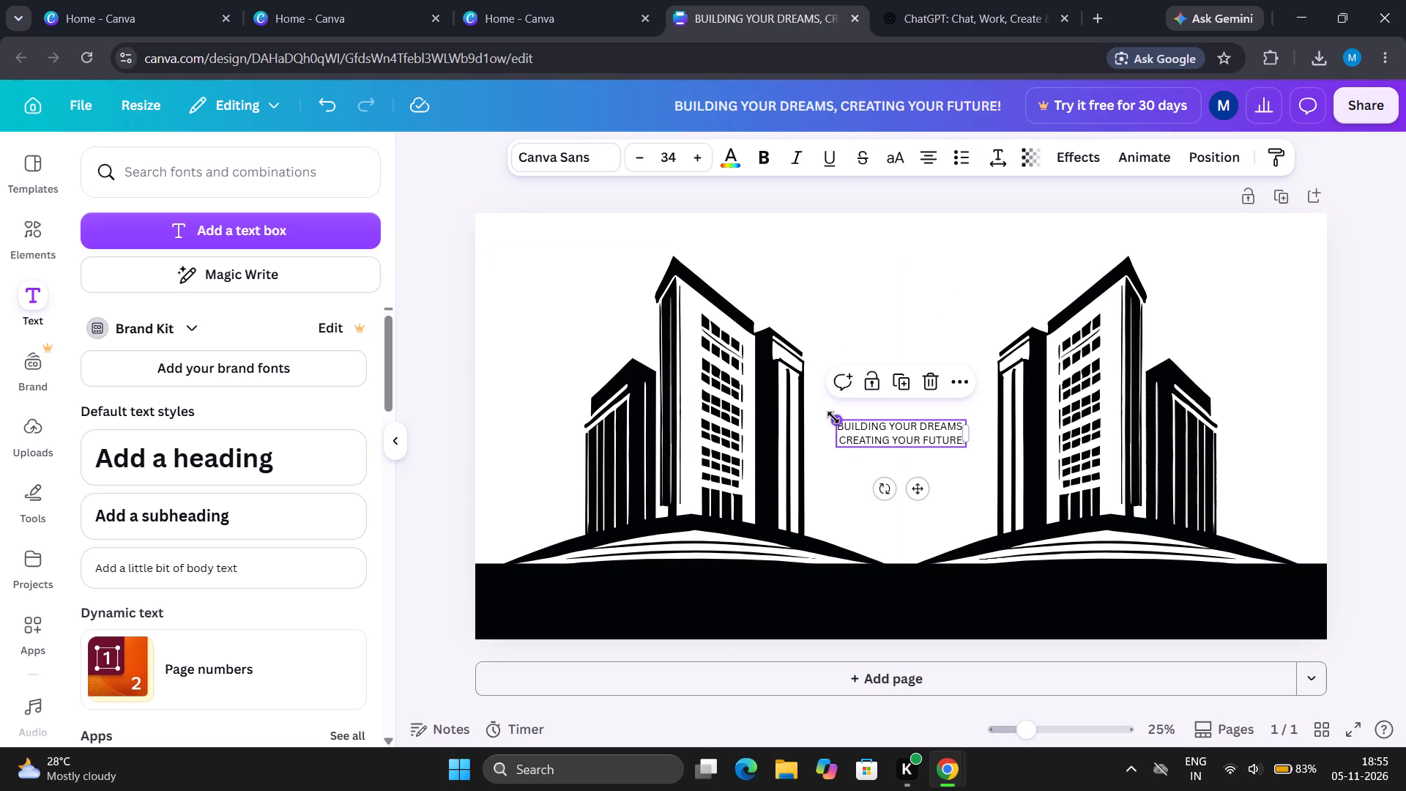
pyautogui.moveTo(834, 417); pyautogui.dragTo(758, 354)
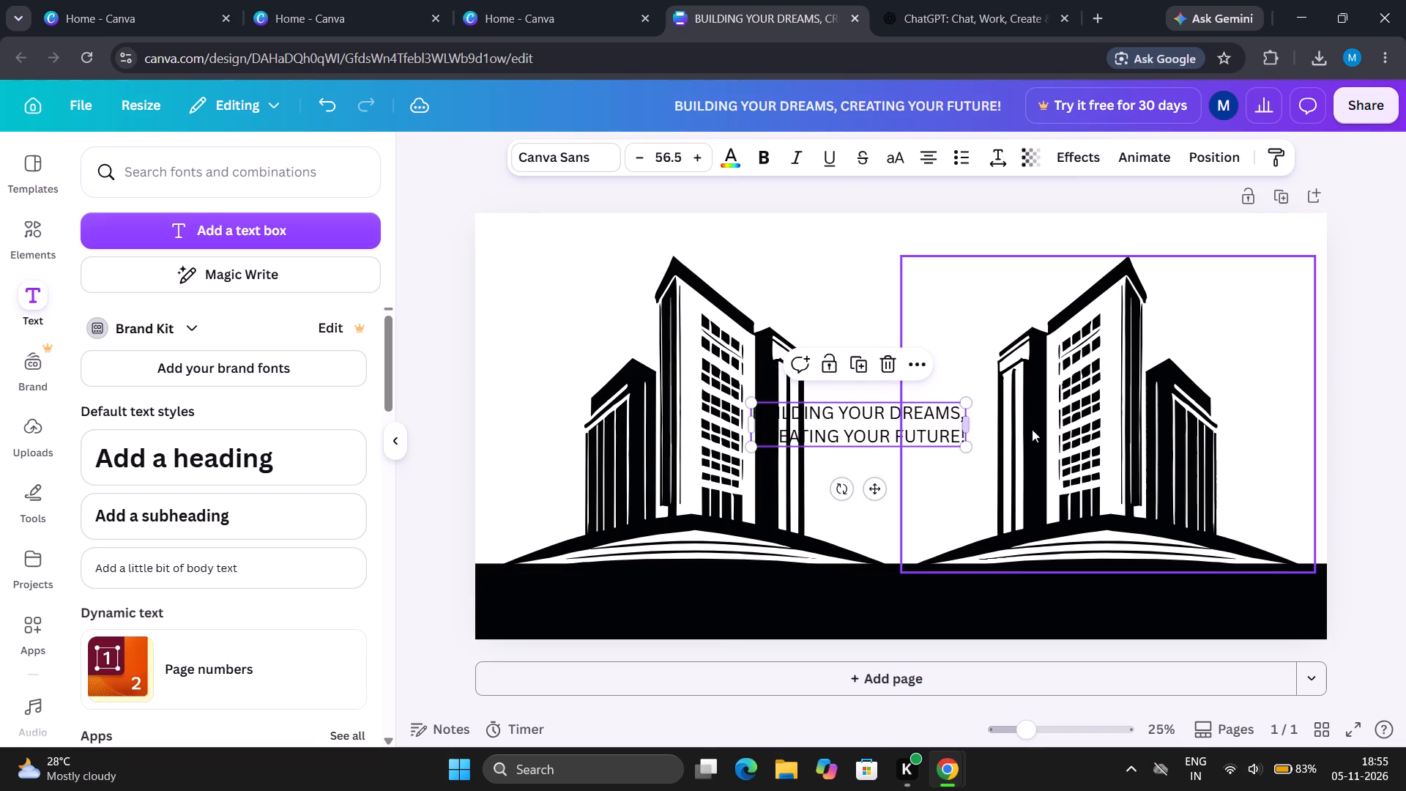
pyautogui.moveTo(965, 396); pyautogui.dragTo(1145, 361)
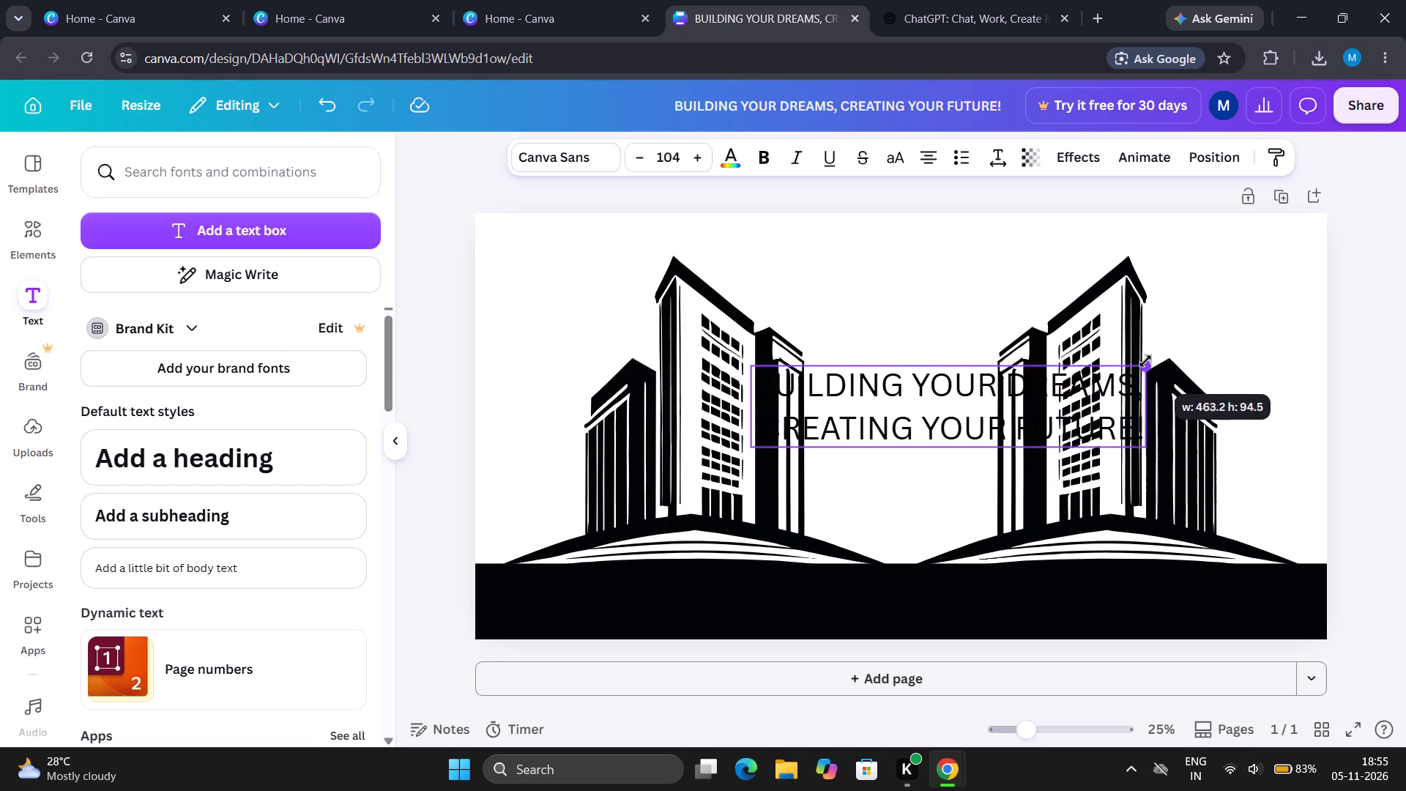
pyautogui.moveTo(1145, 361); pyautogui.dragTo(1235, 321)
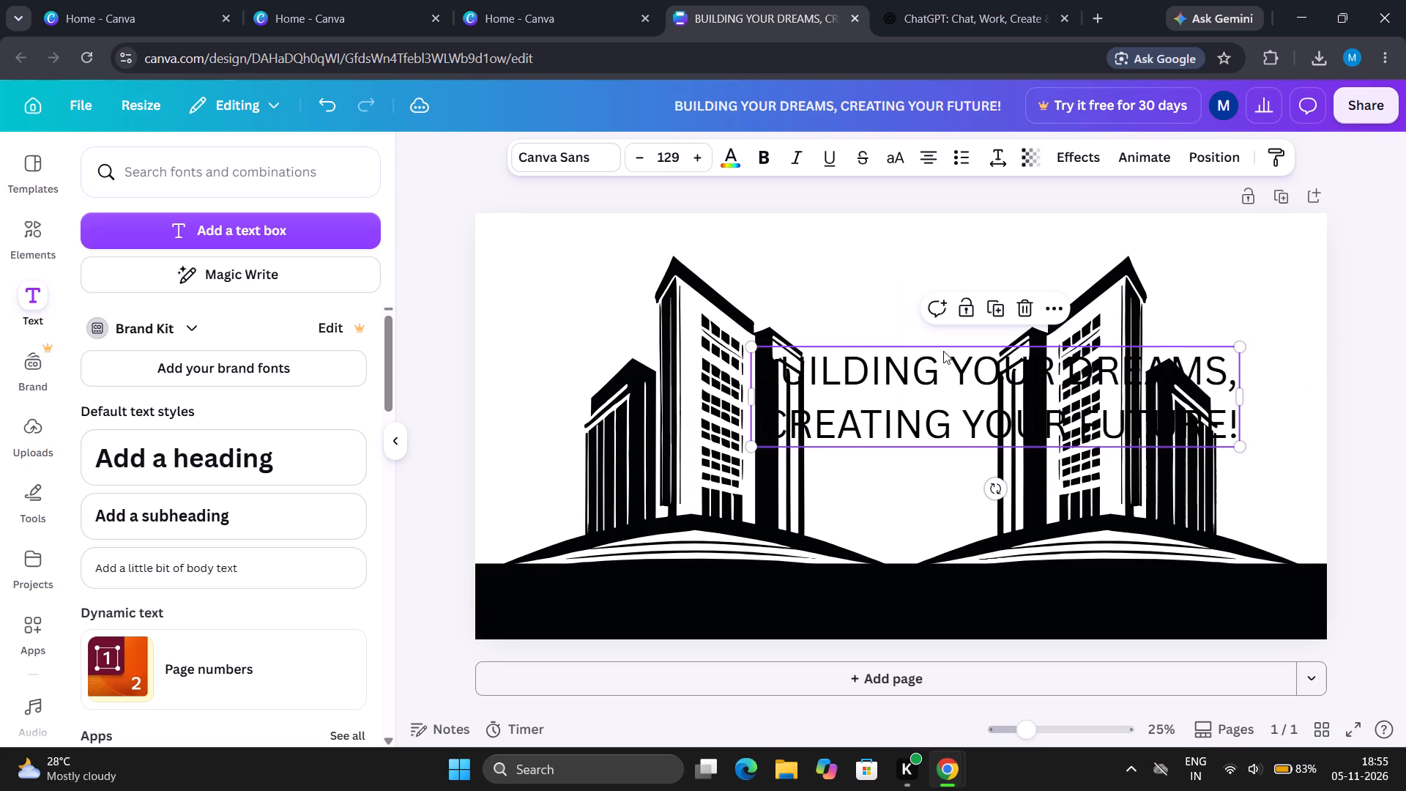
pyautogui.moveTo(748, 342); pyautogui.dragTo(614, 354)
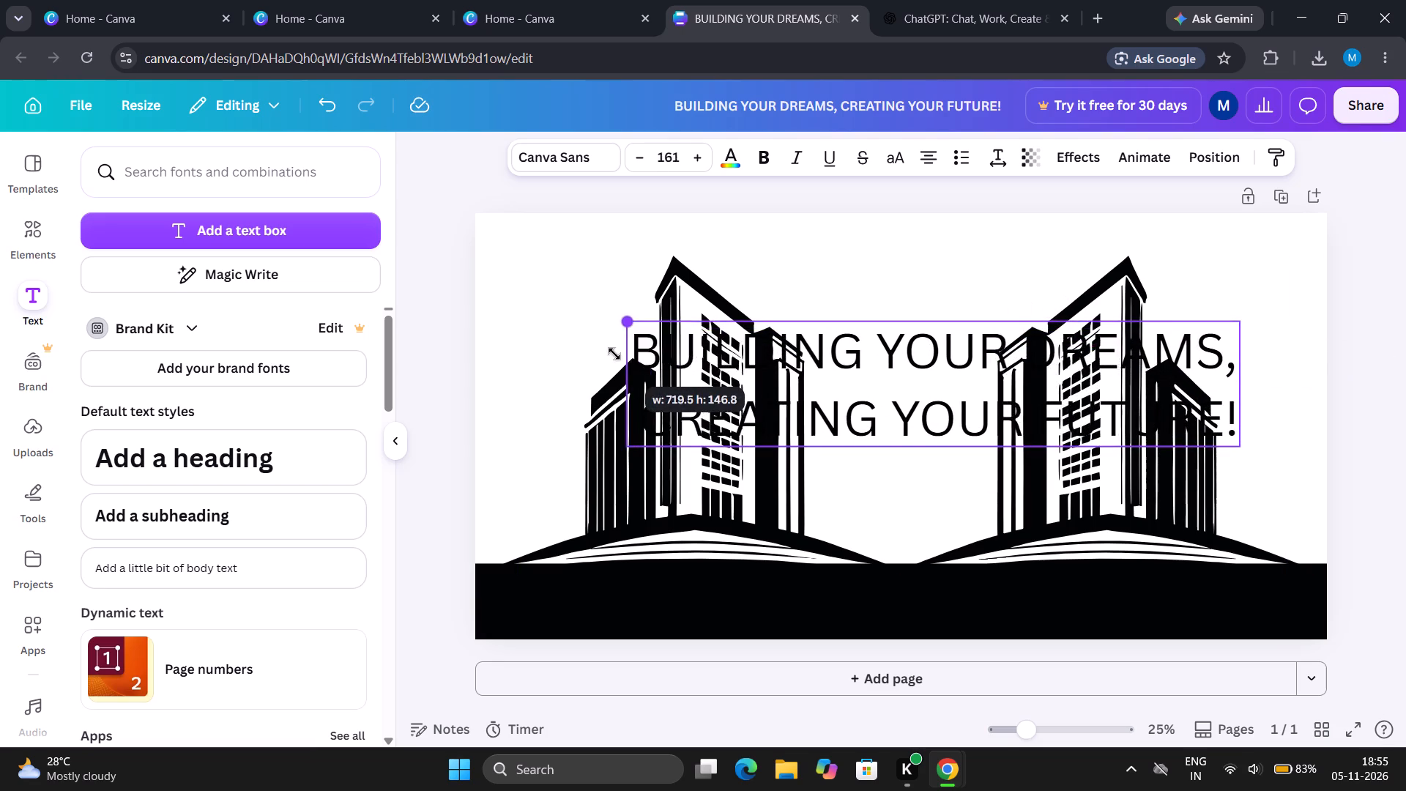
pyautogui.moveTo(614, 354); pyautogui.dragTo(557, 364)
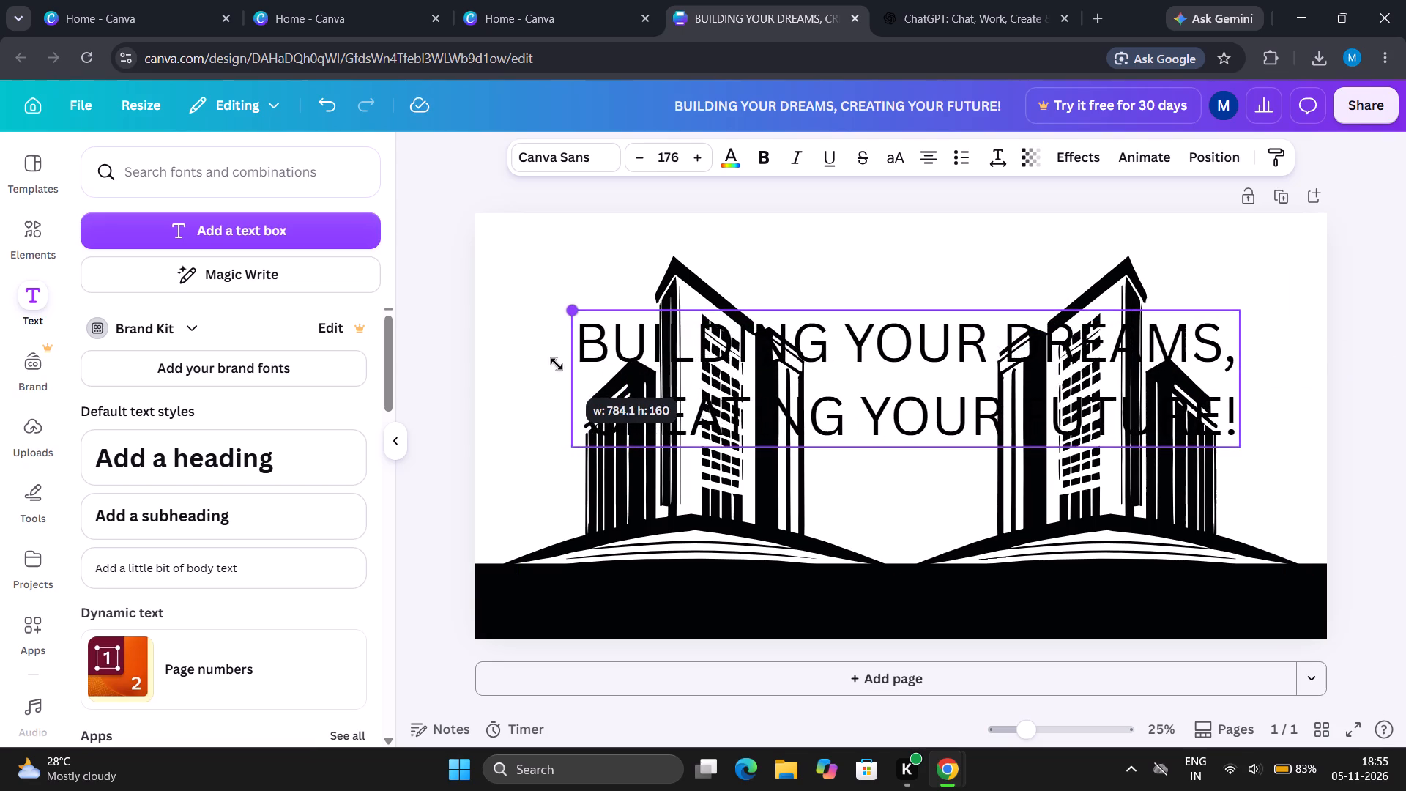
pyautogui.moveTo(557, 364); pyautogui.dragTo(926, 414)
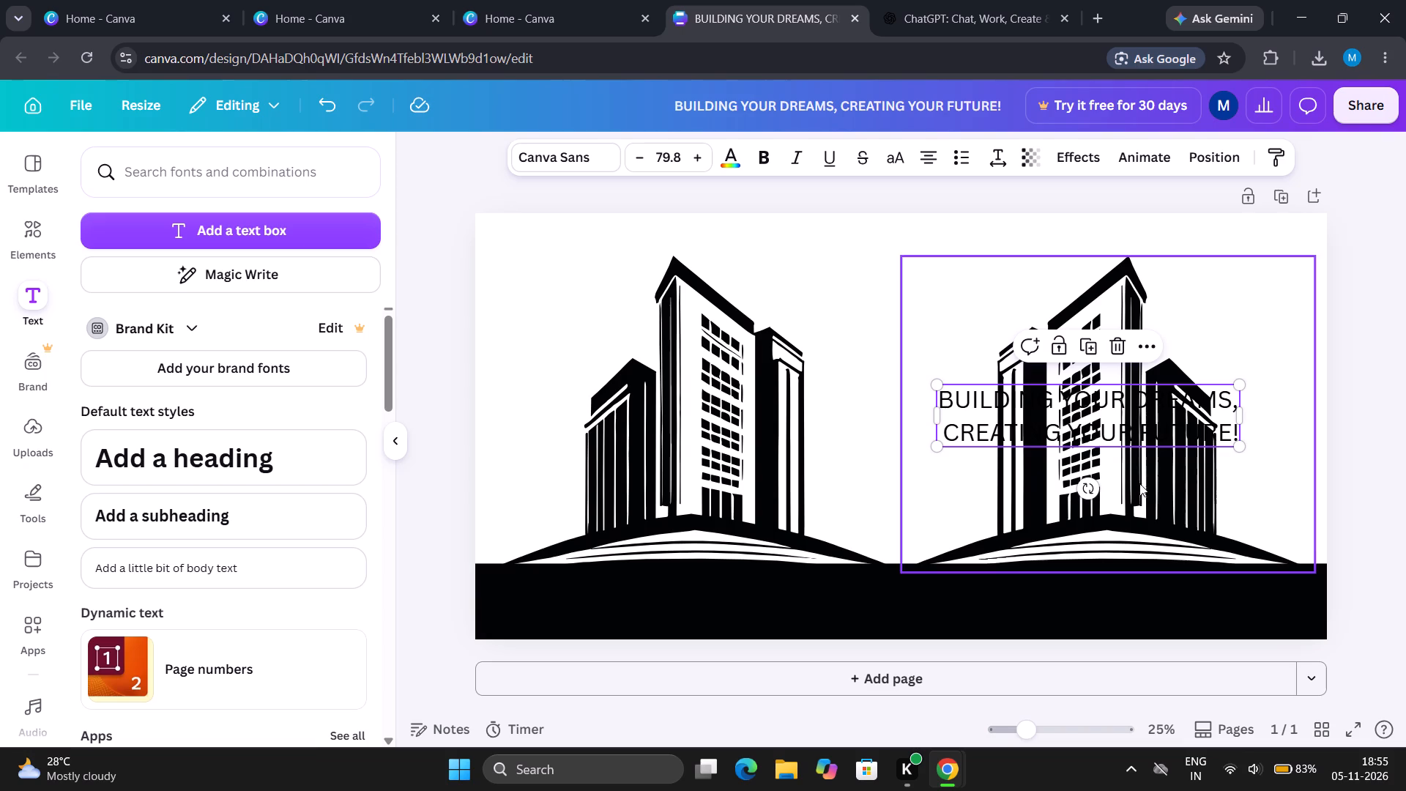
# Move the headline to the banner's horizontal centre, level with the tops of the two buildings, and deselect it.
pyautogui.click(1010, 474)
pyautogui.moveTo(999, 423); pyautogui.dragTo(947, 390)
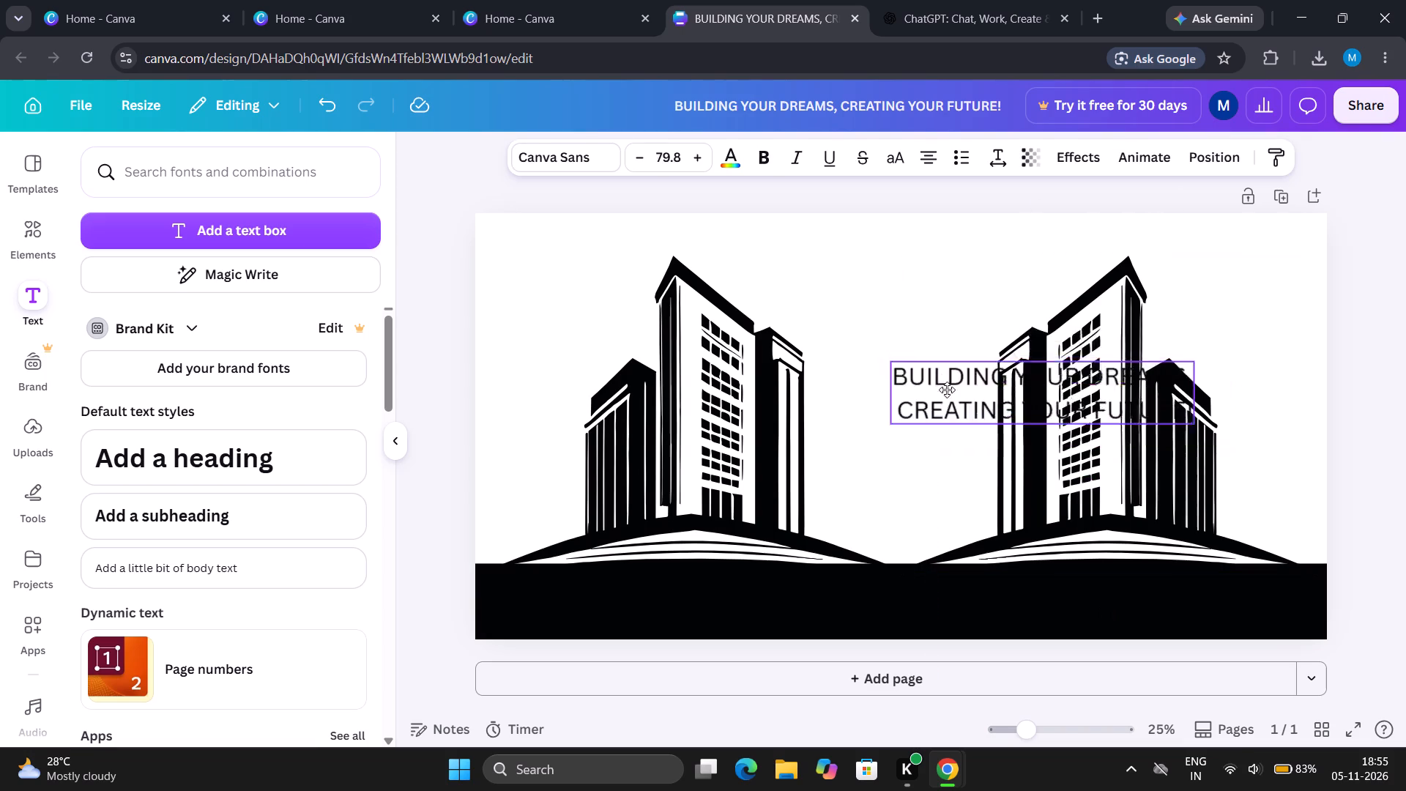
pyautogui.moveTo(947, 390); pyautogui.dragTo(812, 293)
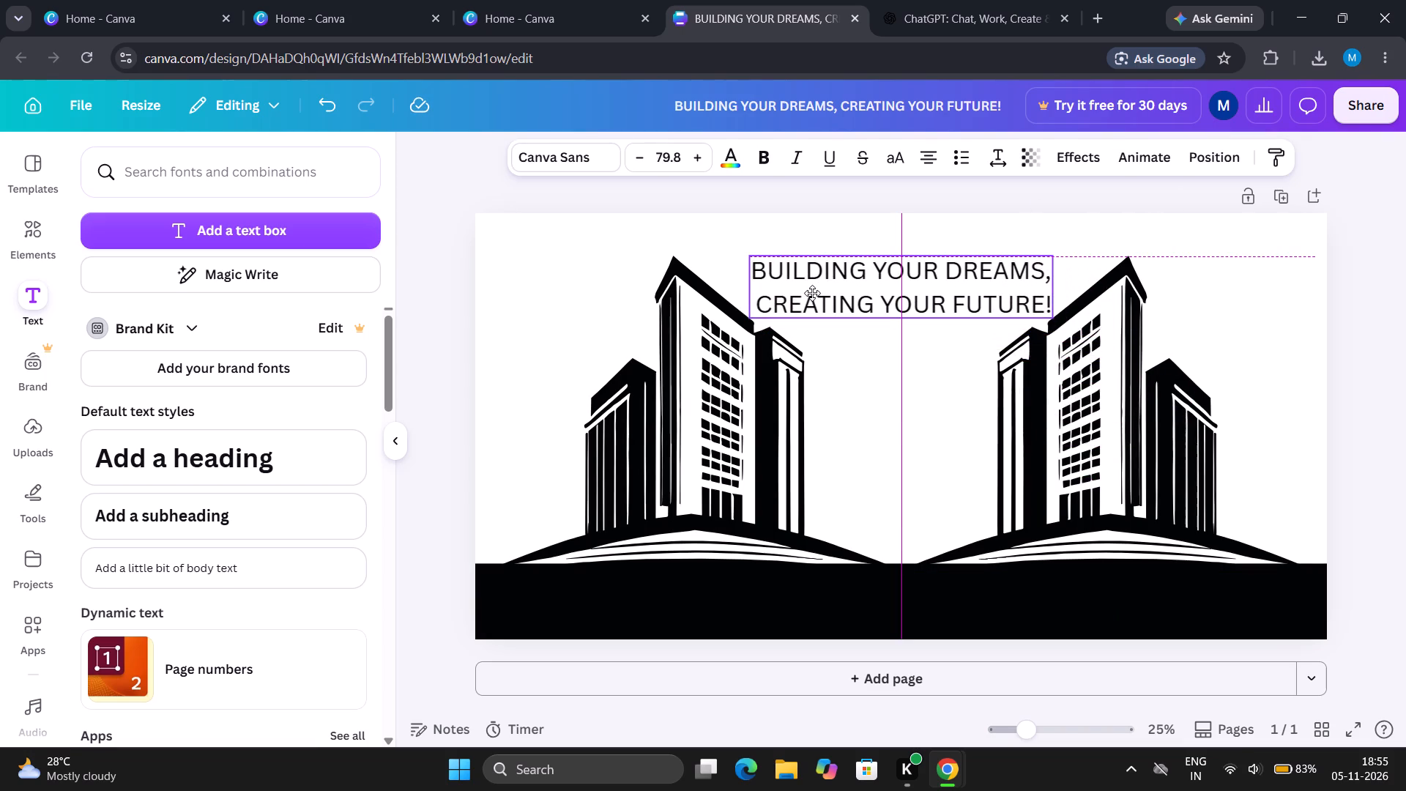
pyautogui.moveTo(812, 293); pyautogui.dragTo(807, 292)
pyautogui.click(807, 292)
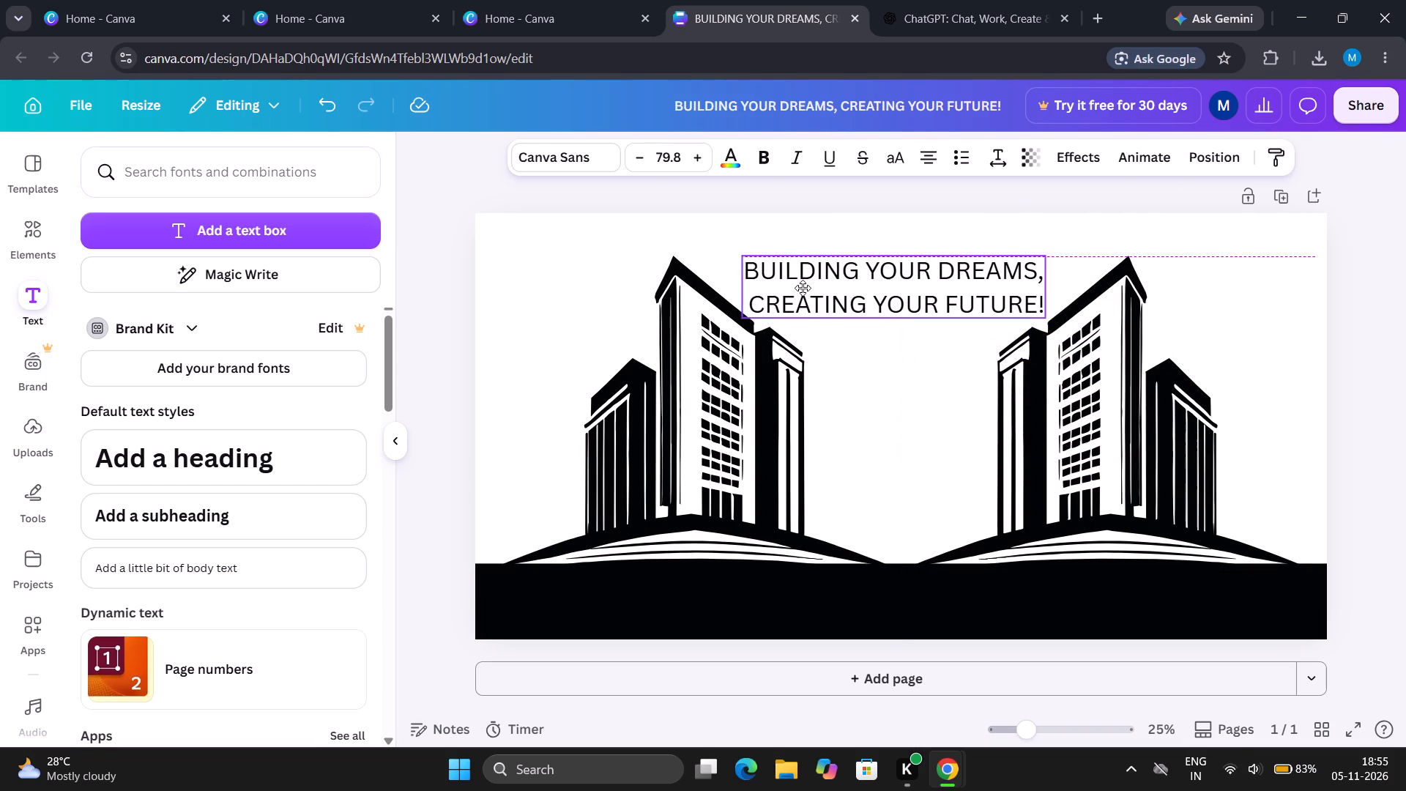
pyautogui.click(513, 311)
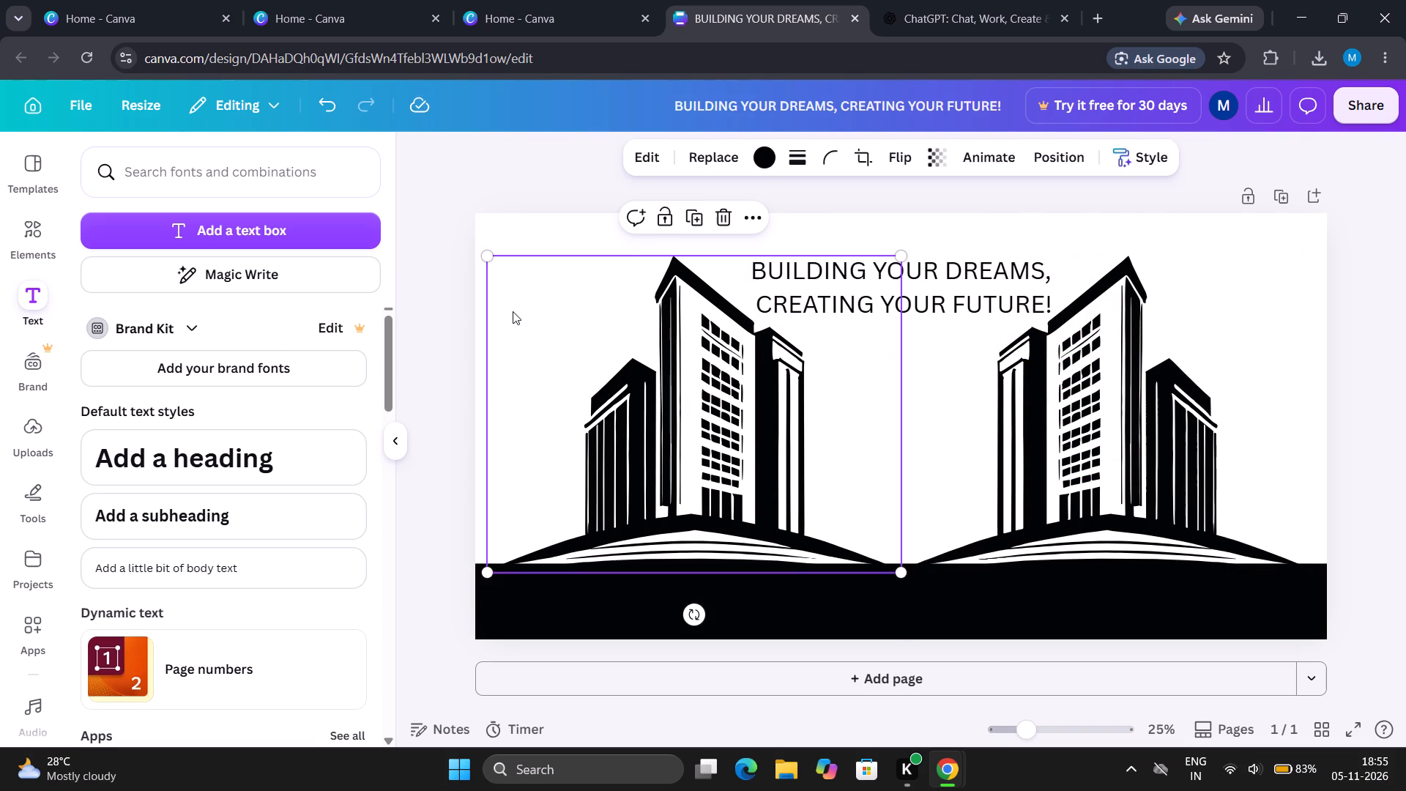
pyautogui.click(440, 196)
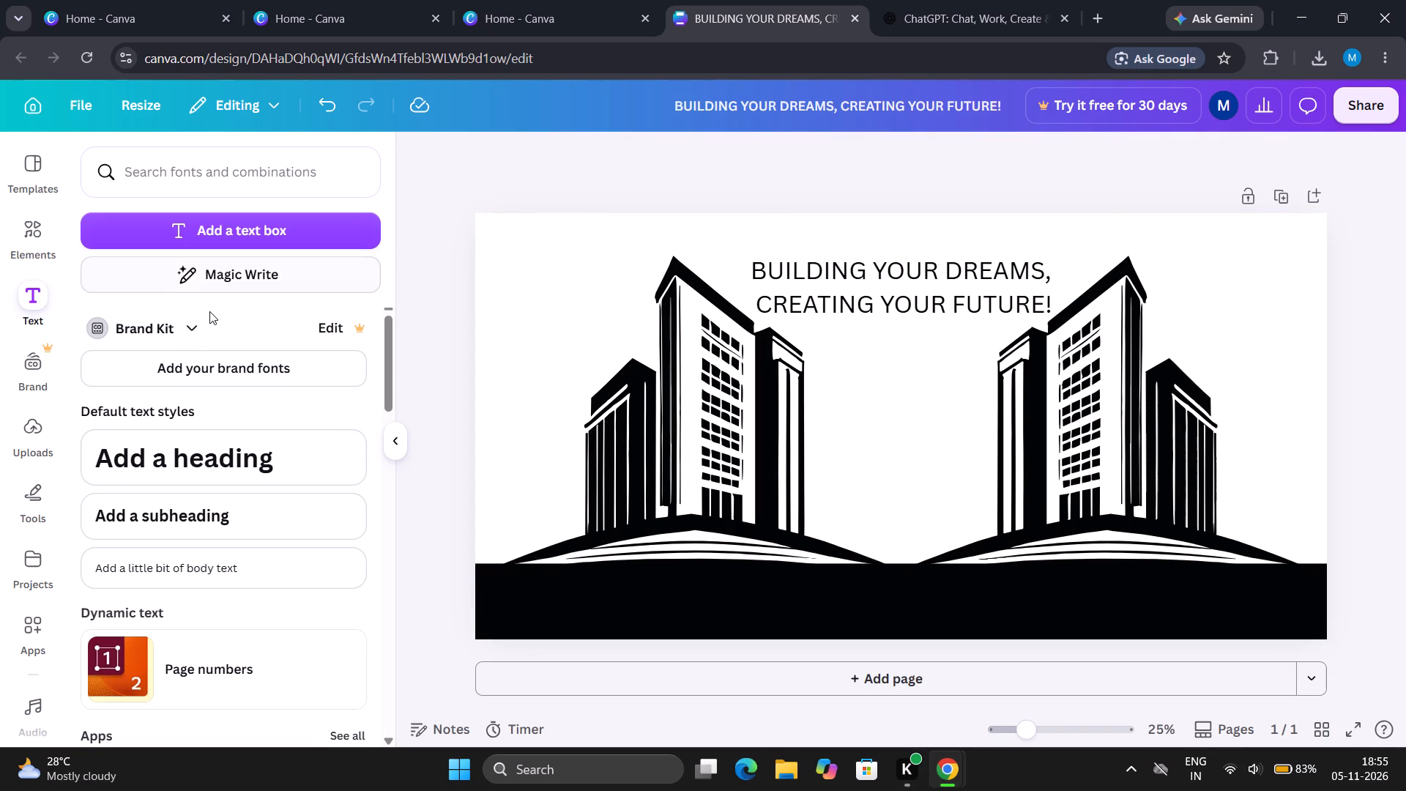
# Add a plain square shape and stretch it over the whole page to about 1081 × 575 mm.
pyautogui.click(849, 290)
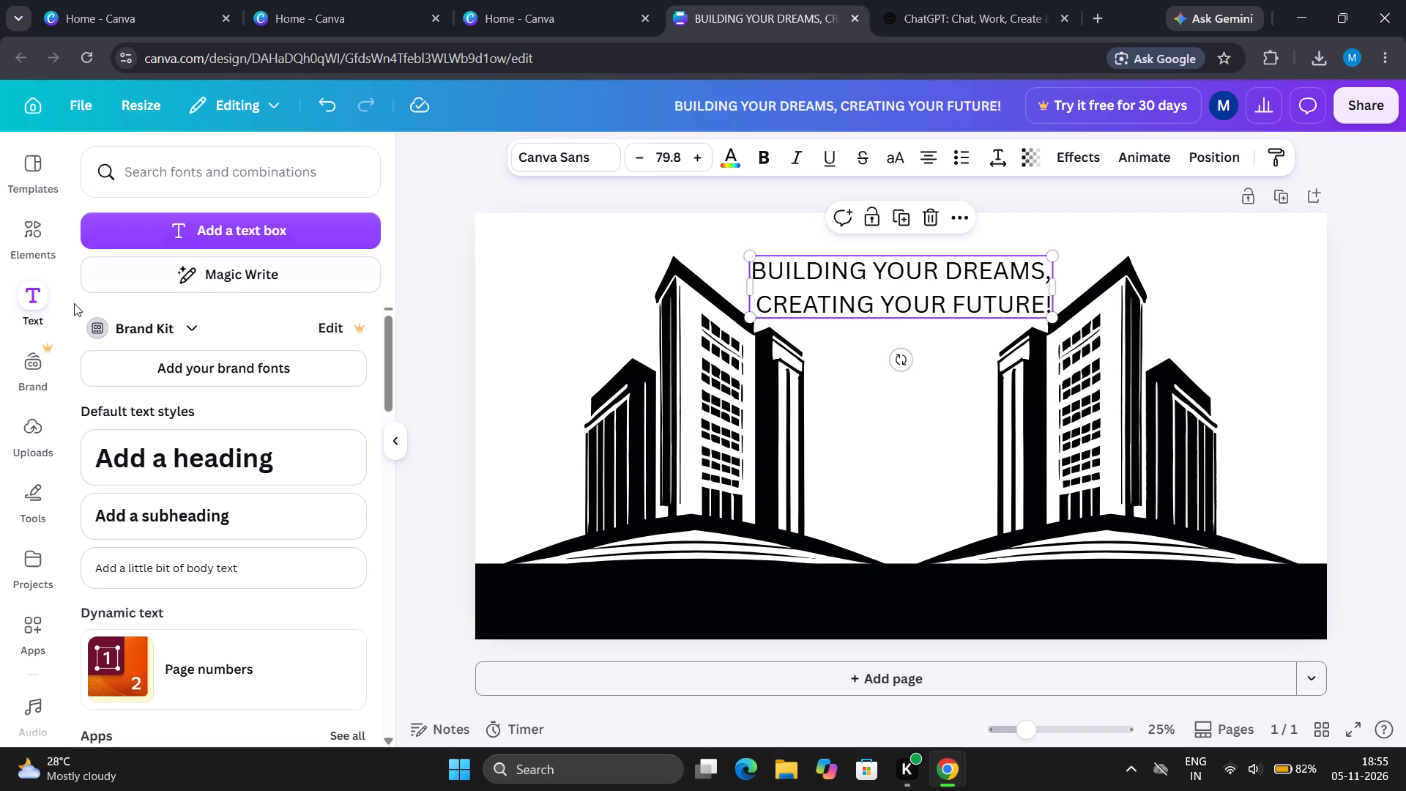
pyautogui.click(31, 239)
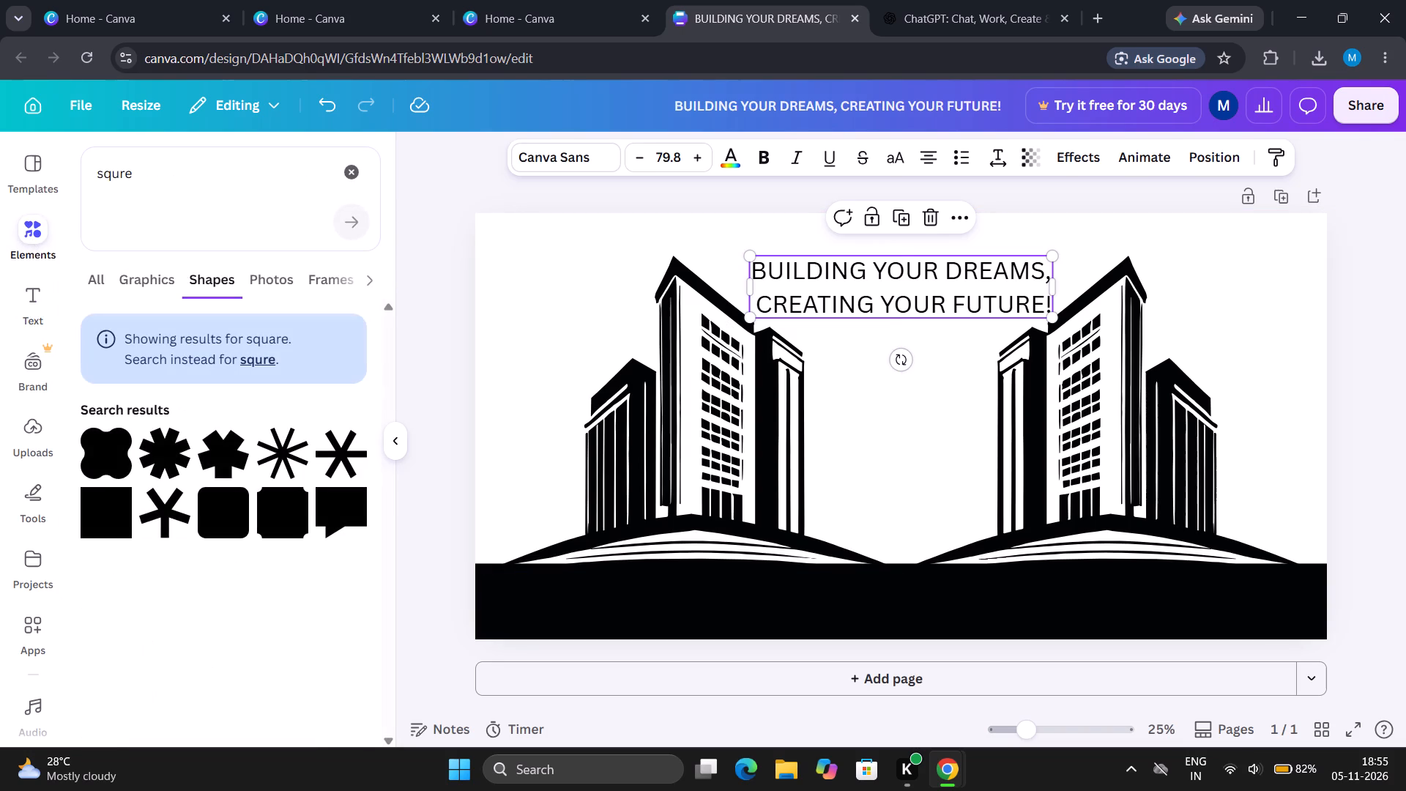
pyautogui.click(116, 517)
pyautogui.moveTo(833, 359); pyautogui.dragTo(447, 183)
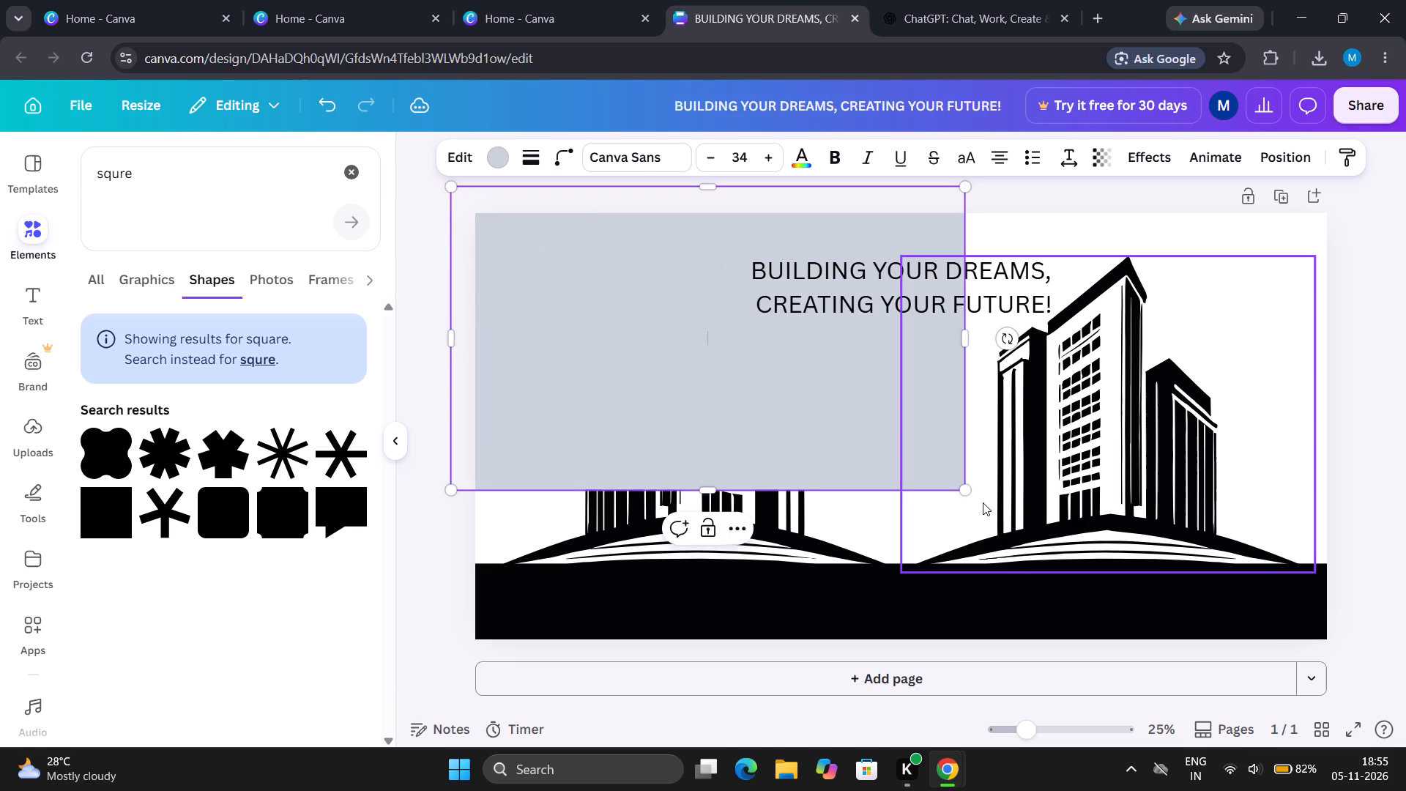
pyautogui.moveTo(967, 490); pyautogui.dragTo(1373, 676)
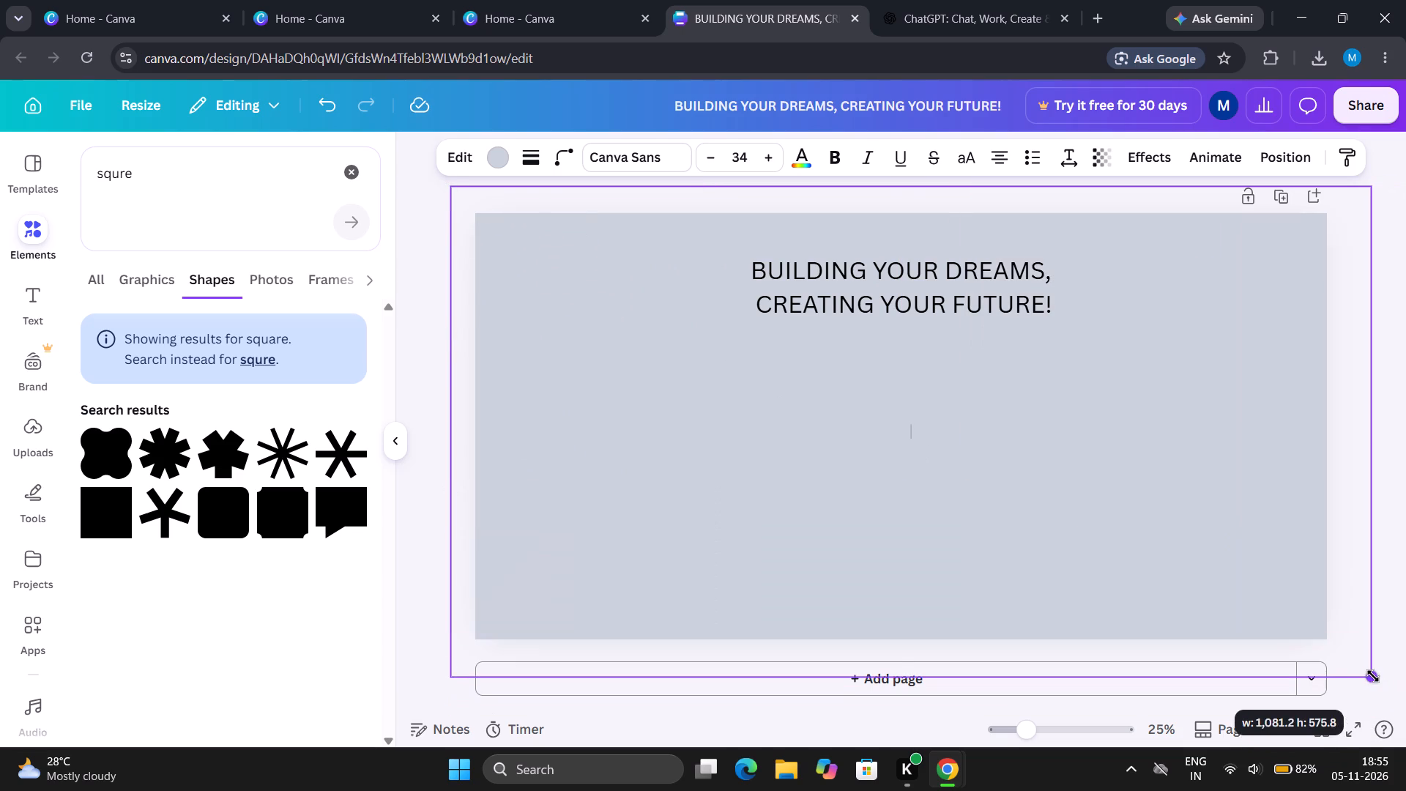
# Reorder the page-covering square so it sits directly above the white background, behind the buildings, black band and headline.
pyautogui.click(1289, 159)
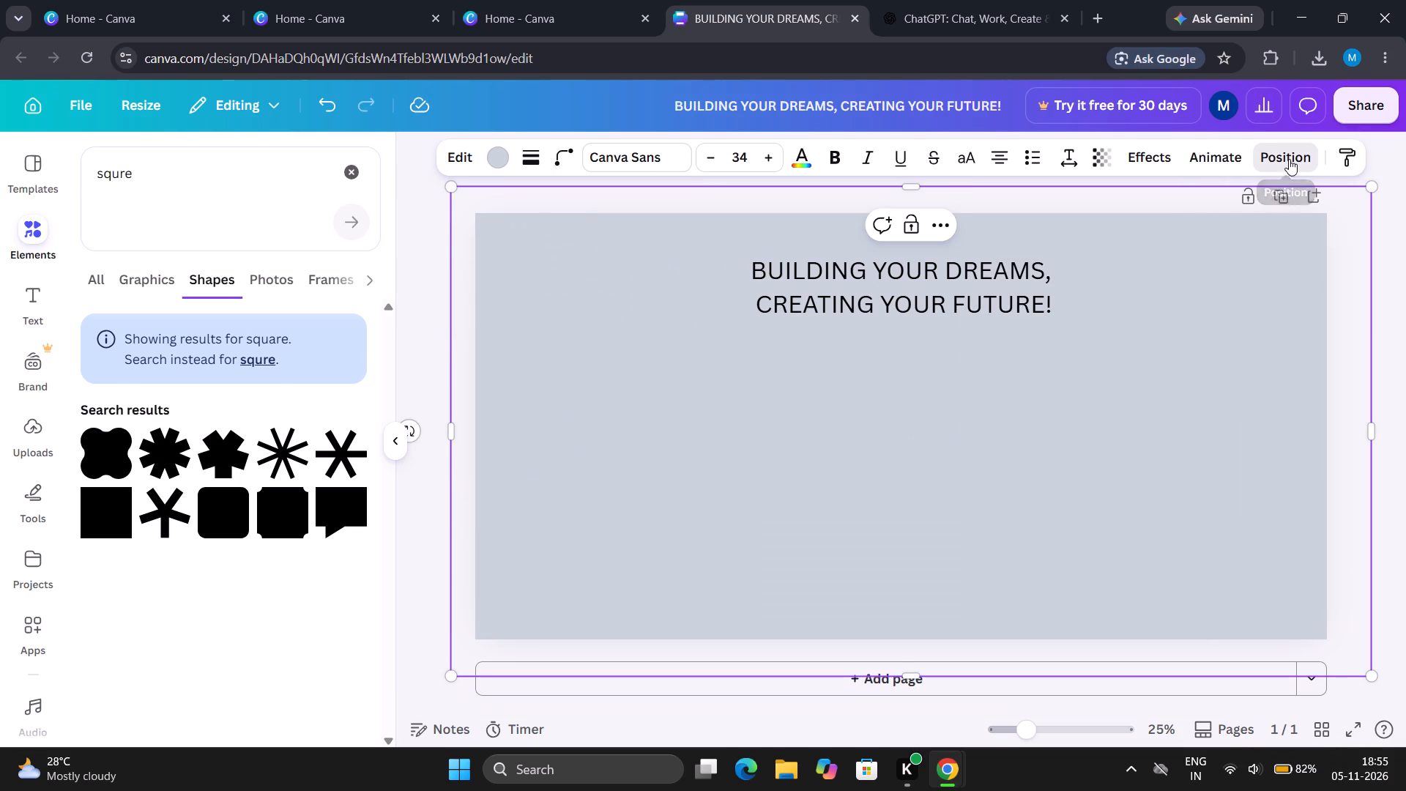
pyautogui.click(300, 187)
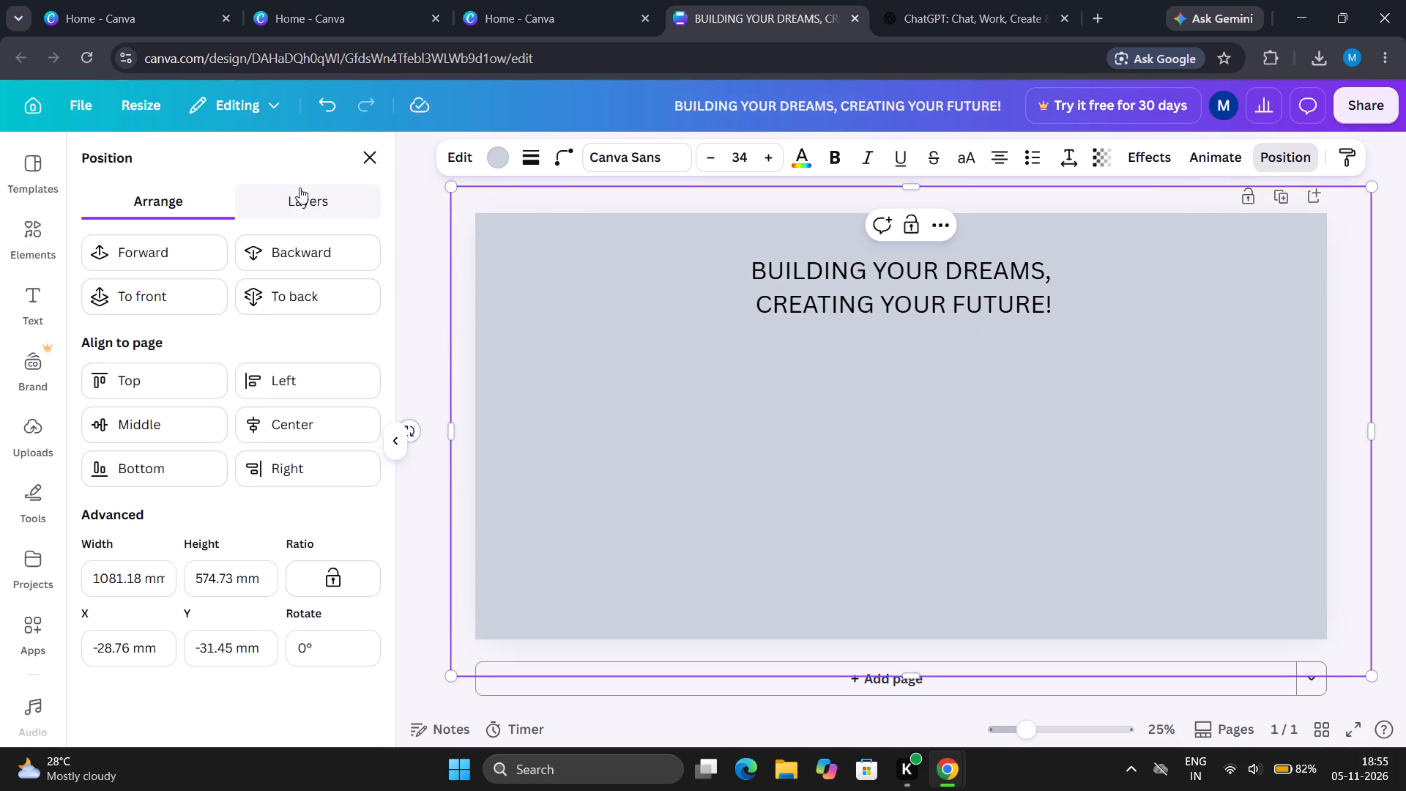
pyautogui.moveTo(267, 363); pyautogui.dragTo(258, 577)
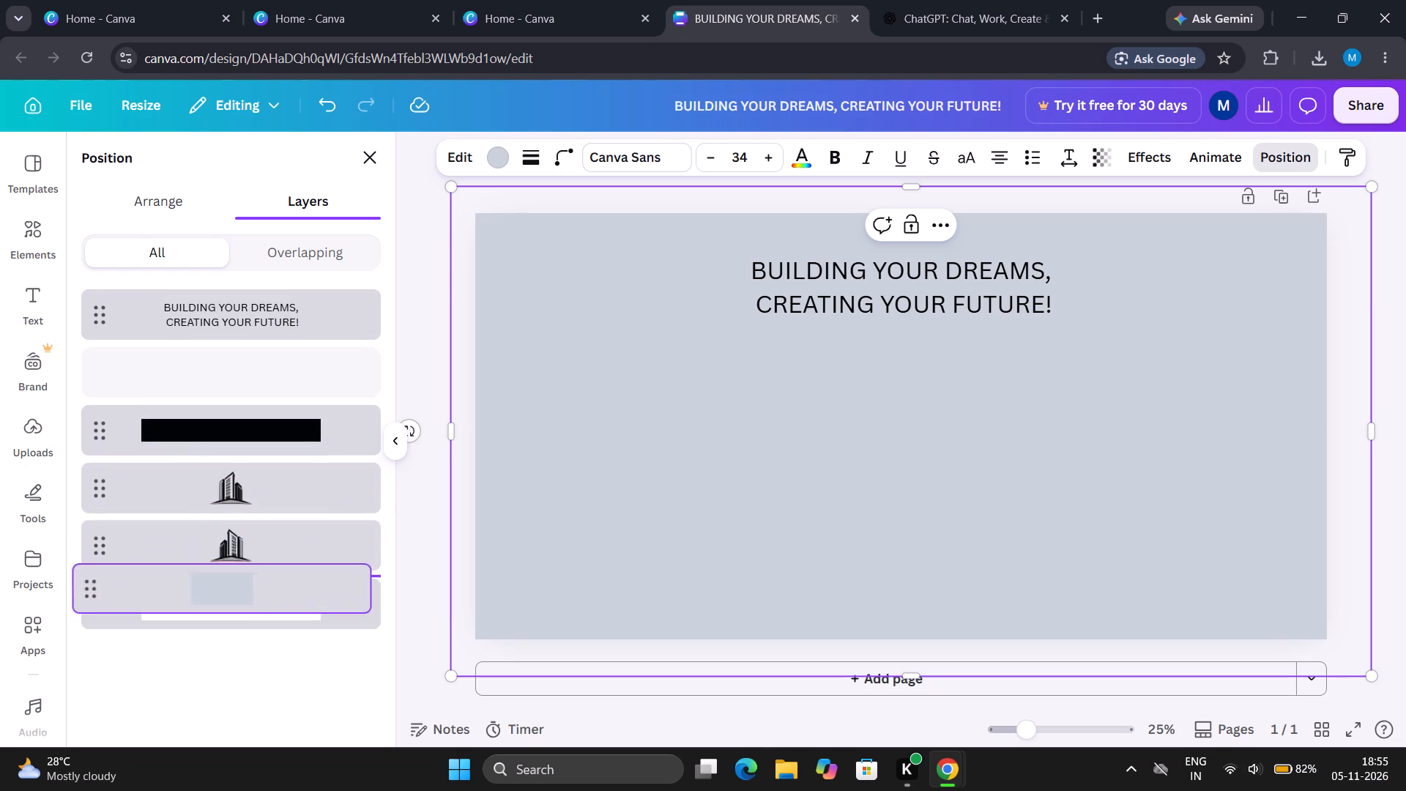
pyautogui.moveTo(258, 577); pyautogui.dragTo(258, 566)
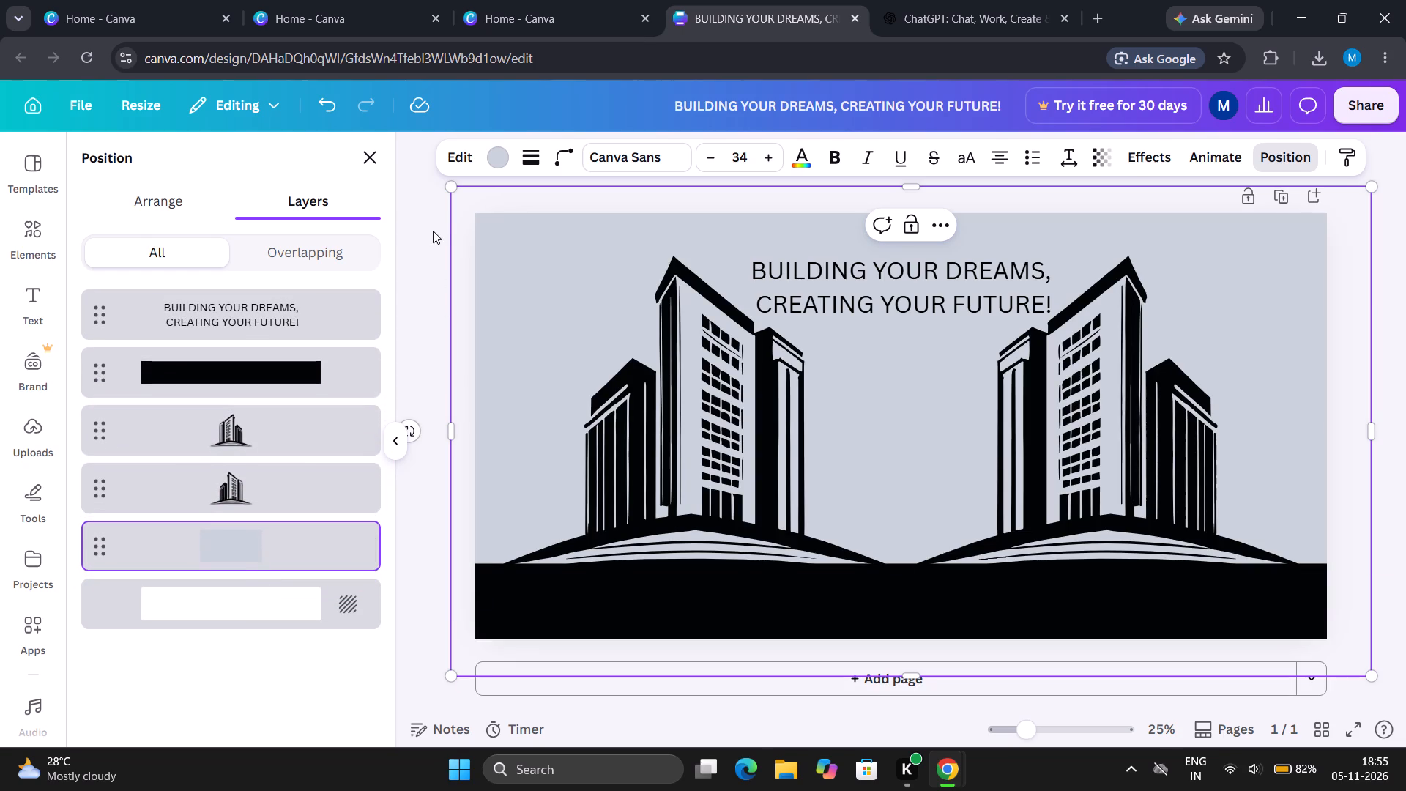
pyautogui.click(430, 228)
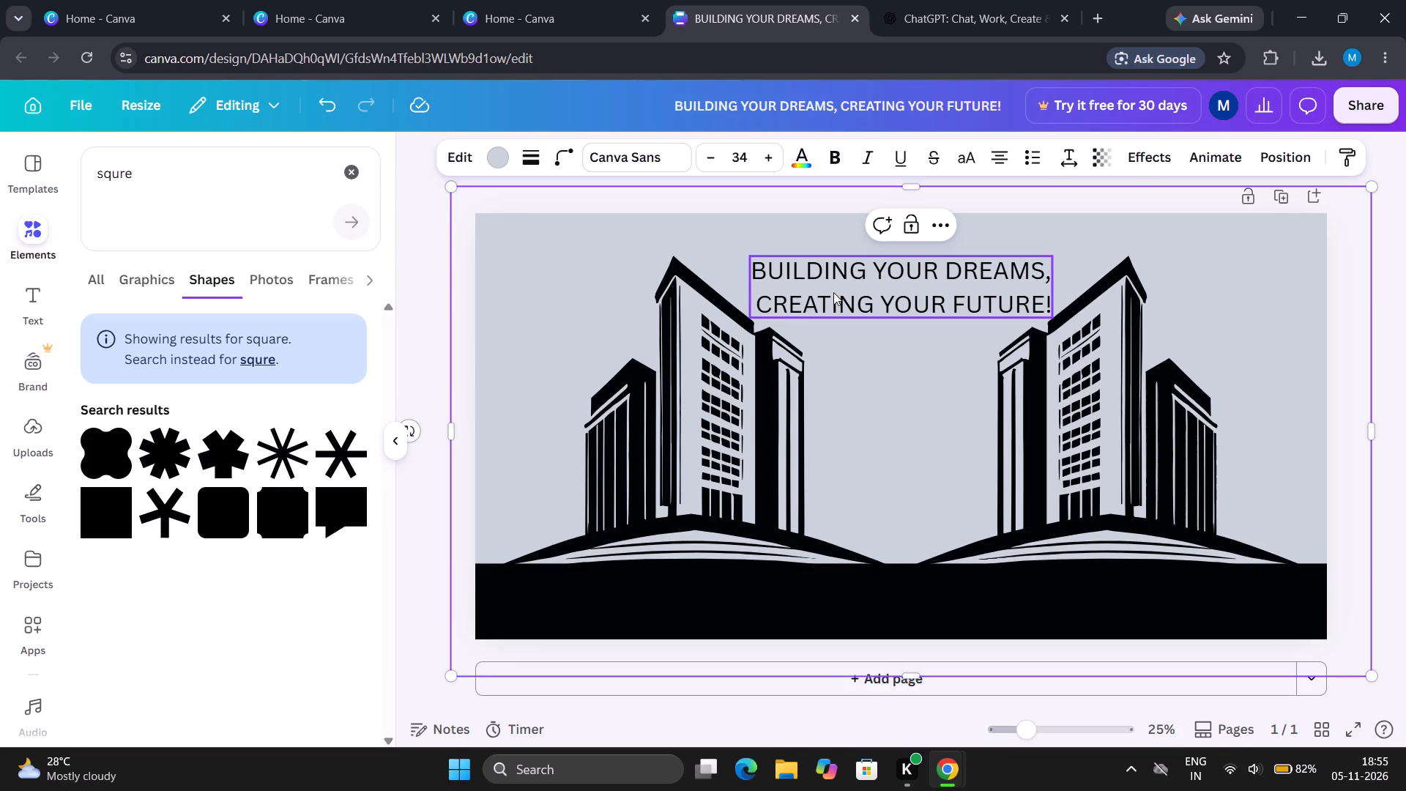
# Nudge the headline slightly lower while keeping it horizontally centred on the banner.
pyautogui.click(833, 292)
pyautogui.moveTo(833, 292); pyautogui.dragTo(828, 290)
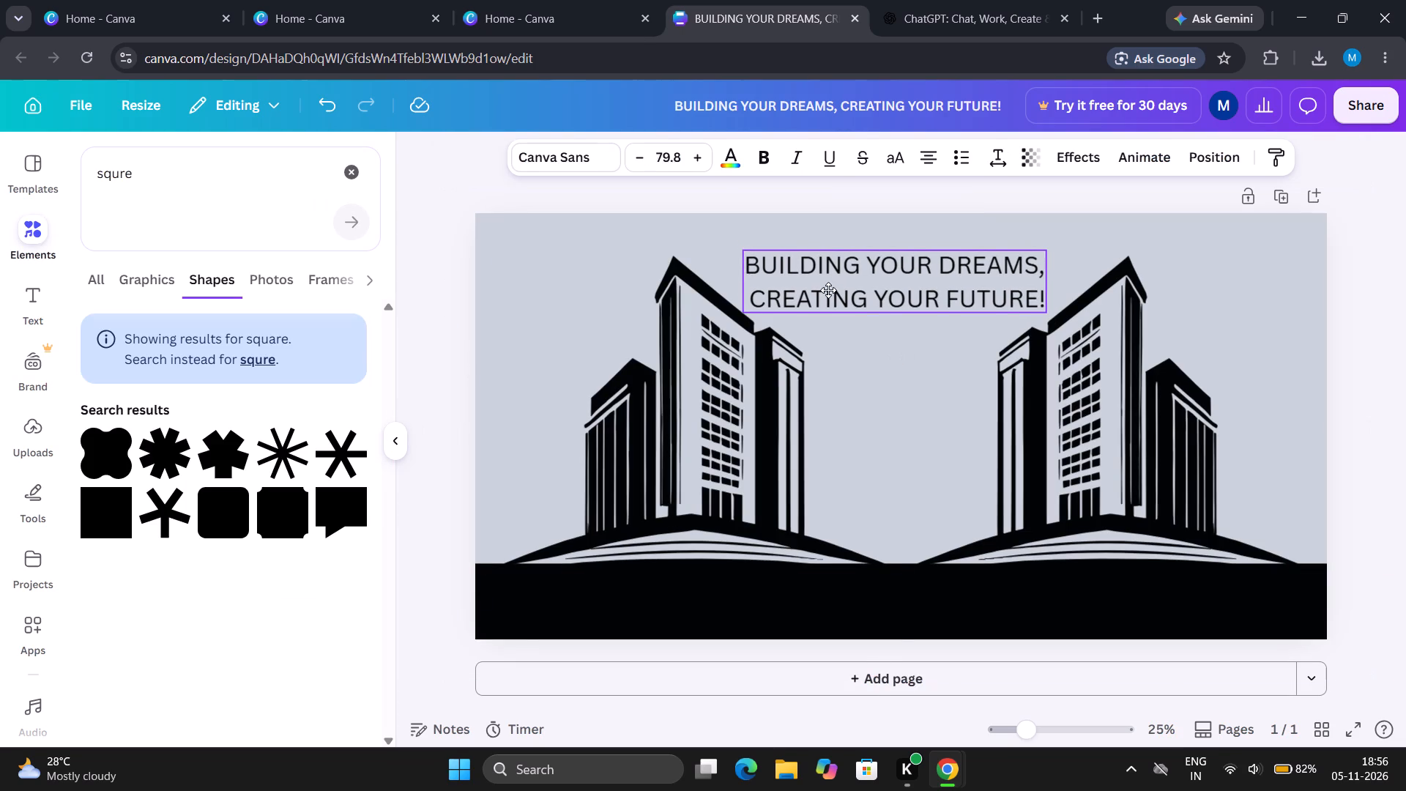
pyautogui.moveTo(828, 290); pyautogui.dragTo(832, 299)
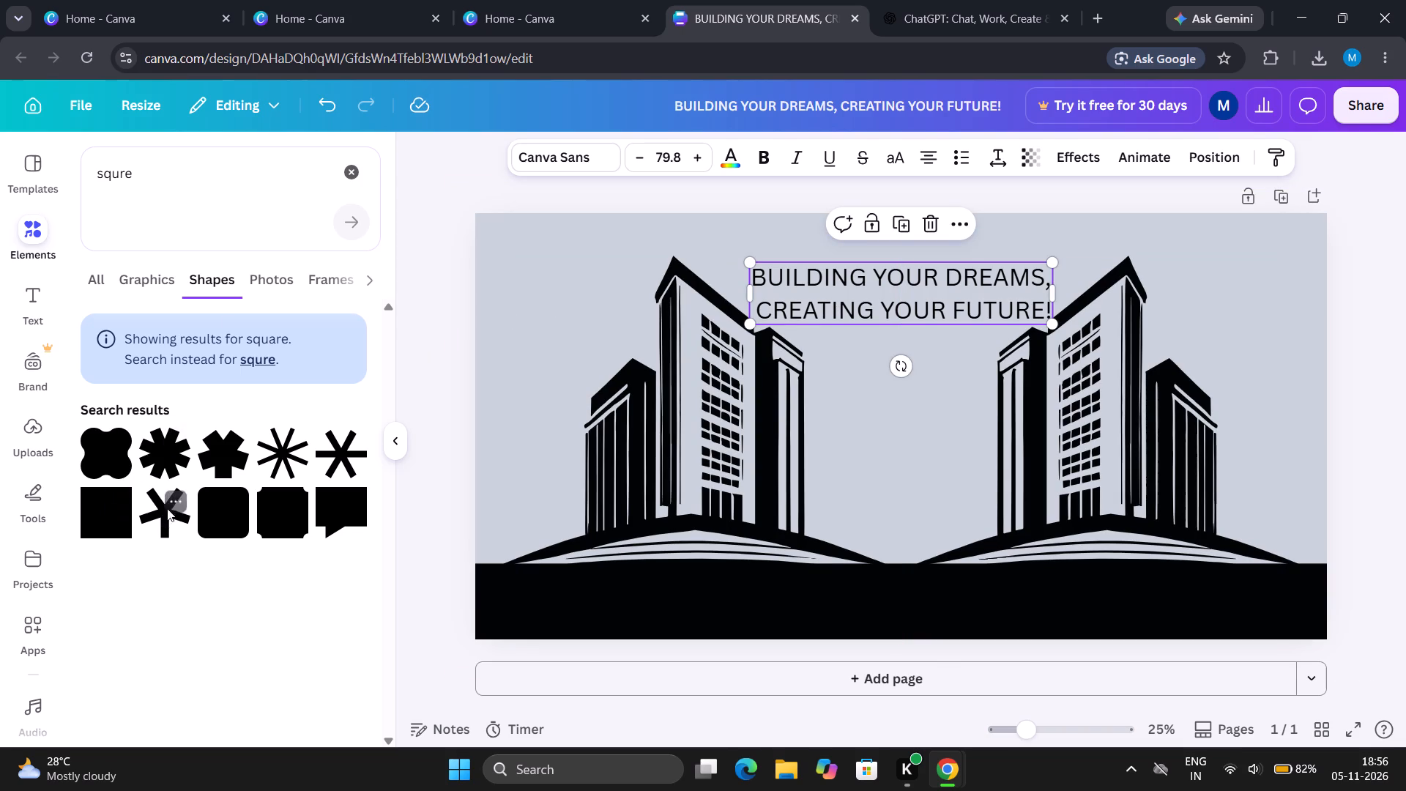
# Search the elements for "brush stroke", restrict the results to graphics, and add the free wide black brush stroke.
pyautogui.moveTo(186, 179); pyautogui.dragTo(77, 172)
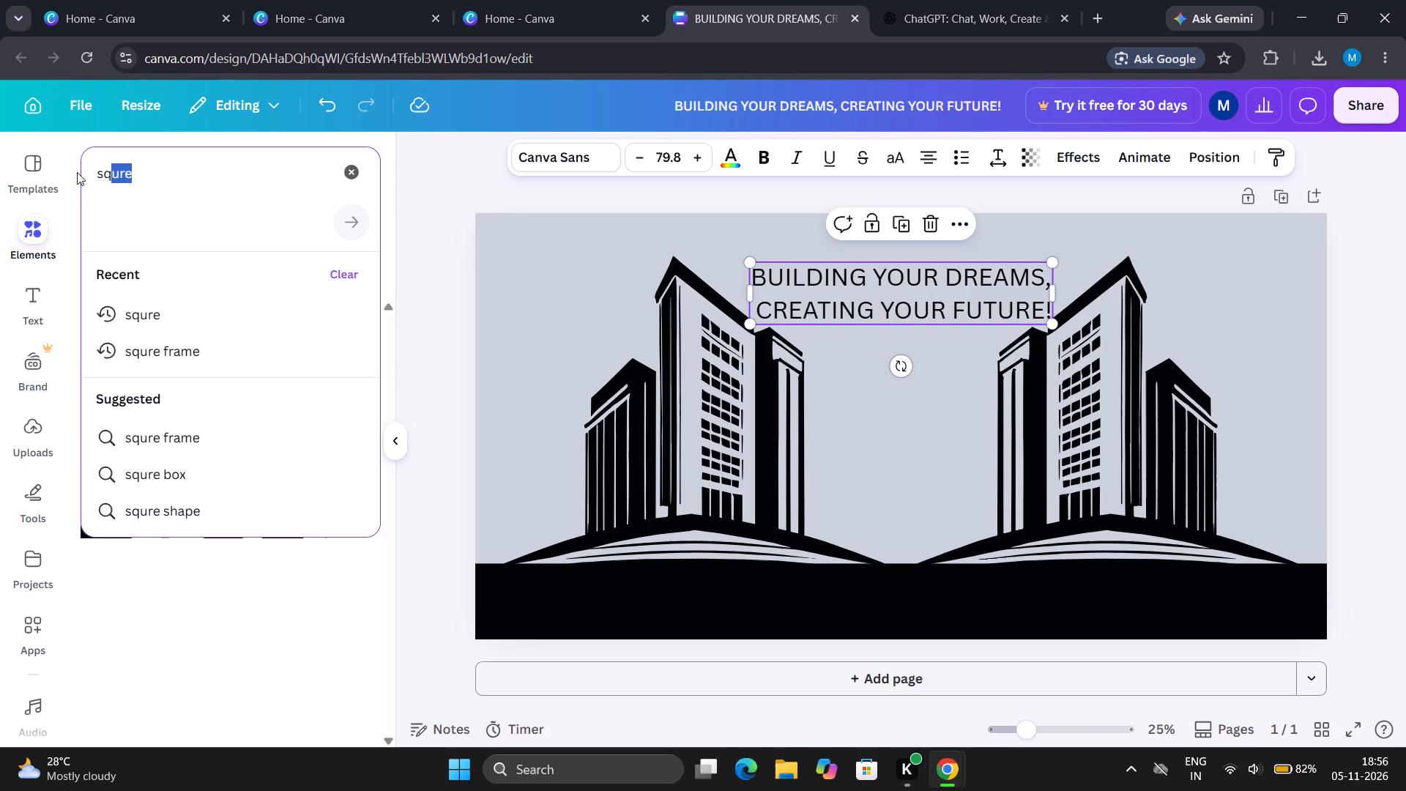
pyautogui.write('brush')
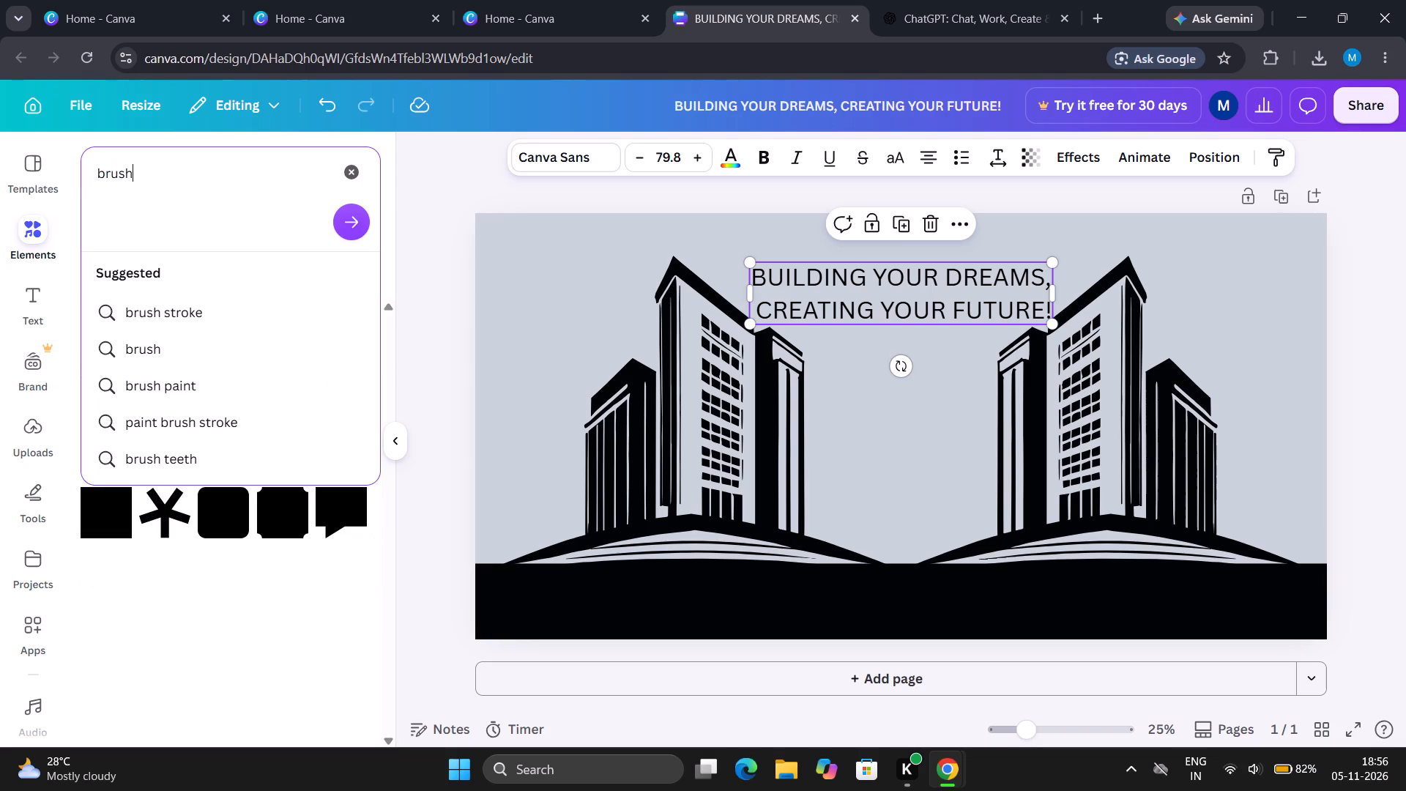
pyautogui.press('Down')
pyautogui.press('Return')
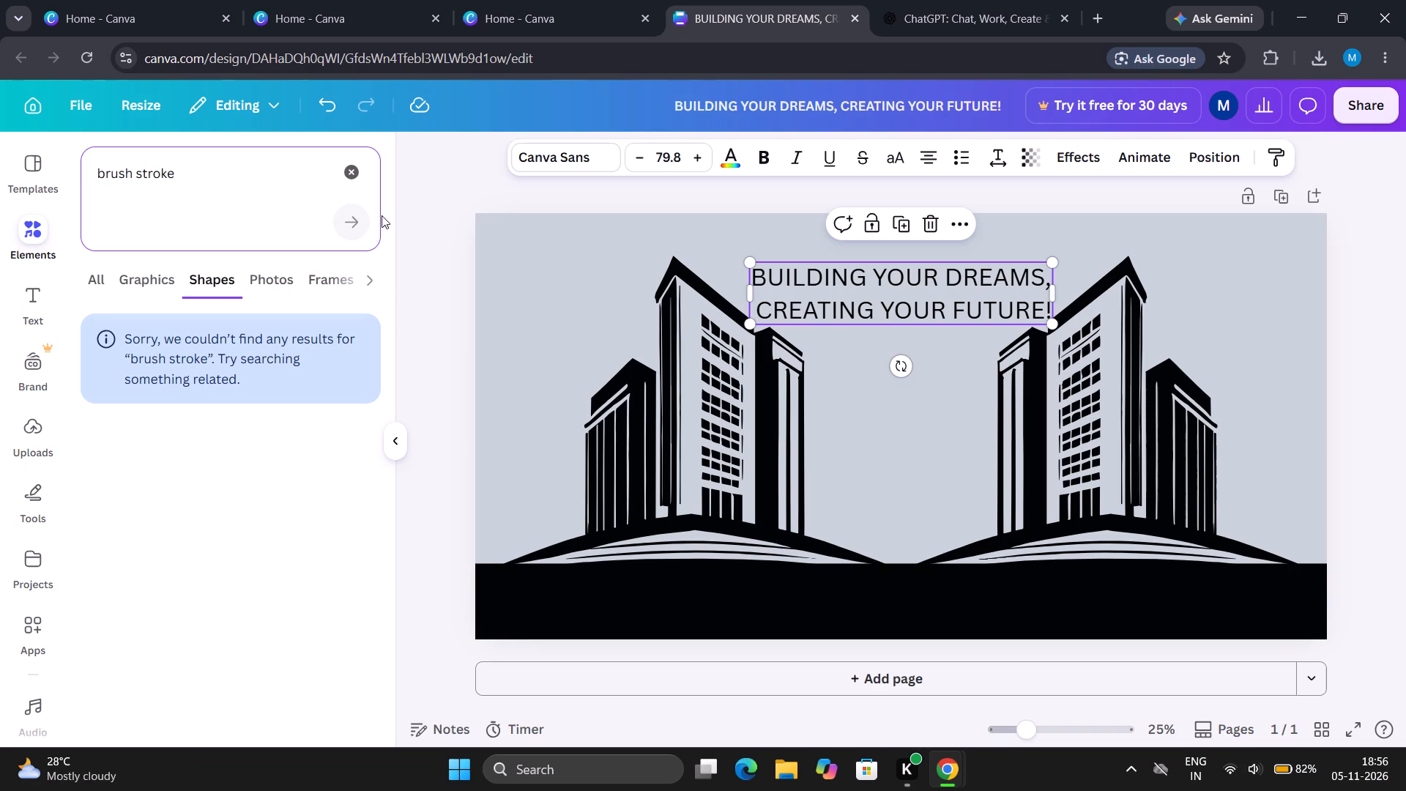
pyautogui.click(354, 227)
pyautogui.tripleClick(362, 231)
pyautogui.moveTo(231, 187); pyautogui.dragTo(198, 168)
pyautogui.moveTo(198, 168); pyautogui.dragTo(78, 188)
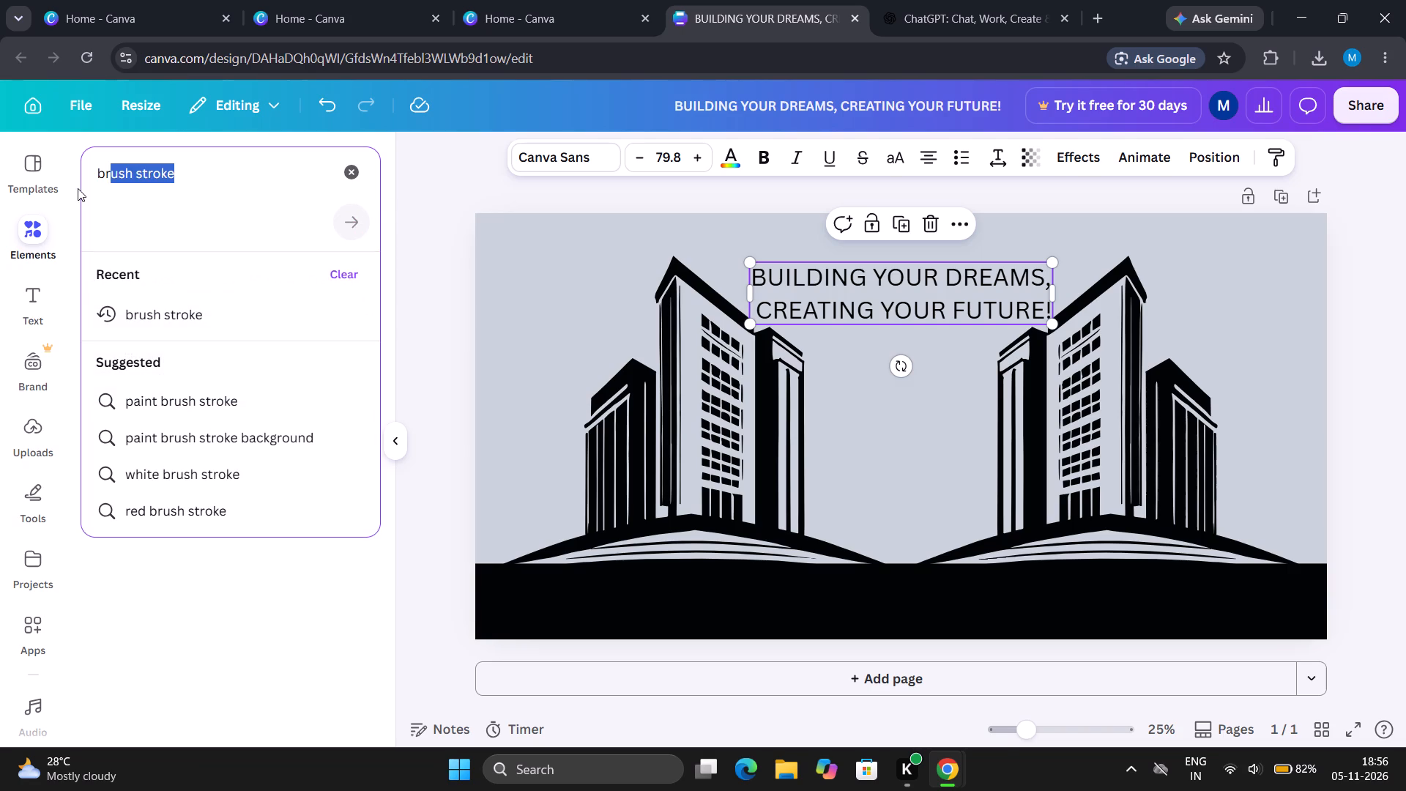
pyautogui.moveTo(78, 188); pyautogui.dragTo(78, 187)
pyautogui.click(177, 305)
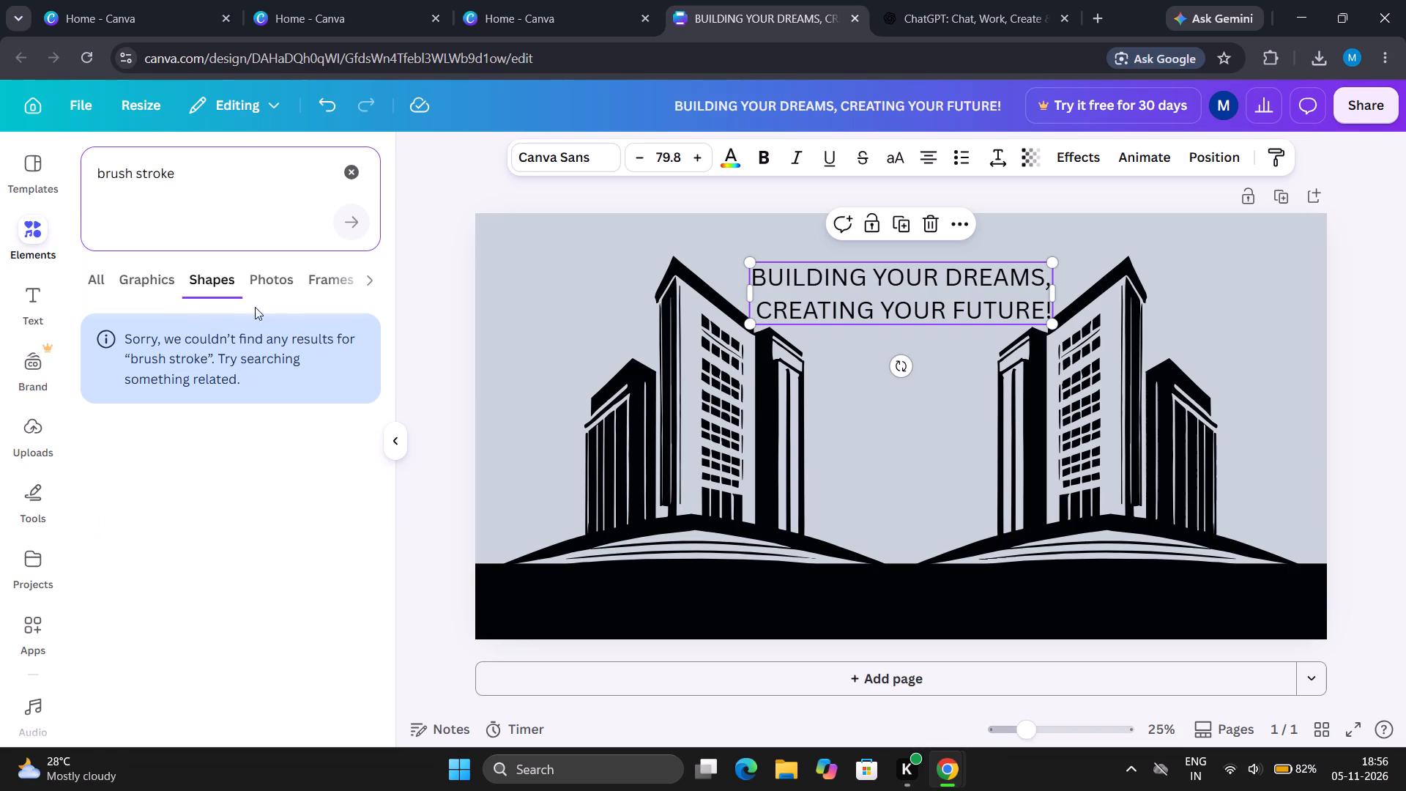
pyautogui.click(143, 279)
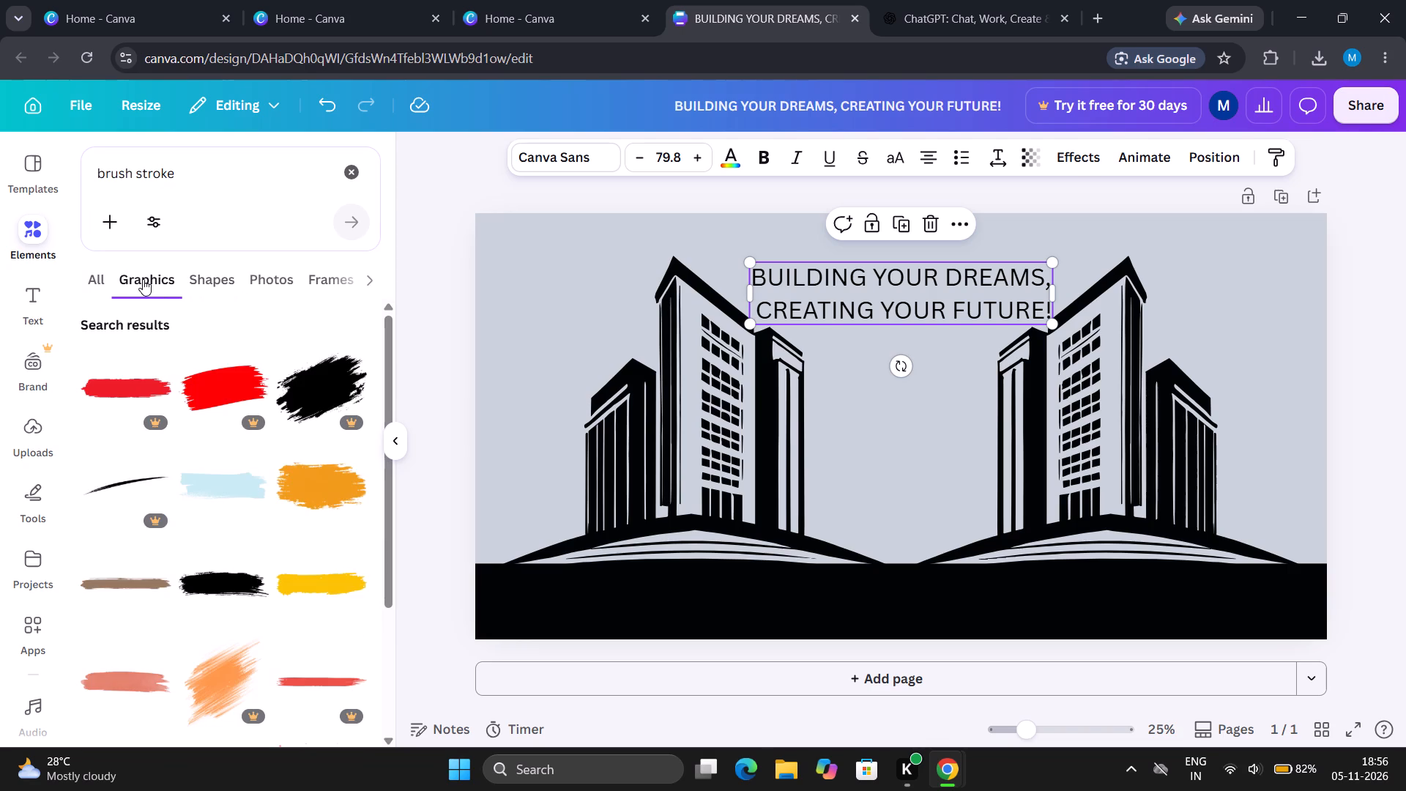
pyautogui.scroll(-1, 181, 514)
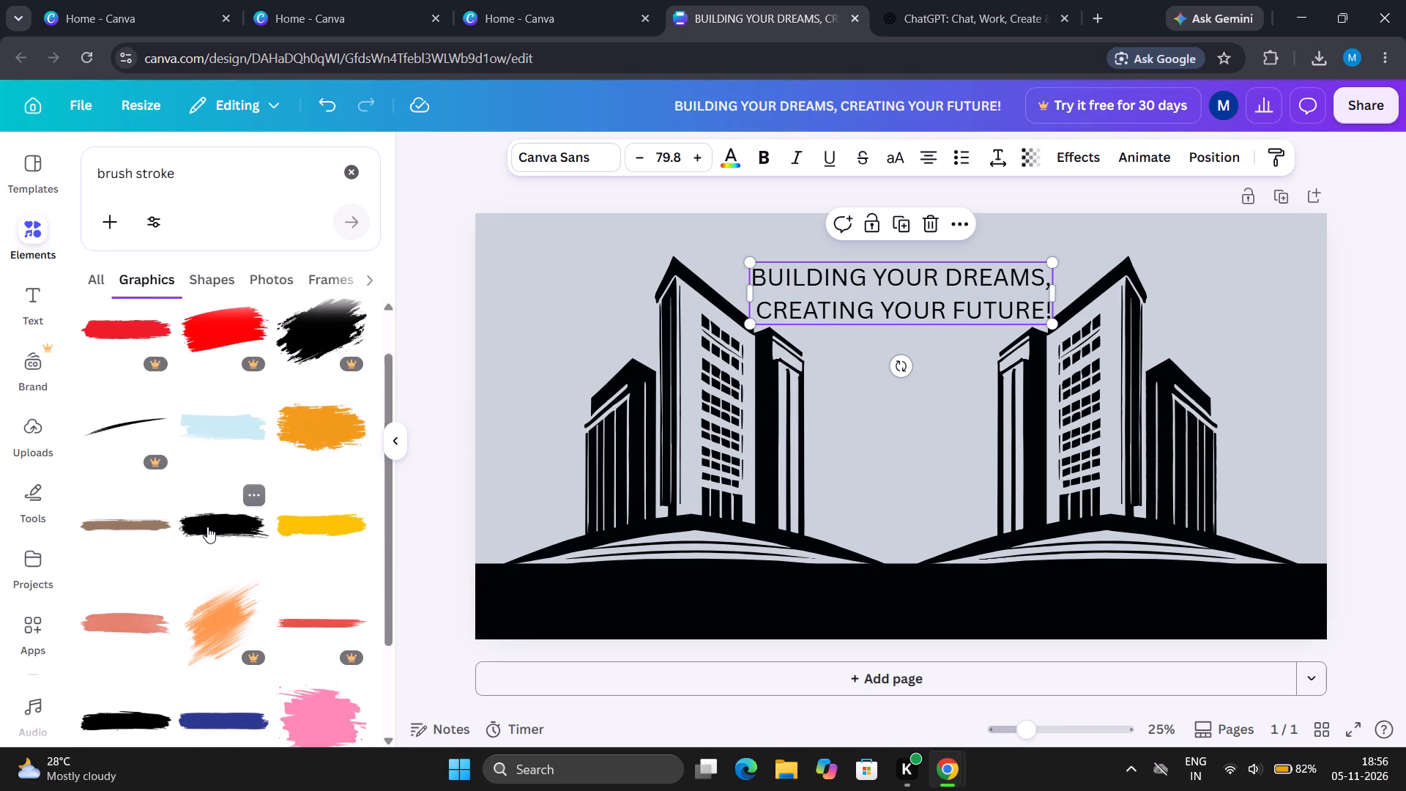
pyautogui.click(207, 527)
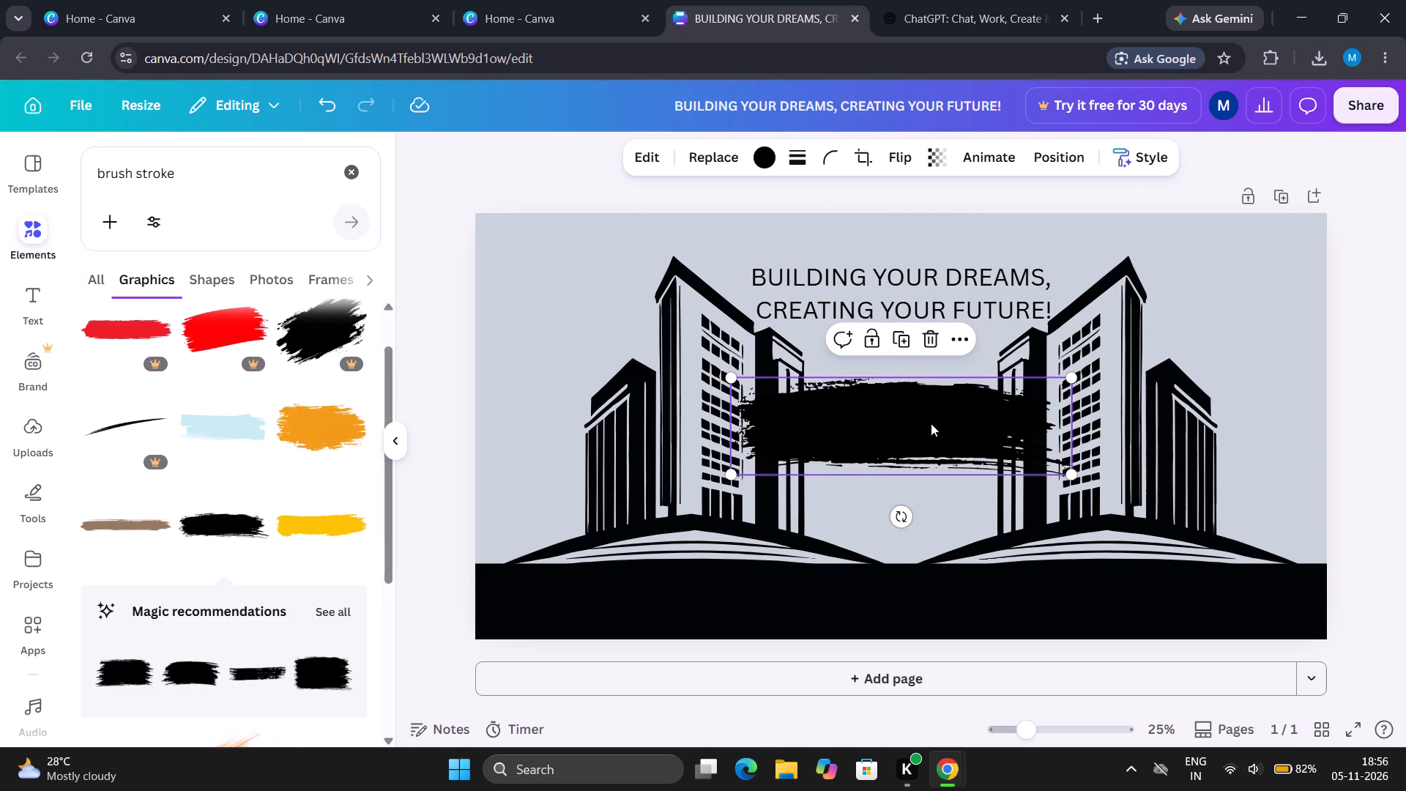
# Move the black brush stroke over the headline and enlarge it to about 422 × 120 mm.
pyautogui.moveTo(915, 426); pyautogui.dragTo(904, 289)
pyautogui.moveTo(1066, 341); pyautogui.dragTo(1086, 343)
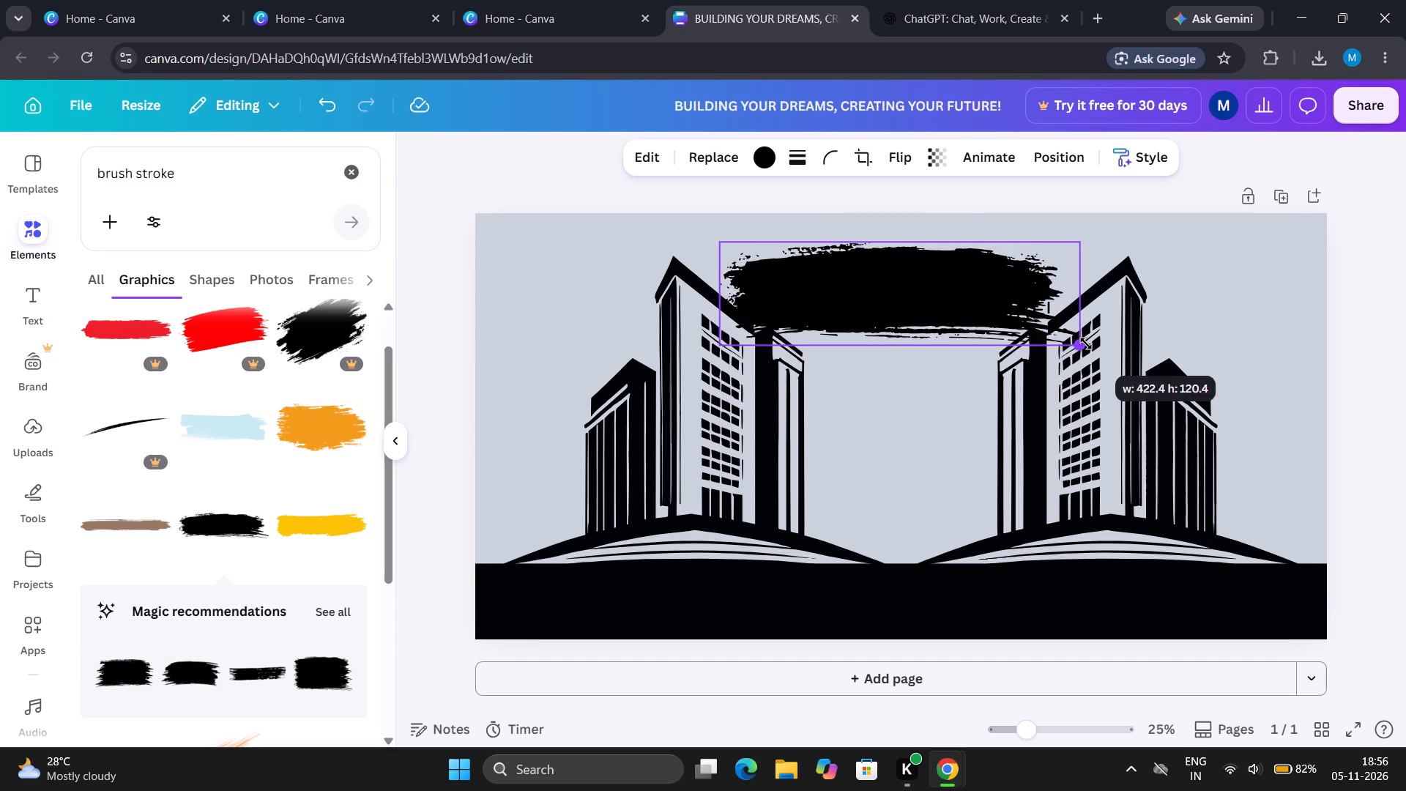
pyautogui.moveTo(1086, 343); pyautogui.dragTo(1087, 343)
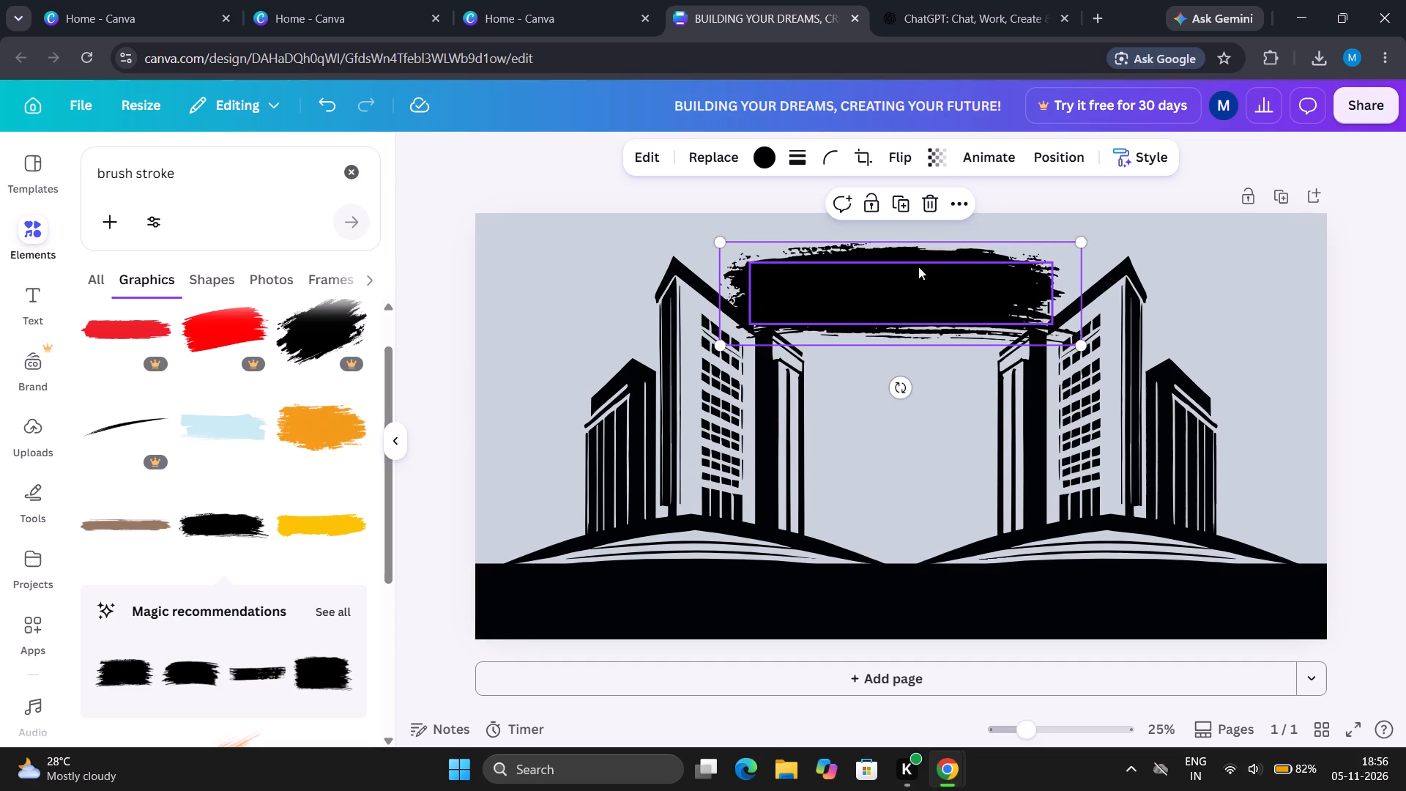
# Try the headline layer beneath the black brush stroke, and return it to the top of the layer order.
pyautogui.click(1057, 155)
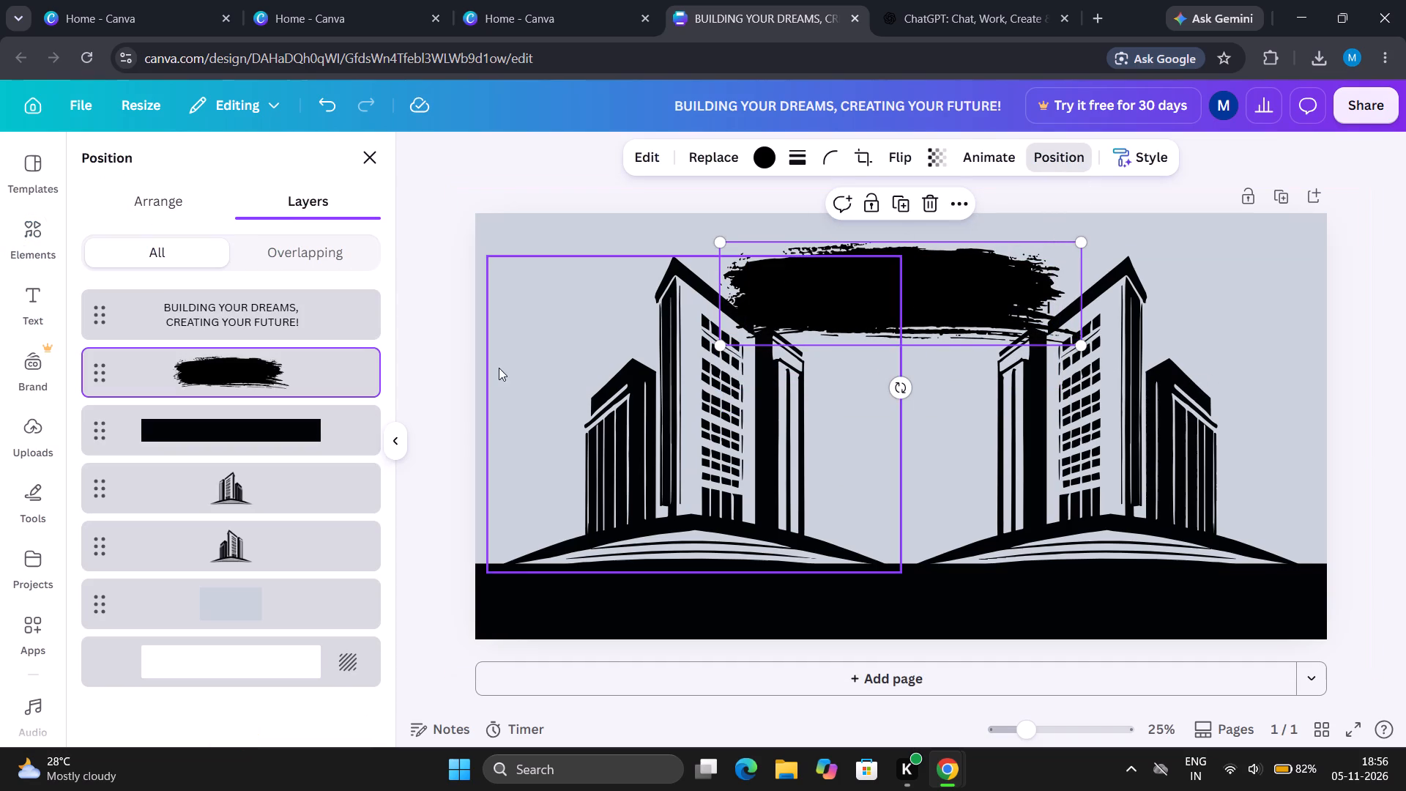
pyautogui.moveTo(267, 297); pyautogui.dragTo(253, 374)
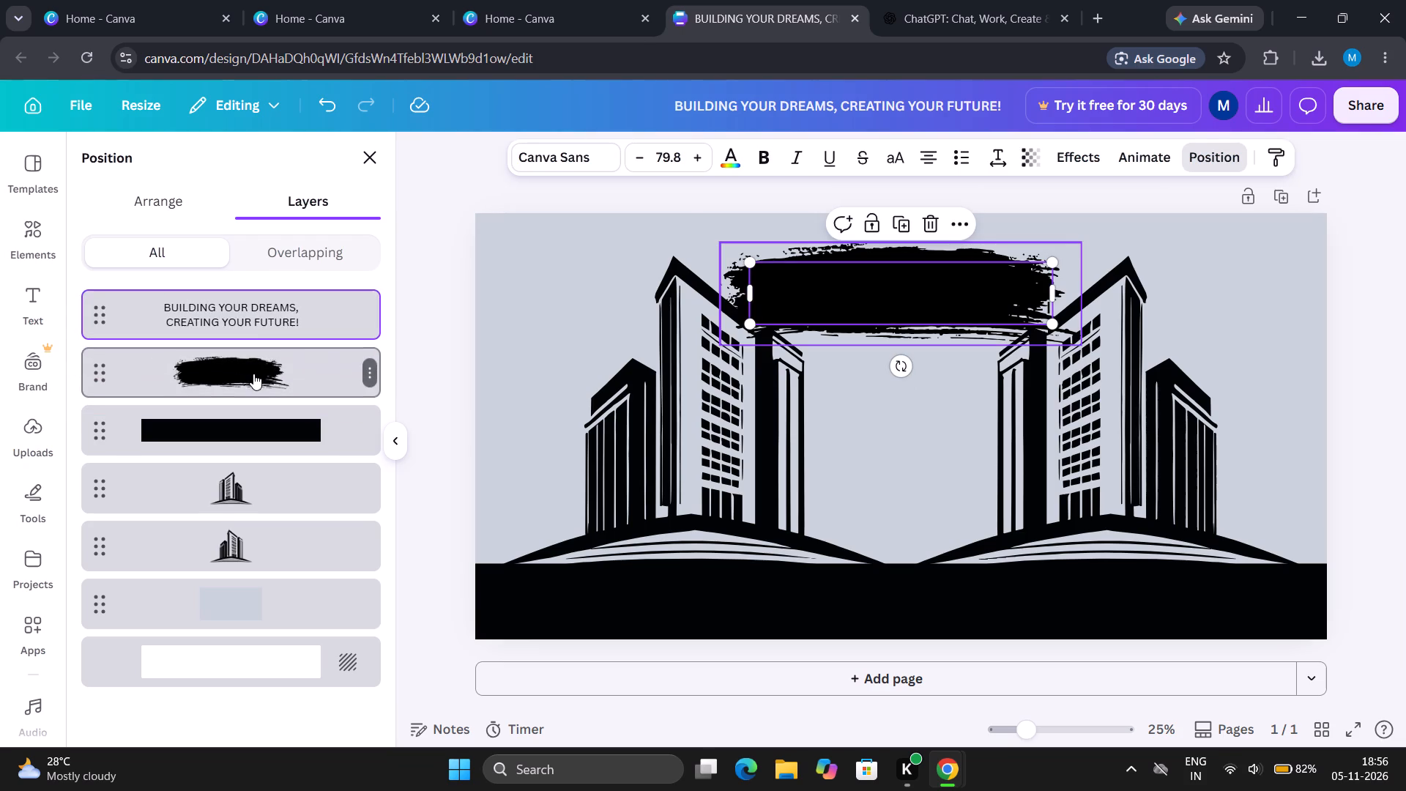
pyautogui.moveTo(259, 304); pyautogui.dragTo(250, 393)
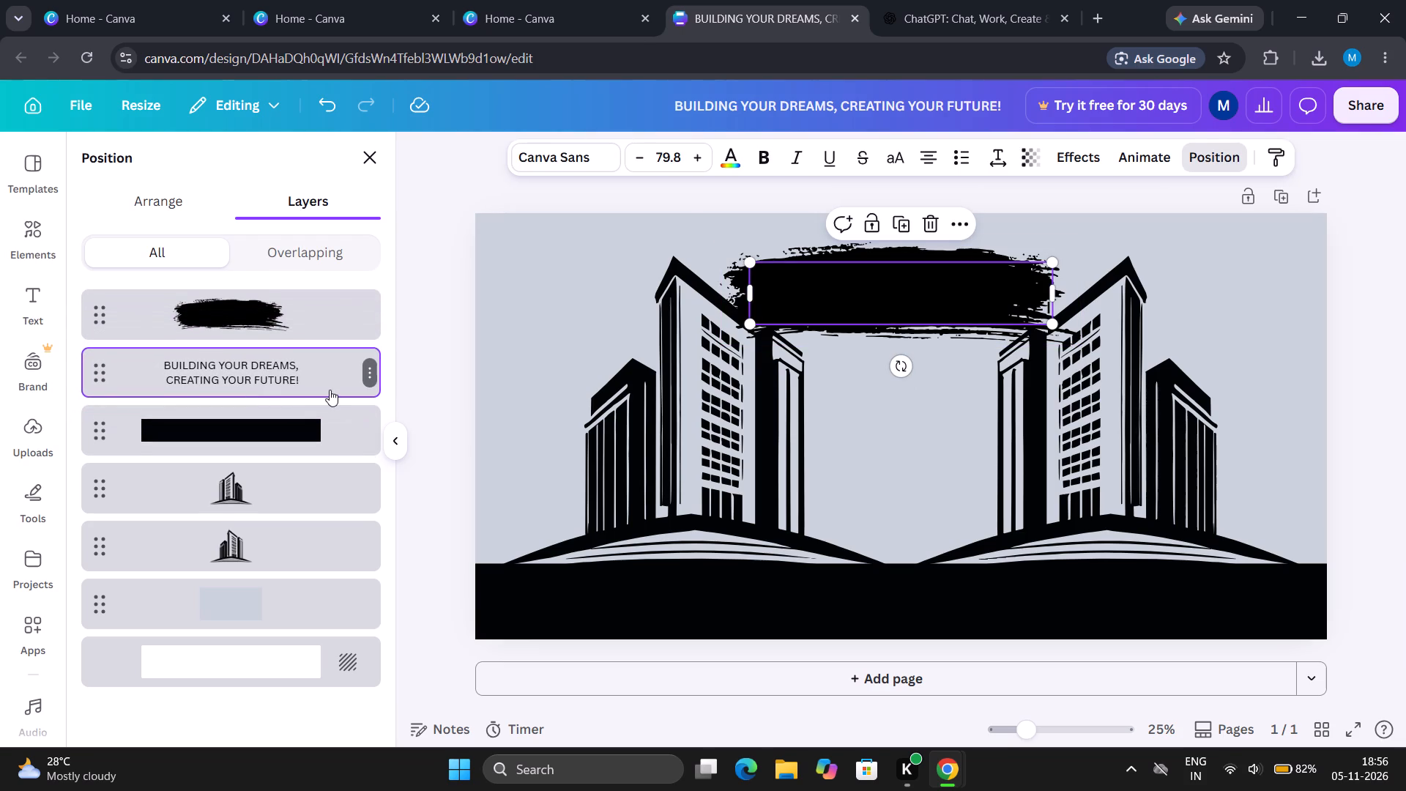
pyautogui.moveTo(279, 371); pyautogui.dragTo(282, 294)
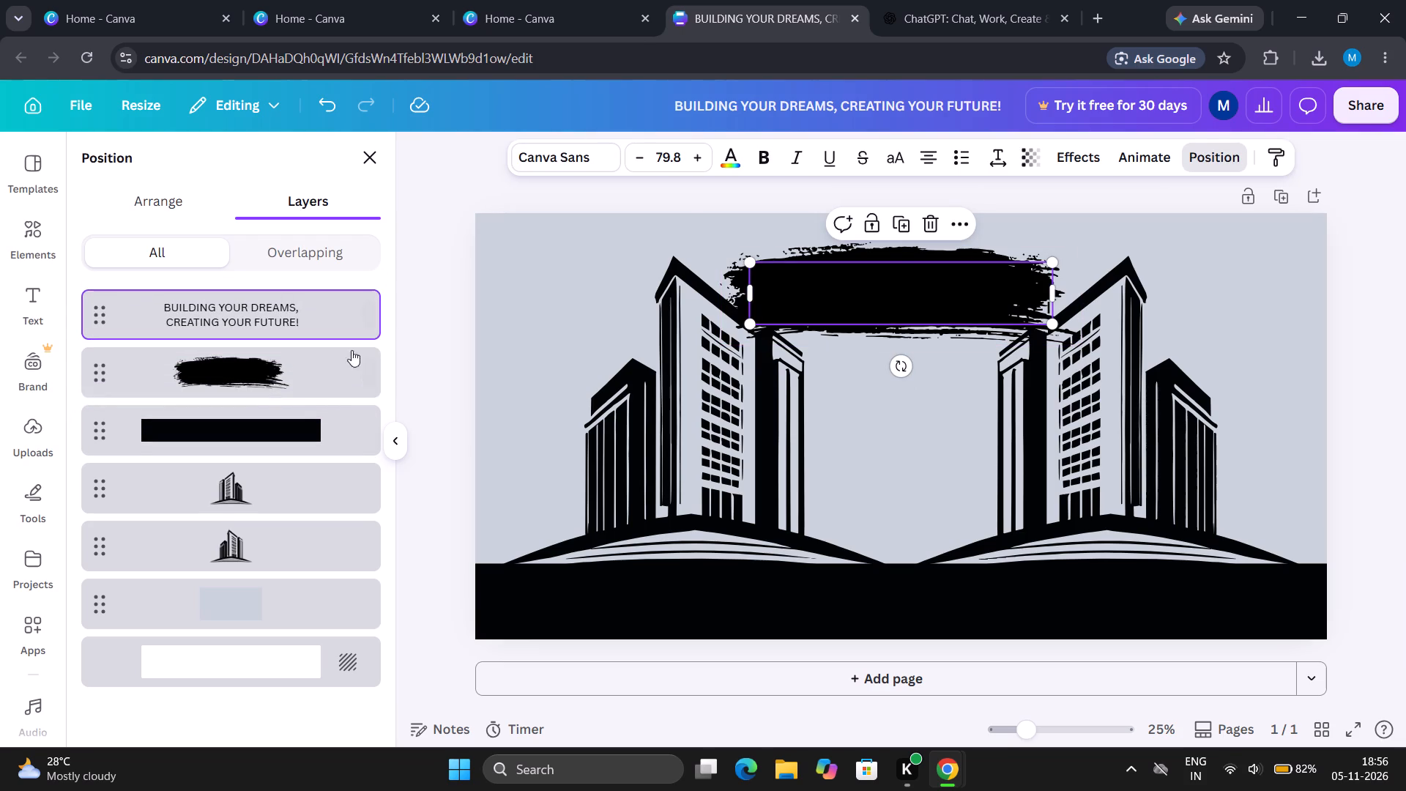
# Set the headline's text colour to white.
pyautogui.click(725, 159)
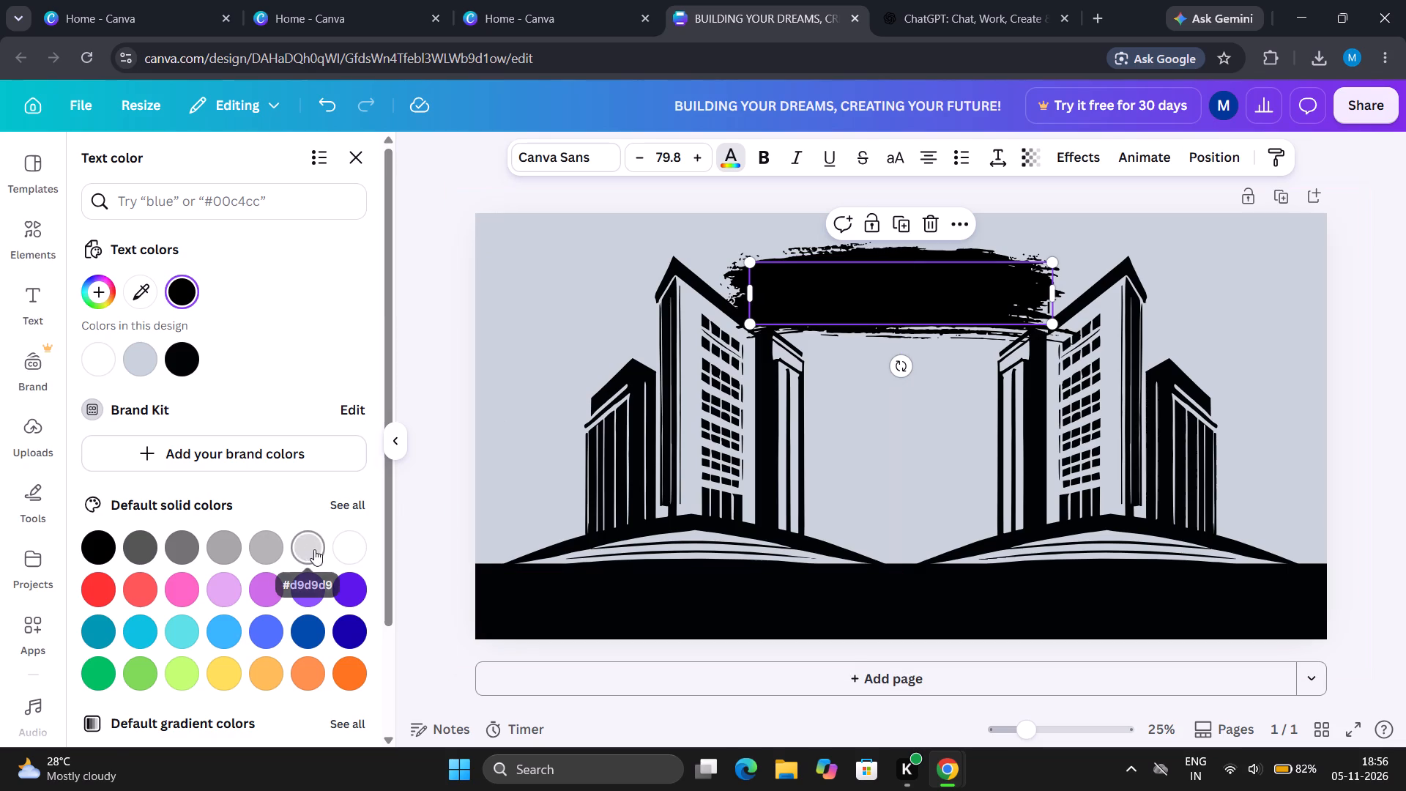
pyautogui.click(334, 549)
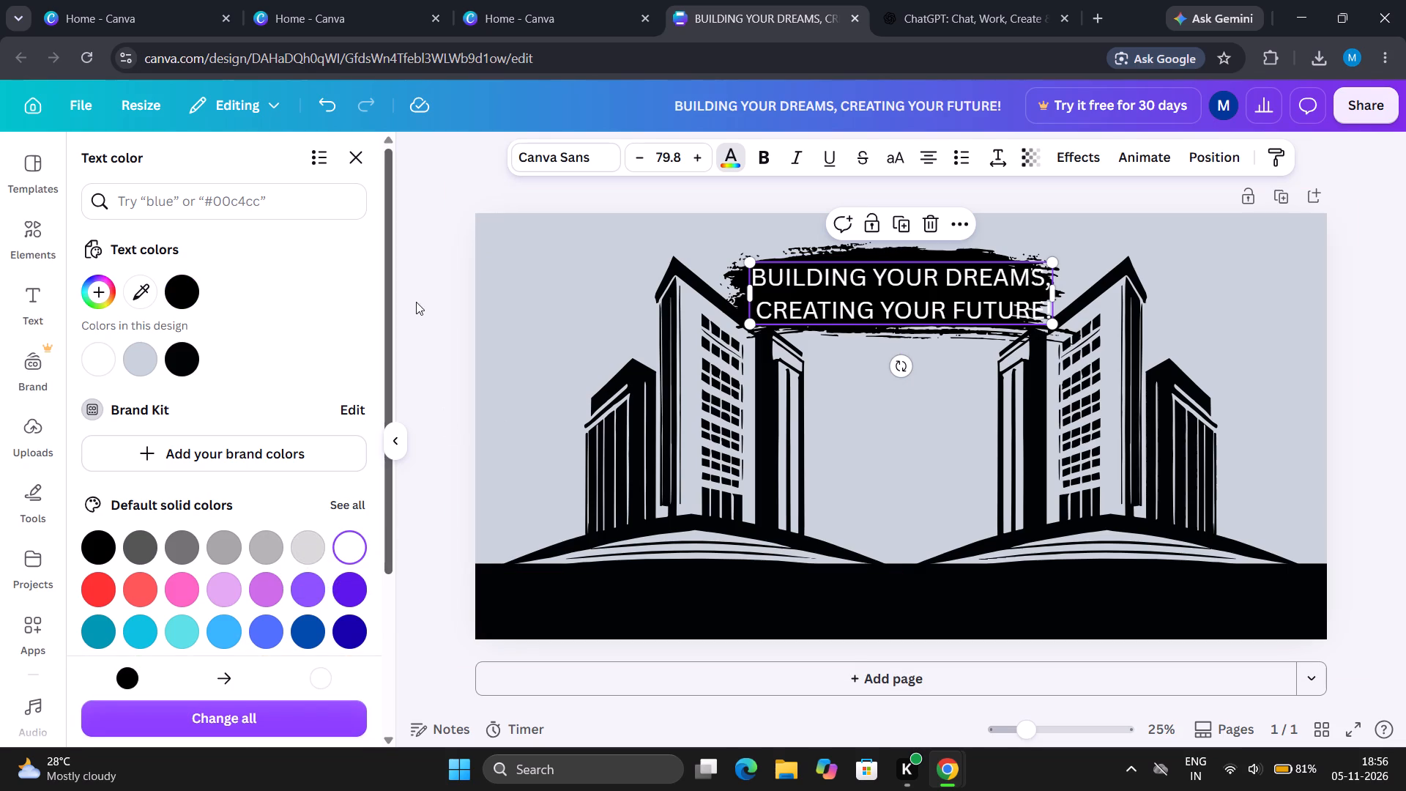
pyautogui.click(423, 291)
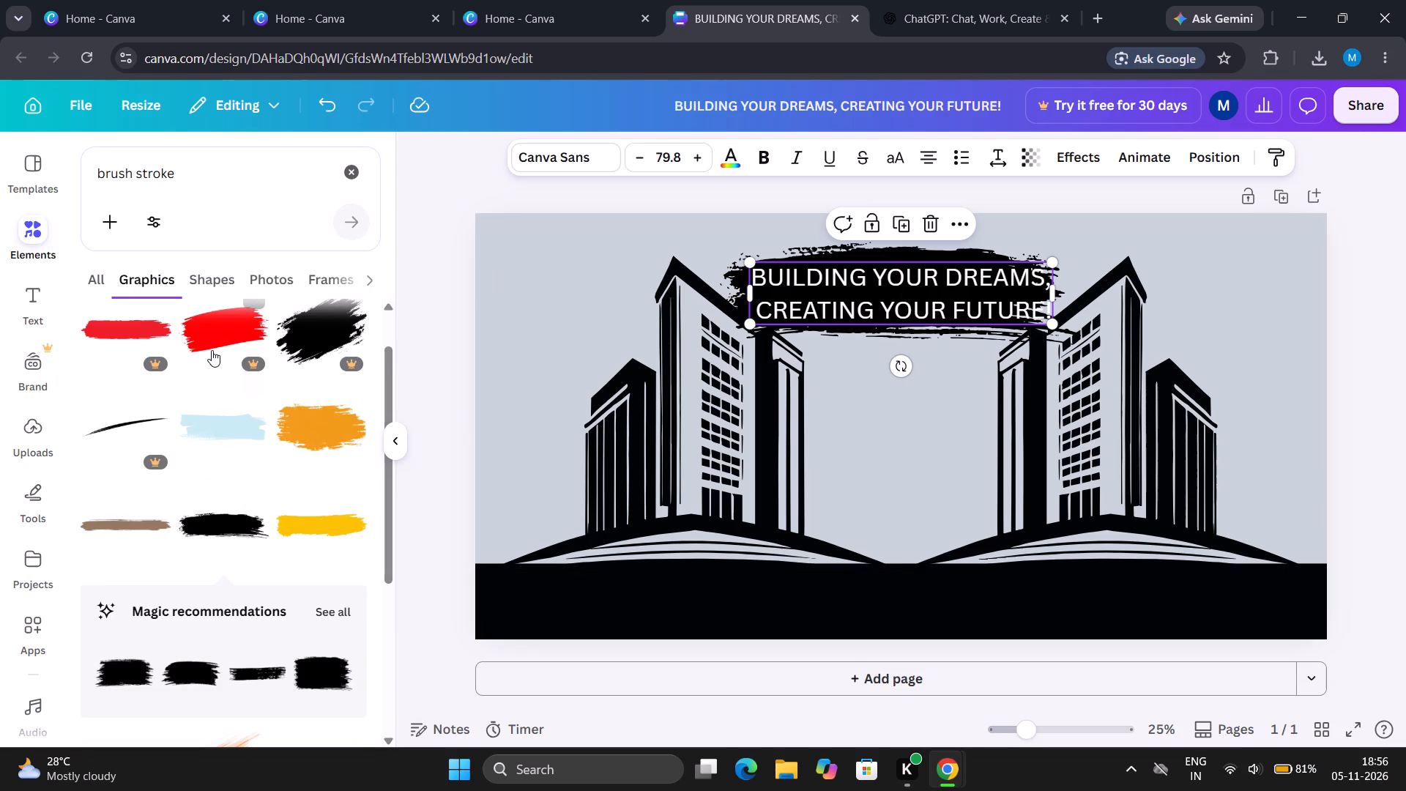
# Add the free pink paint splash from the brush stroke graphics and place it behind the middle of the headline.
pyautogui.scroll(-2, 193, 519)
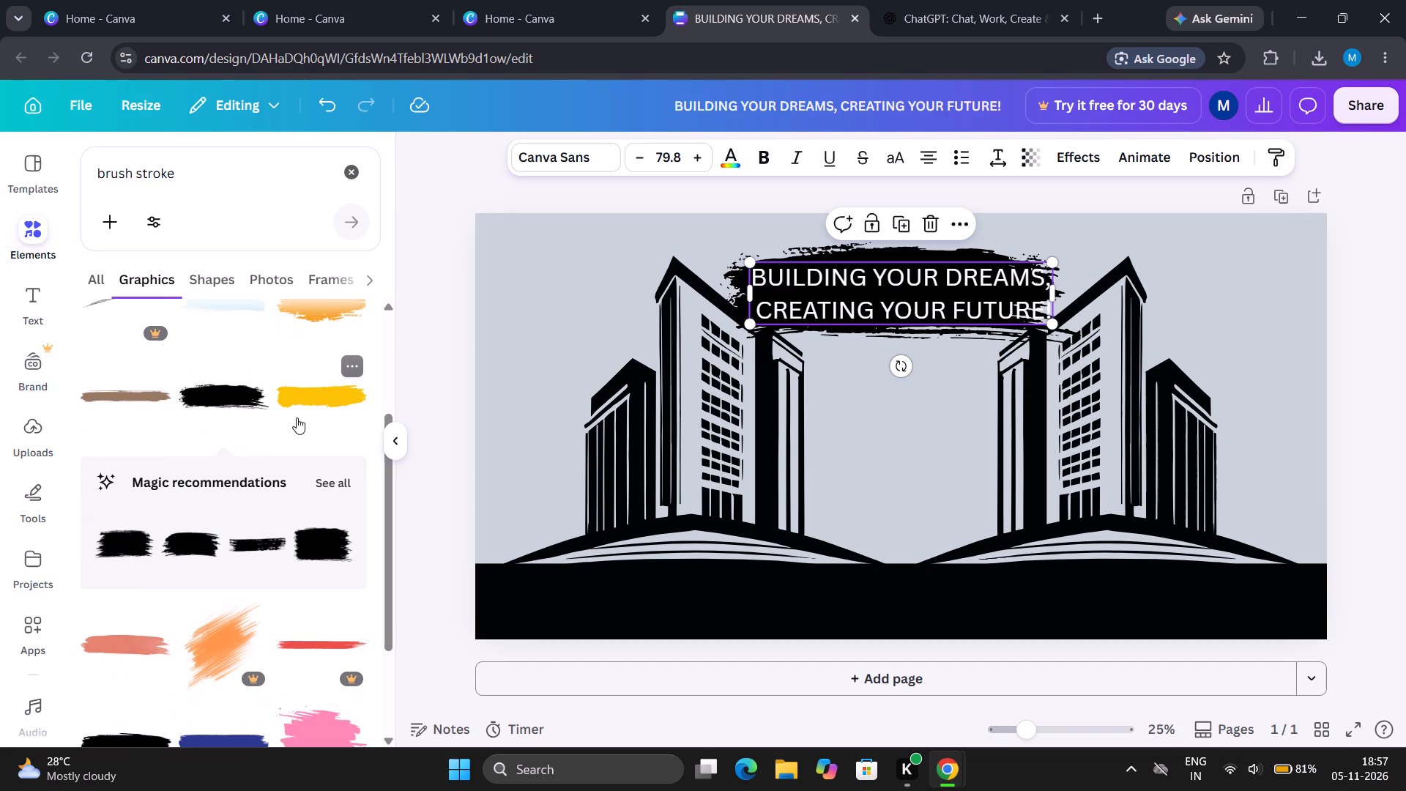
pyautogui.scroll(1, 297, 417)
pyautogui.scroll(-2, 242, 557)
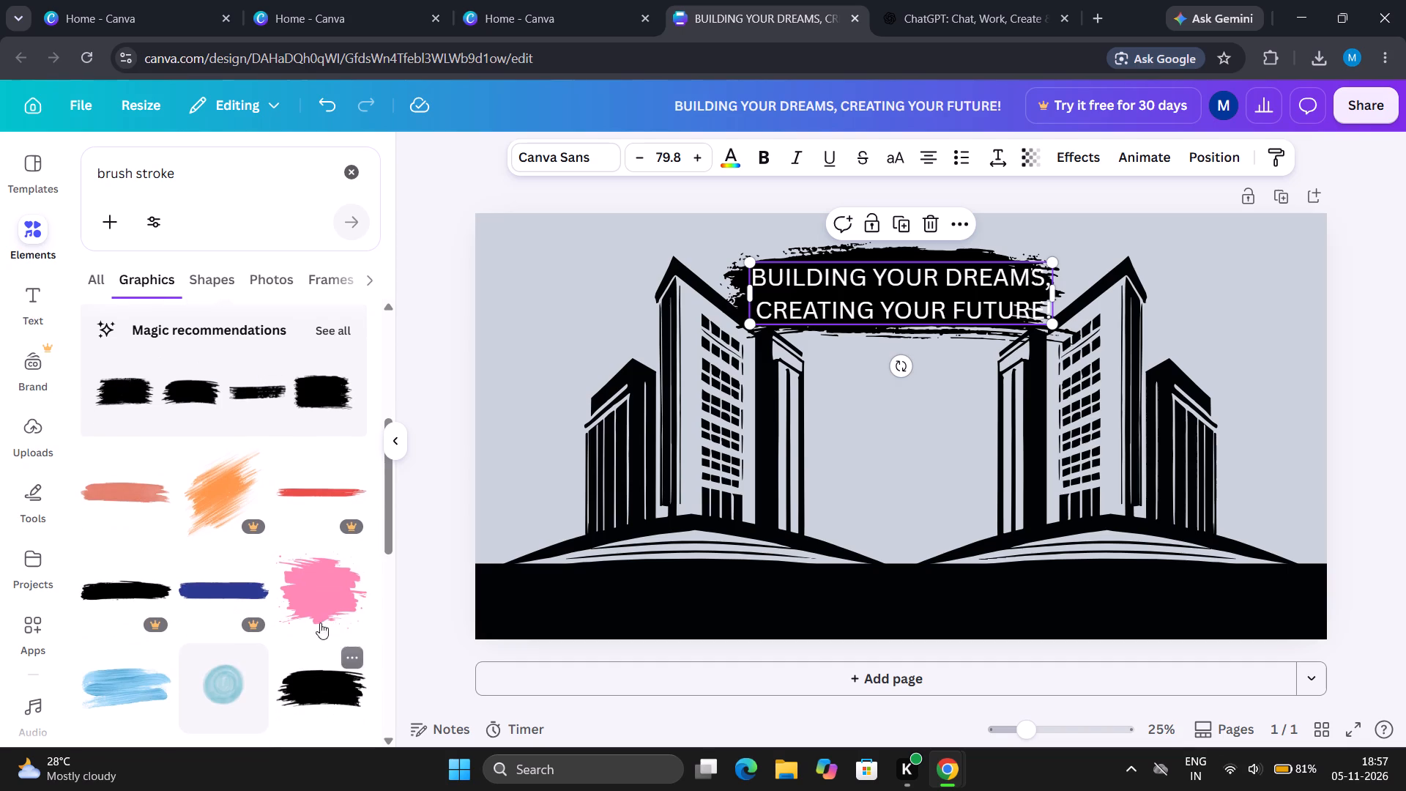
pyautogui.click(311, 583)
pyautogui.moveTo(926, 386); pyautogui.dragTo(910, 255)
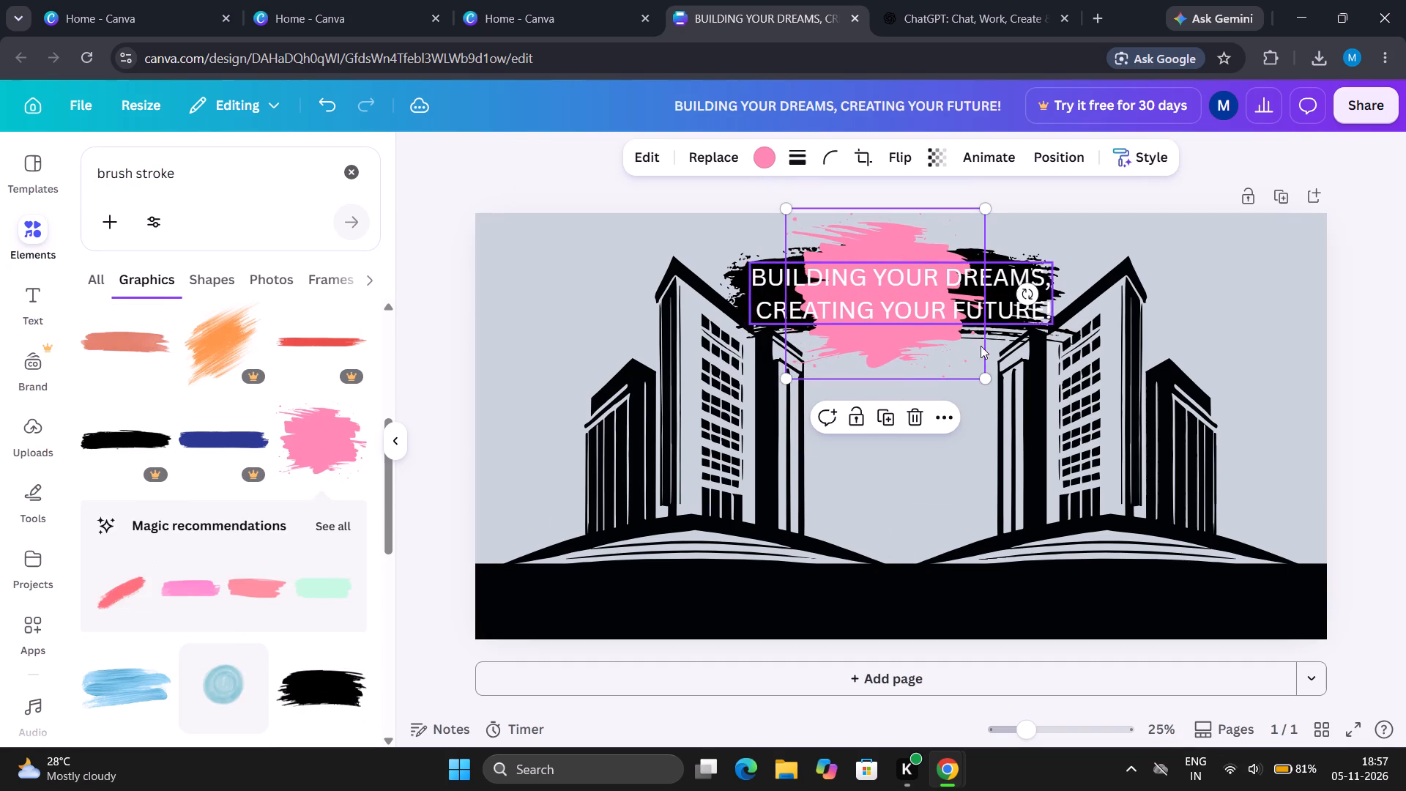
pyautogui.moveTo(984, 371); pyautogui.dragTo(1013, 383)
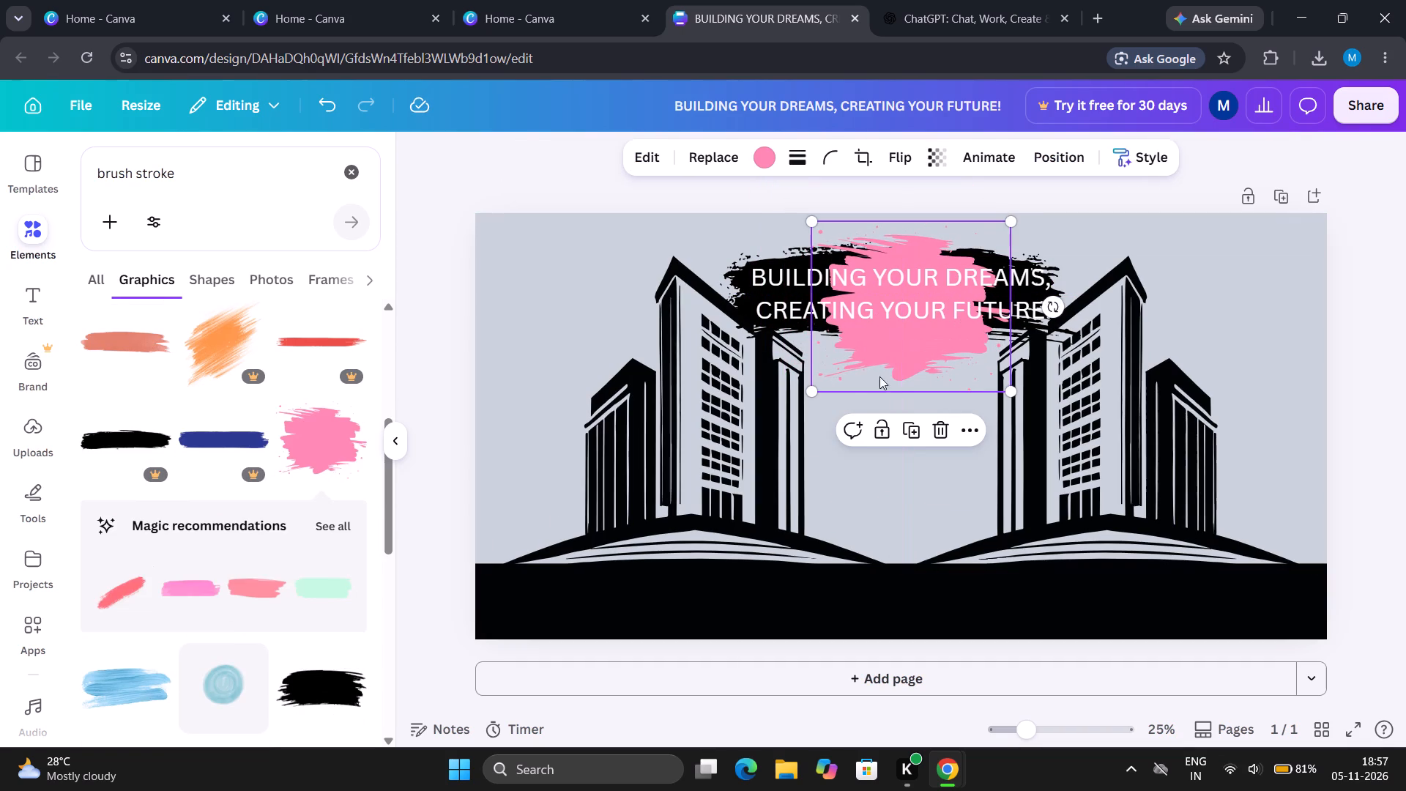
# Add a second pink paint splash, place it behind the headline's left part at the banner's top edge, and colour it red.
pyautogui.click(310, 443)
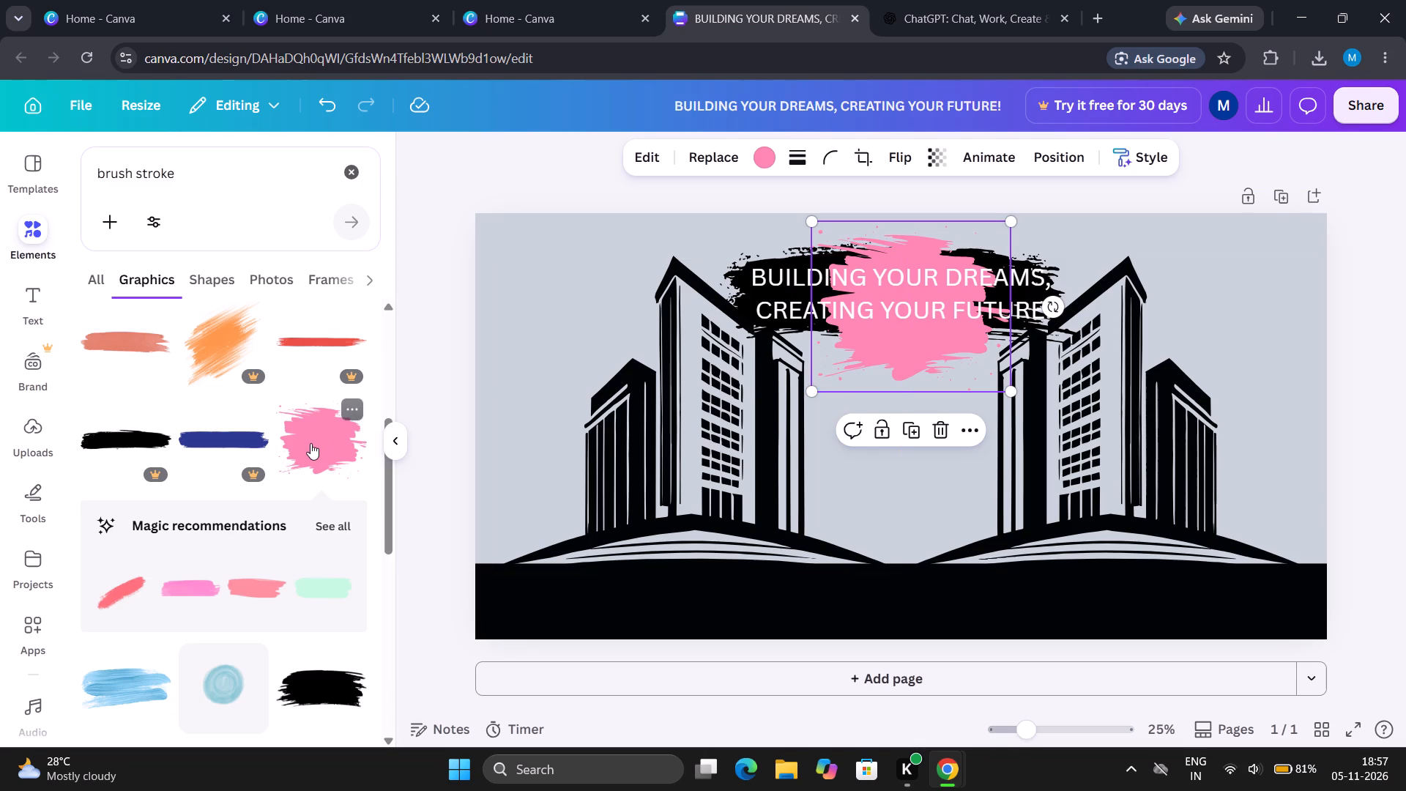
pyautogui.moveTo(915, 414); pyautogui.dragTo(820, 296)
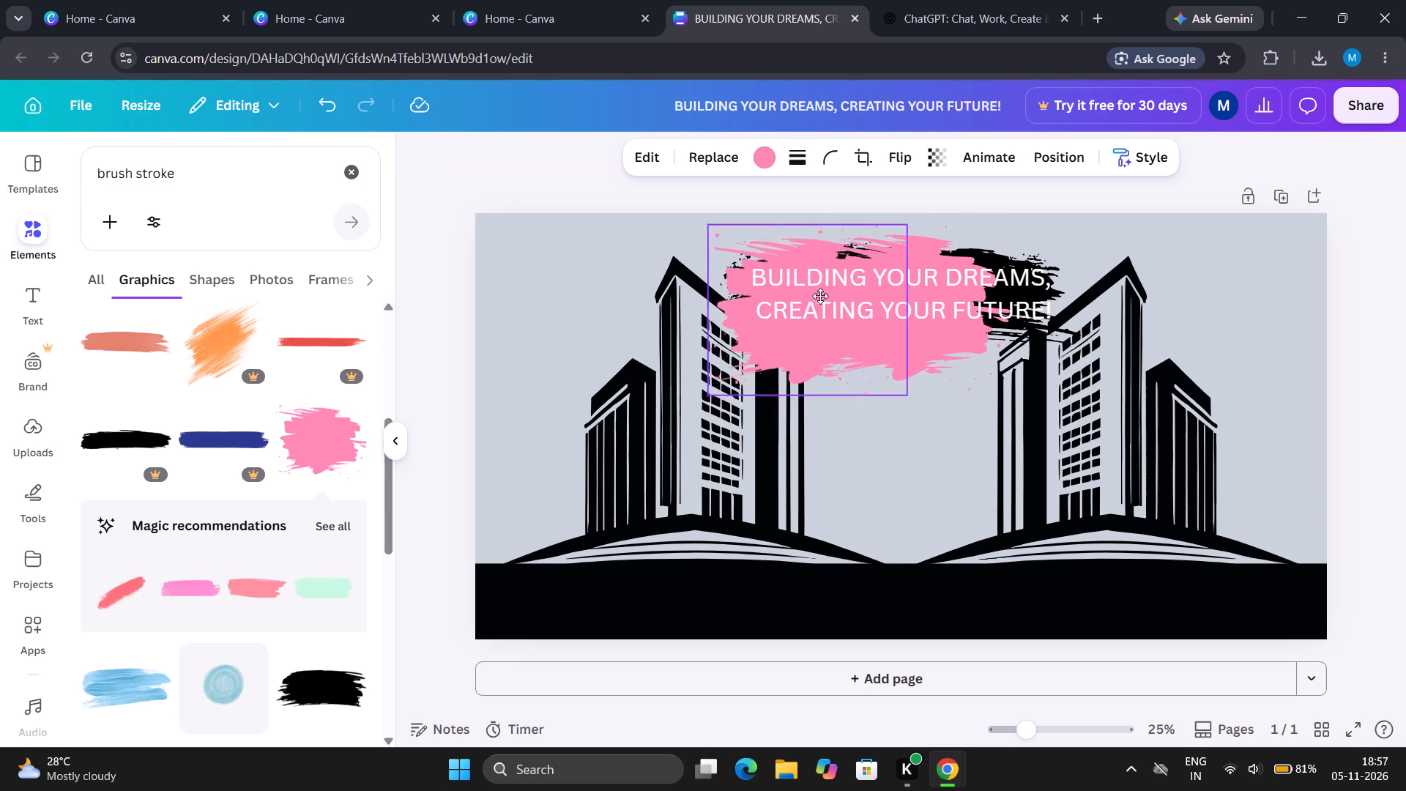
pyautogui.moveTo(820, 296); pyautogui.dragTo(837, 250)
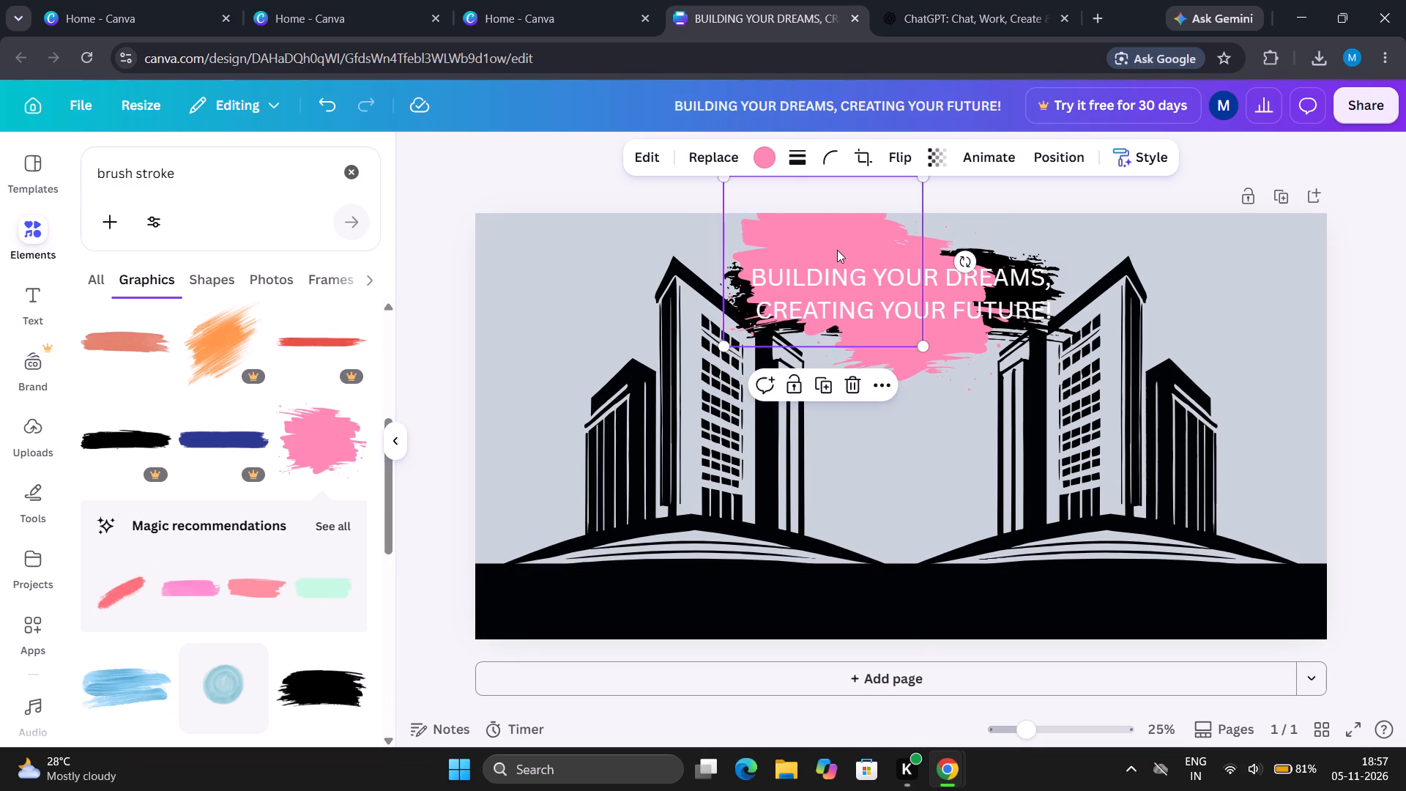
pyautogui.click(772, 157)
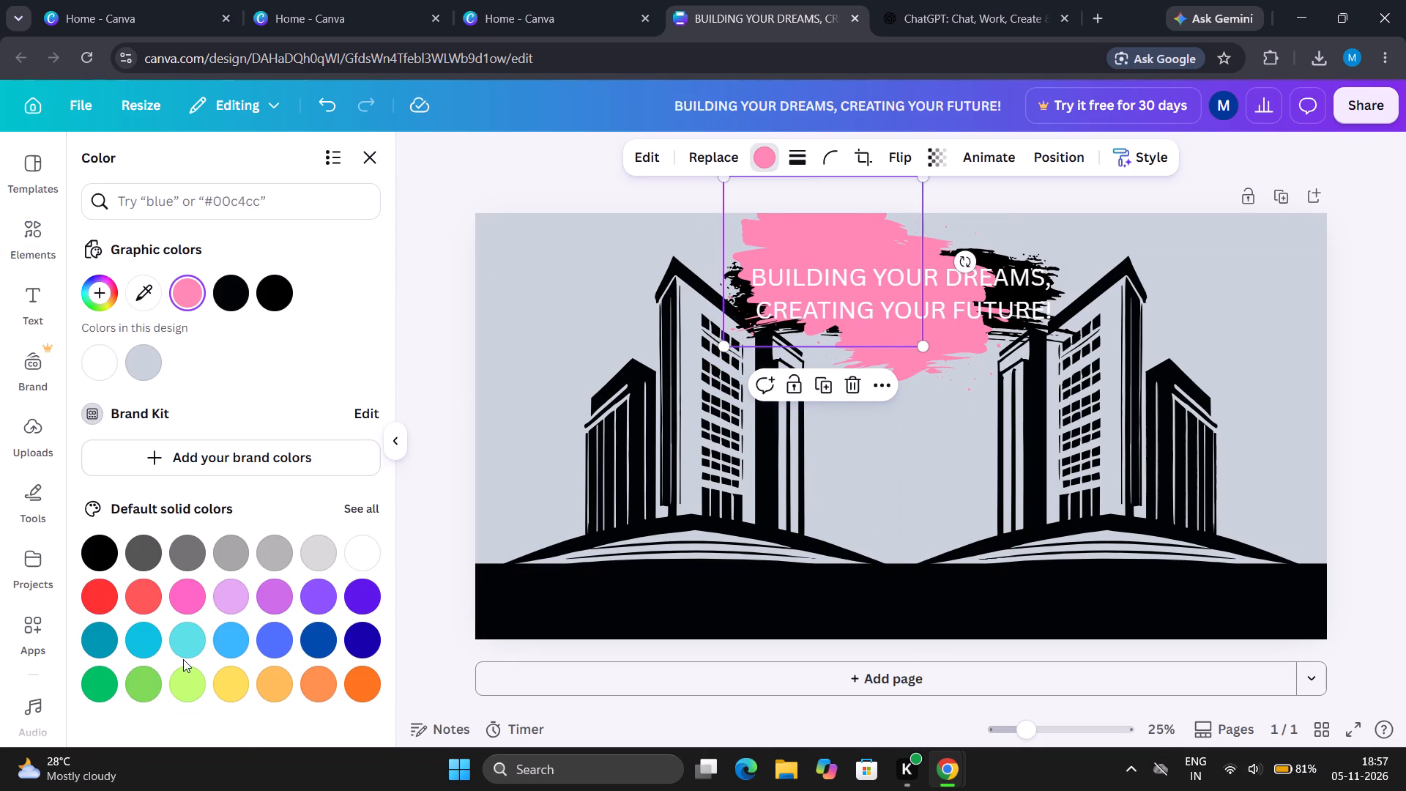
pyautogui.click(105, 584)
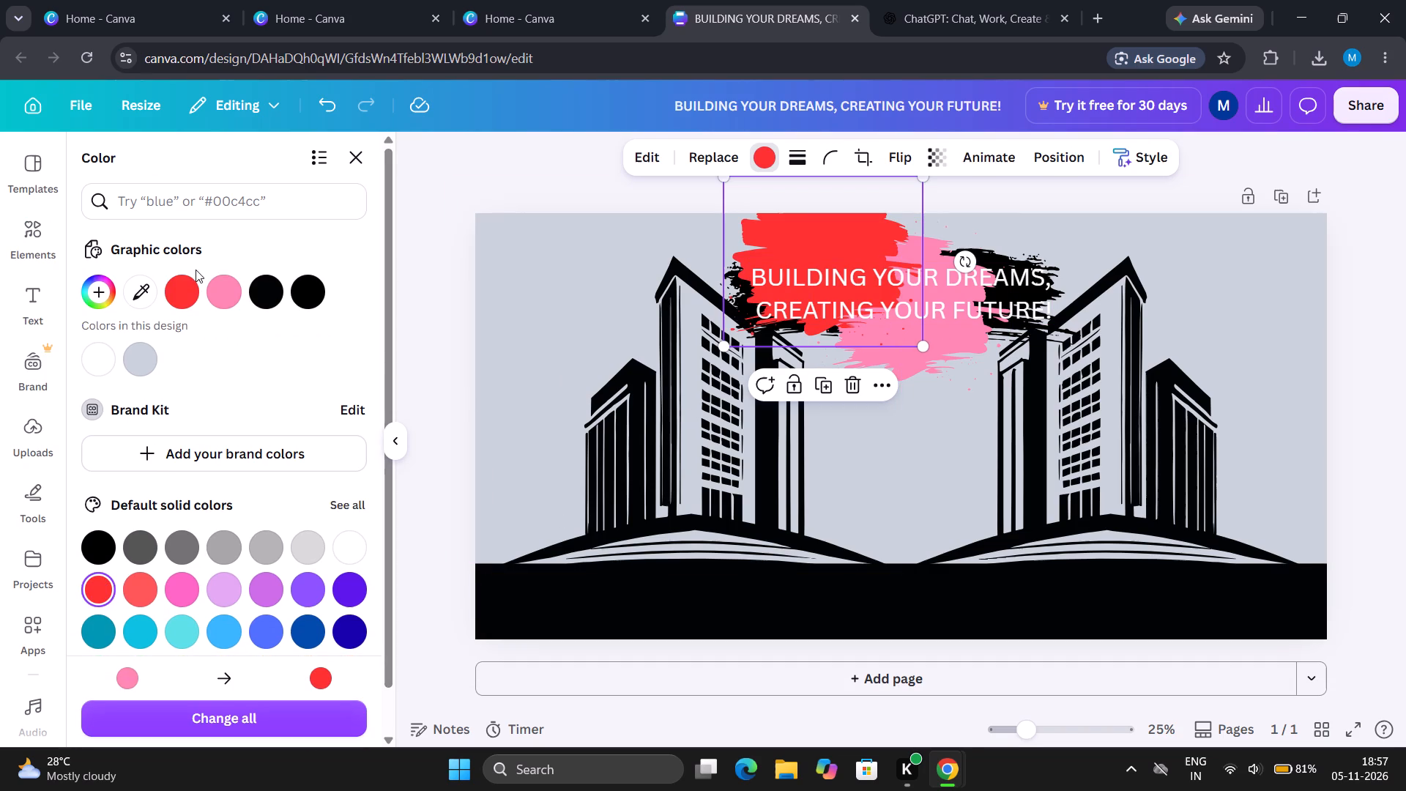
pyautogui.click(24, 234)
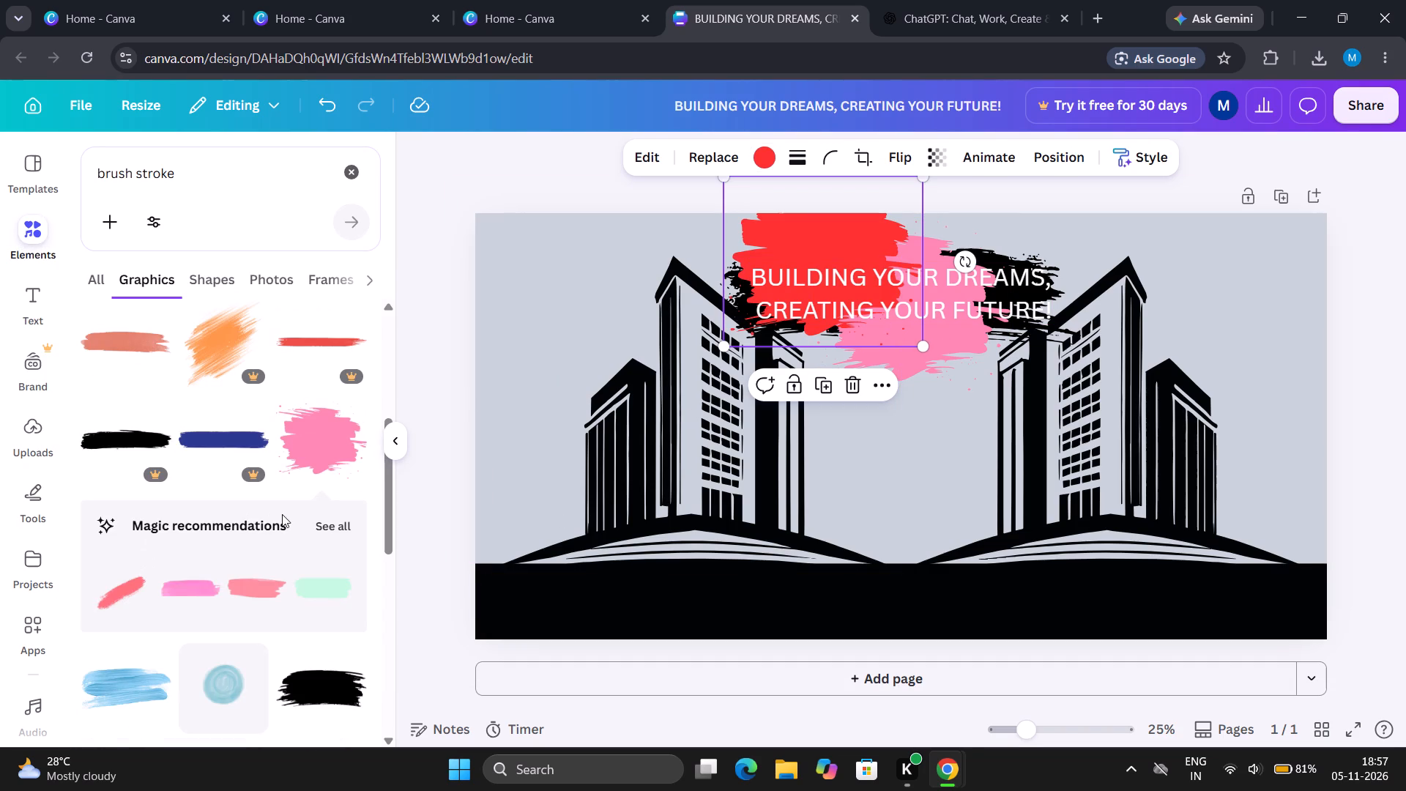
pyautogui.click(315, 465)
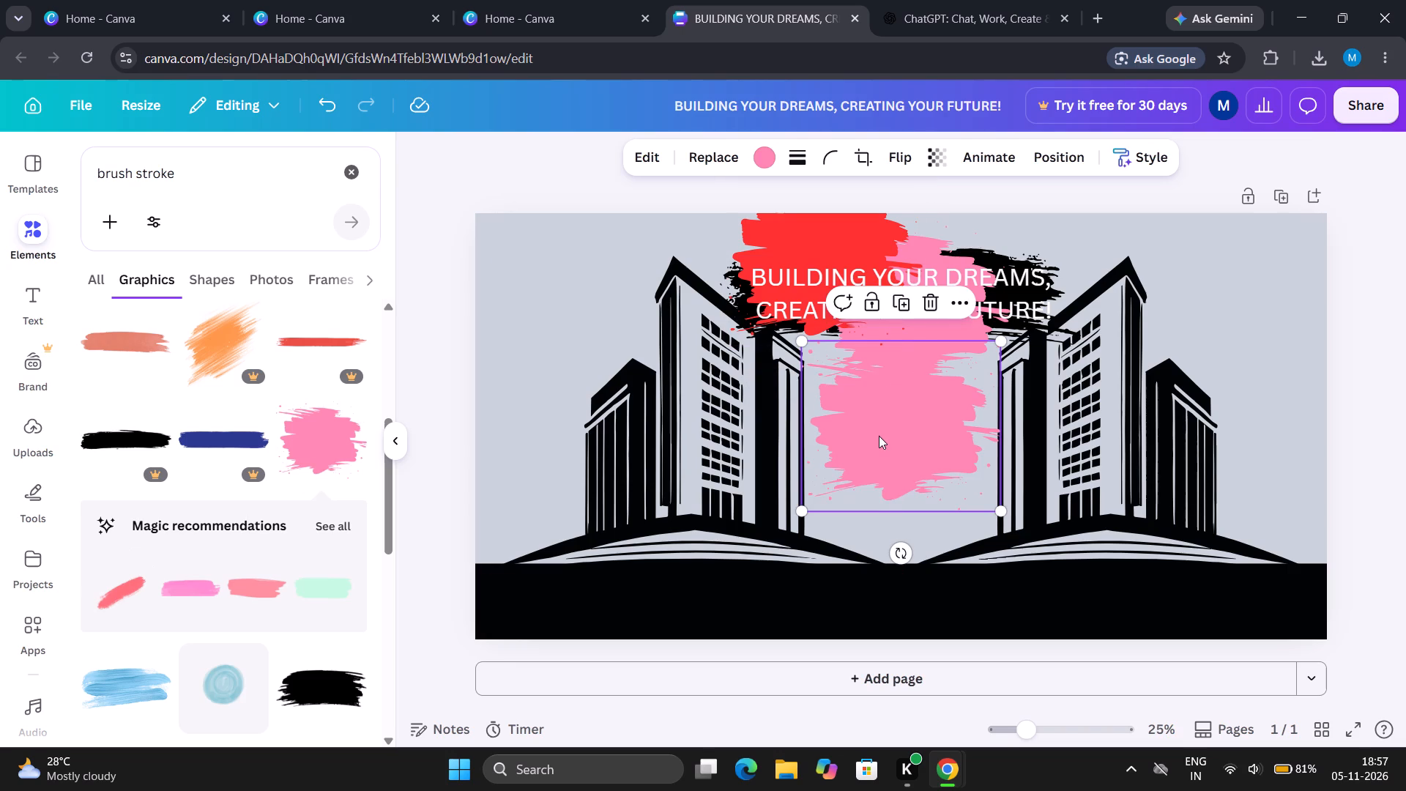
pyautogui.moveTo(879, 436); pyautogui.dragTo(871, 378)
pyautogui.click(766, 168)
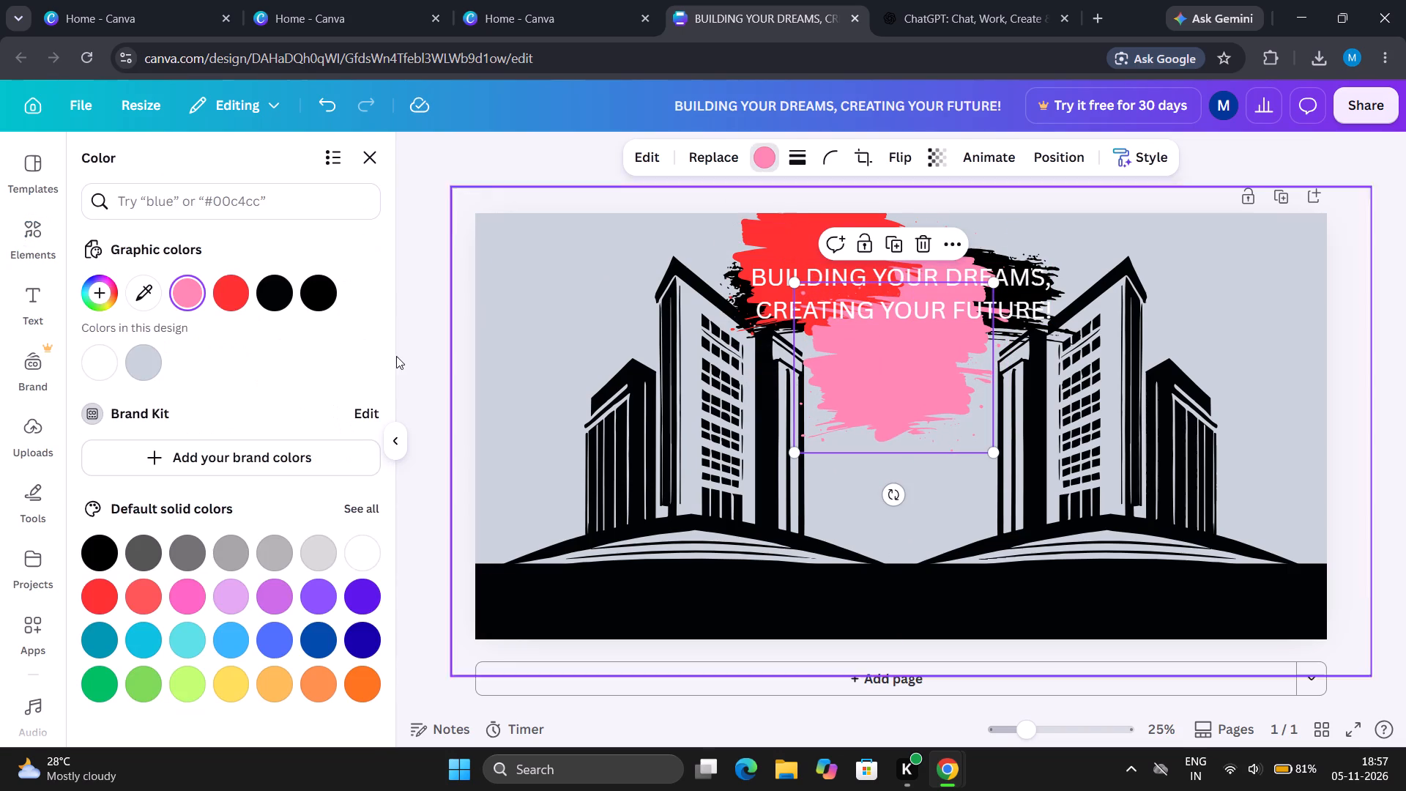
pyautogui.click(360, 595)
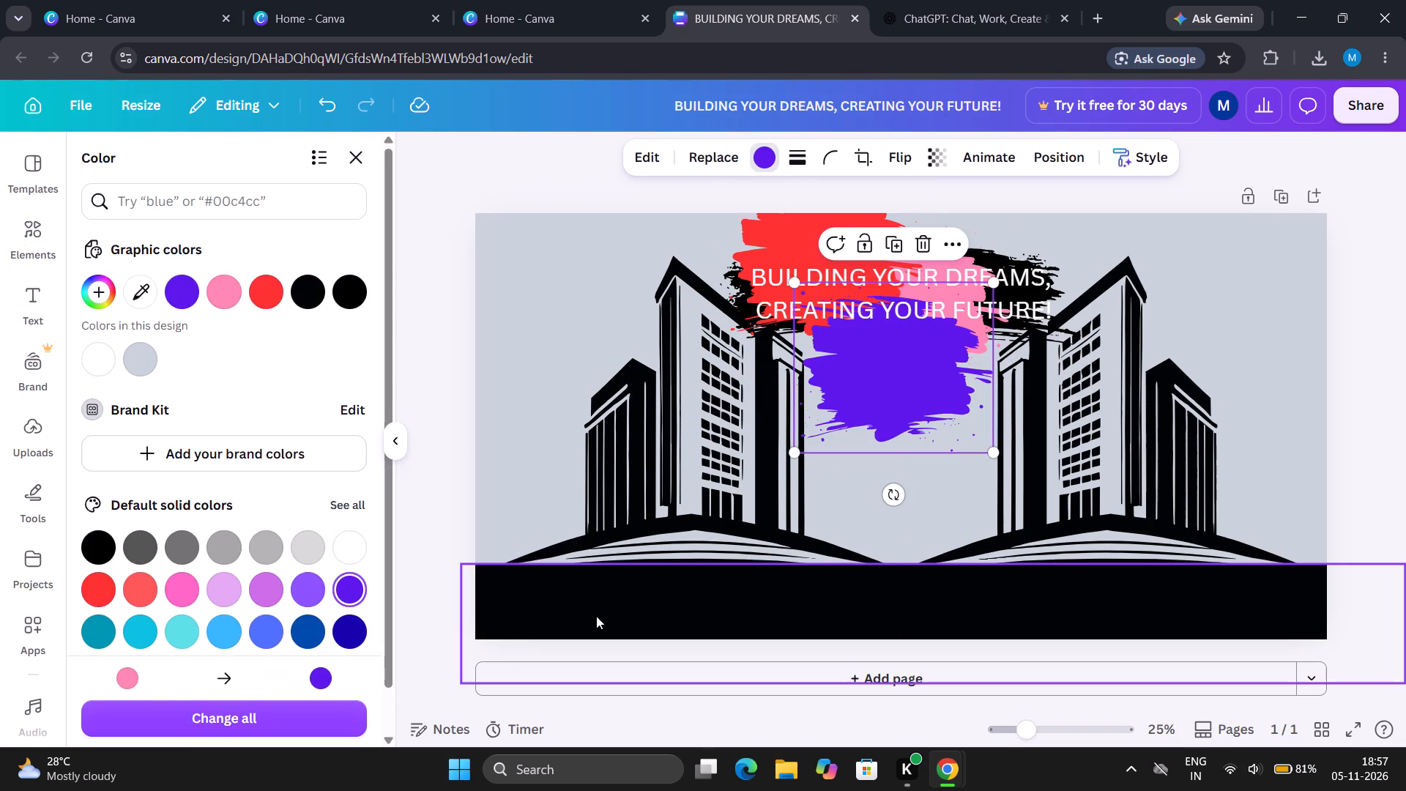
pyautogui.moveTo(884, 401); pyautogui.dragTo(884, 385)
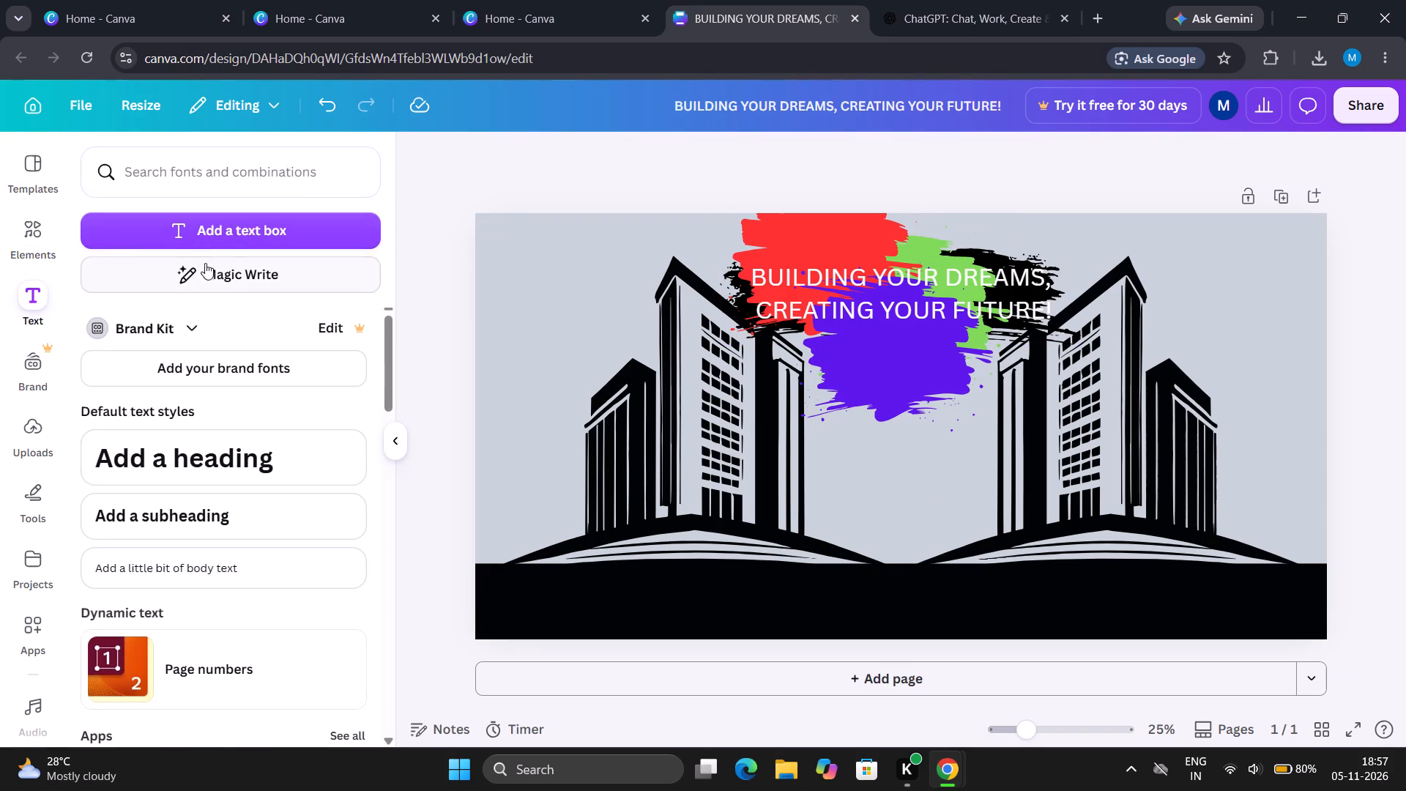
pyautogui.click(237, 242)
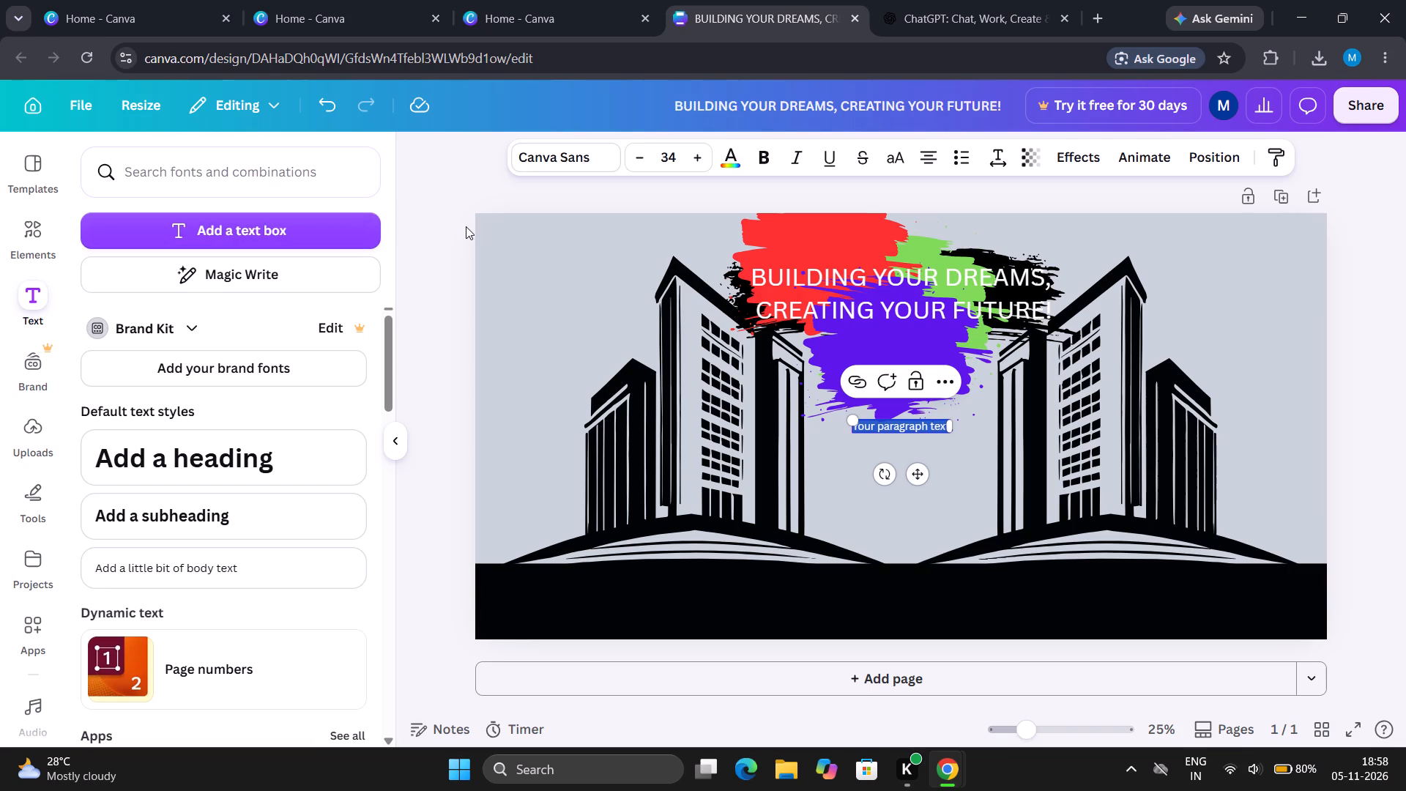
pyautogui.hotkey('ctrl', 'v')
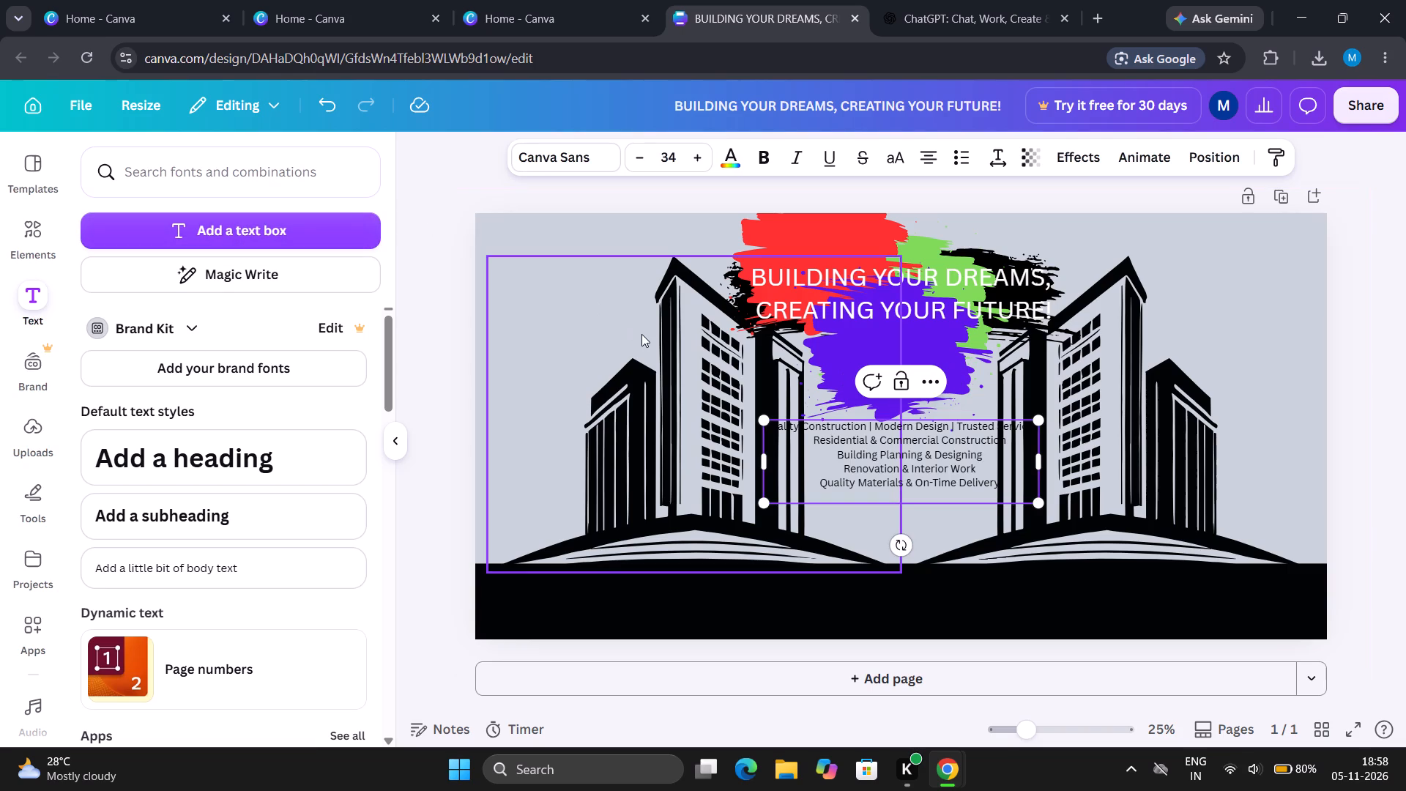
# Enlarge the tagline and services text to font size 60 and move it over the left building, below the headline.
pyautogui.moveTo(767, 417); pyautogui.dragTo(738, 335)
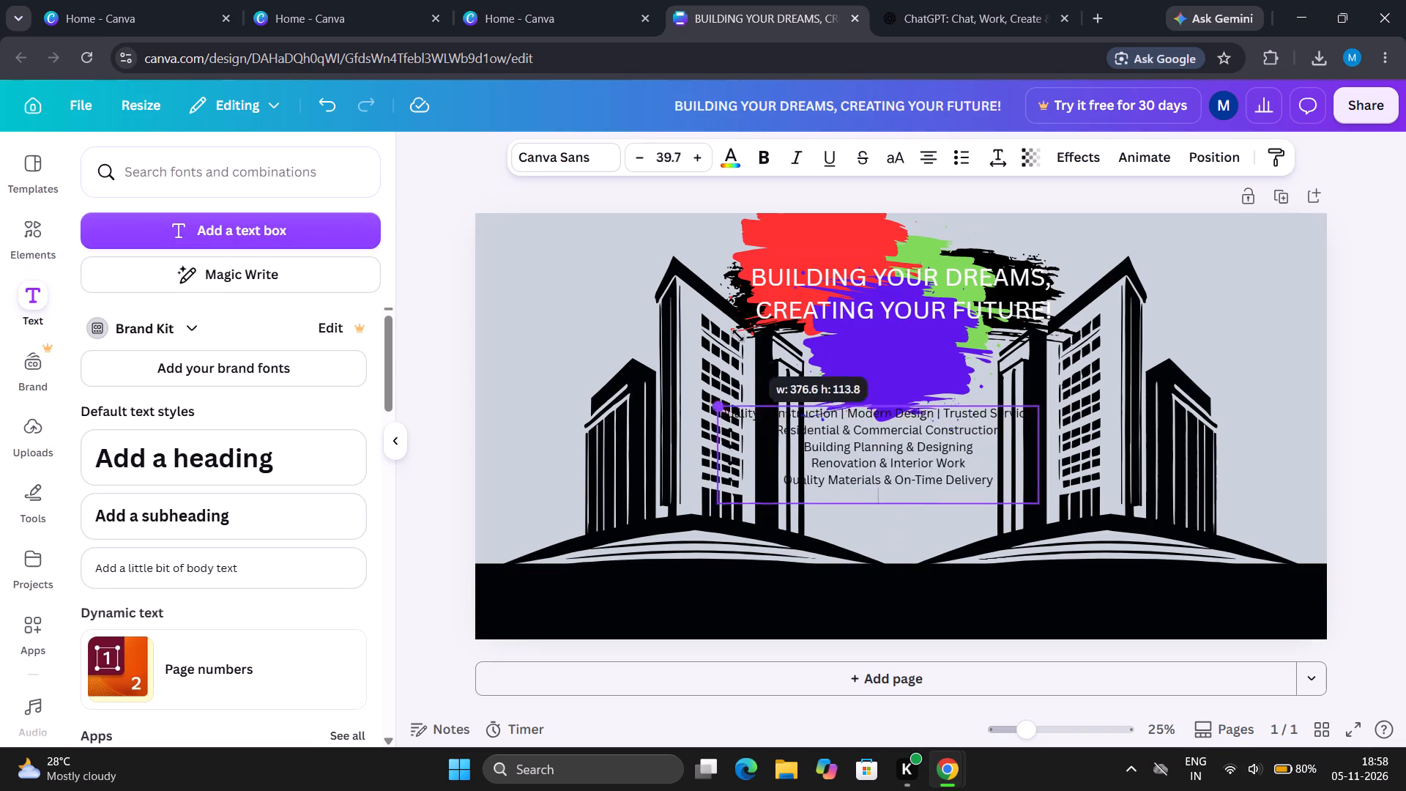
pyautogui.moveTo(738, 335); pyautogui.dragTo(745, 273)
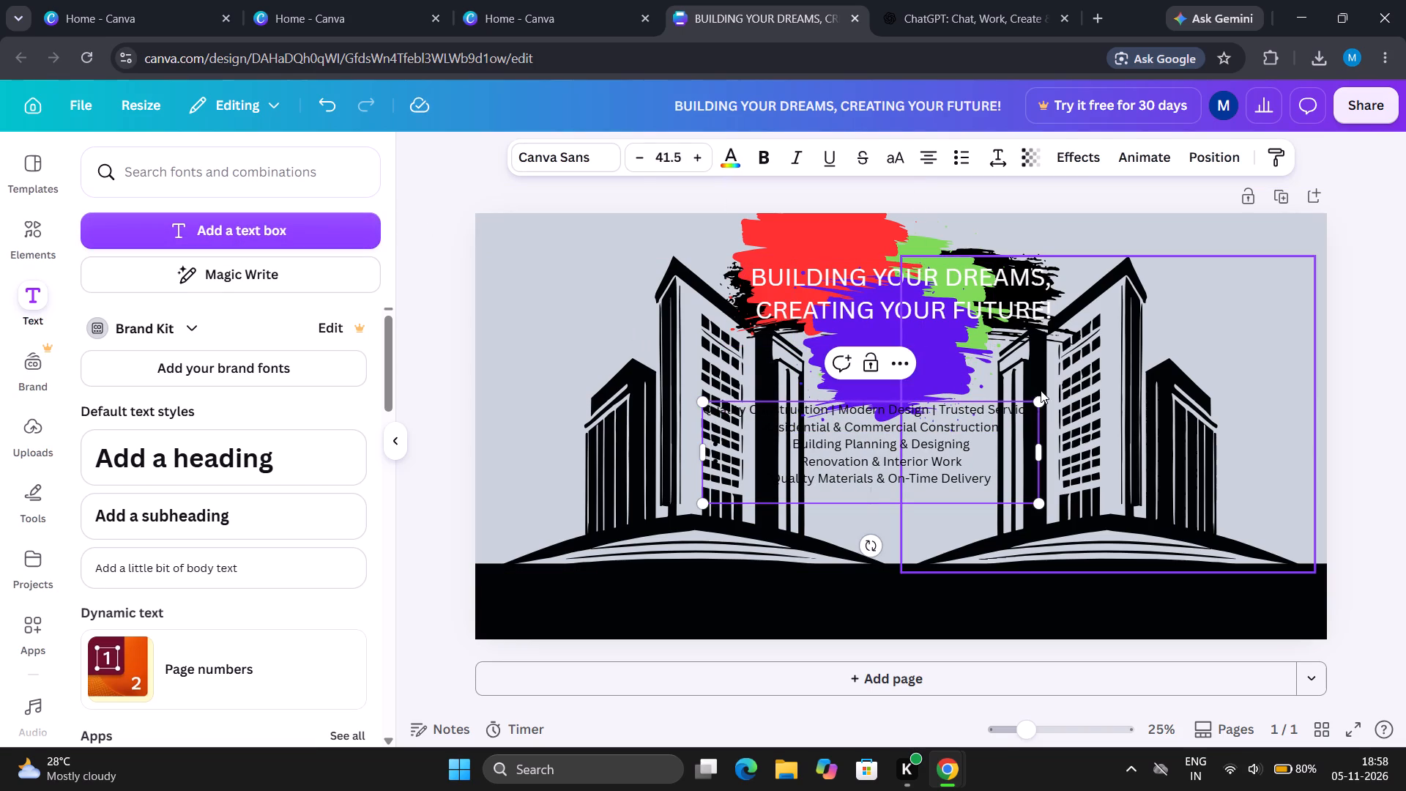
pyautogui.moveTo(1040, 398); pyautogui.dragTo(1187, 343)
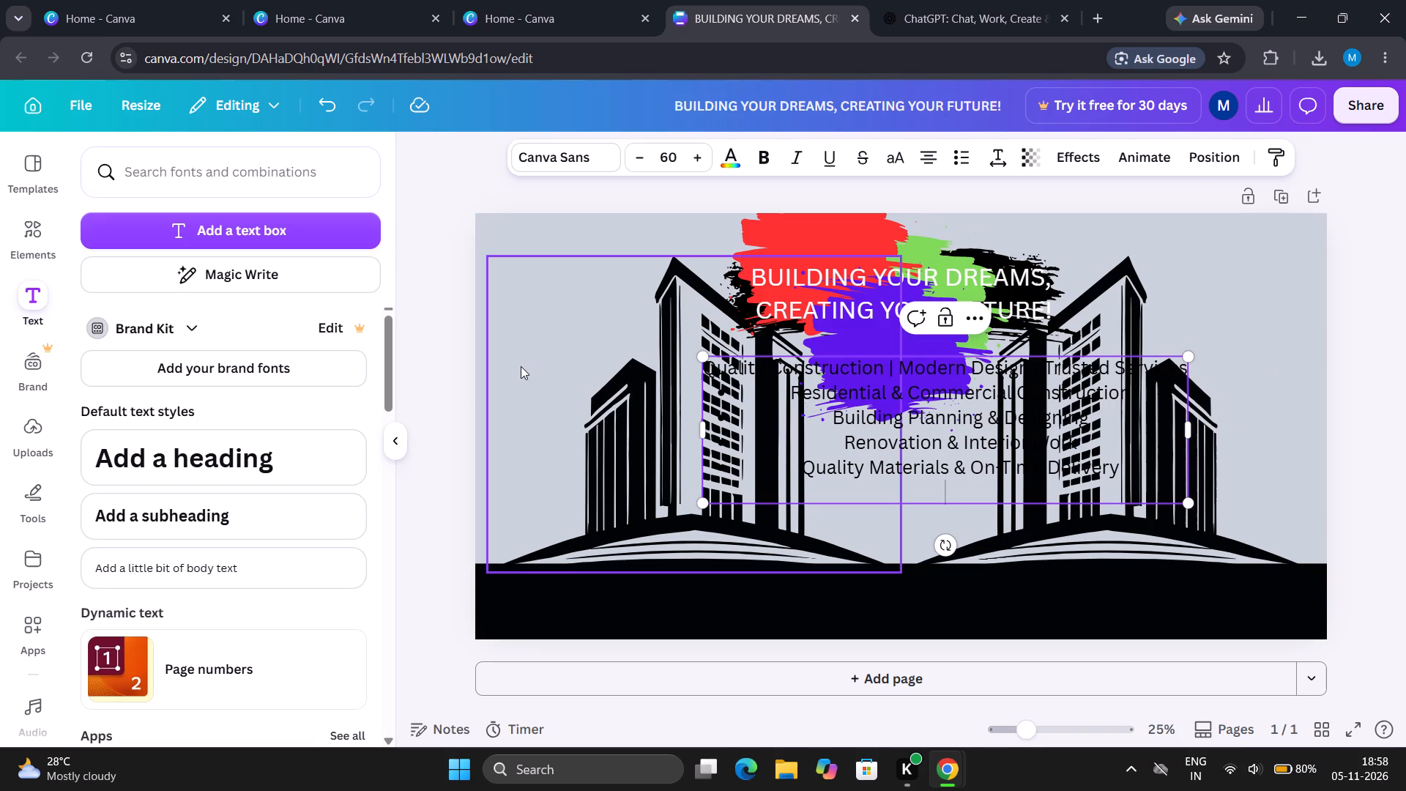
pyautogui.click(446, 341)
pyautogui.moveTo(785, 462); pyautogui.dragTo(591, 473)
# Remove the bullet from the "Residential & Commercial Construction" line in the services text.
pyautogui.click(538, 395)
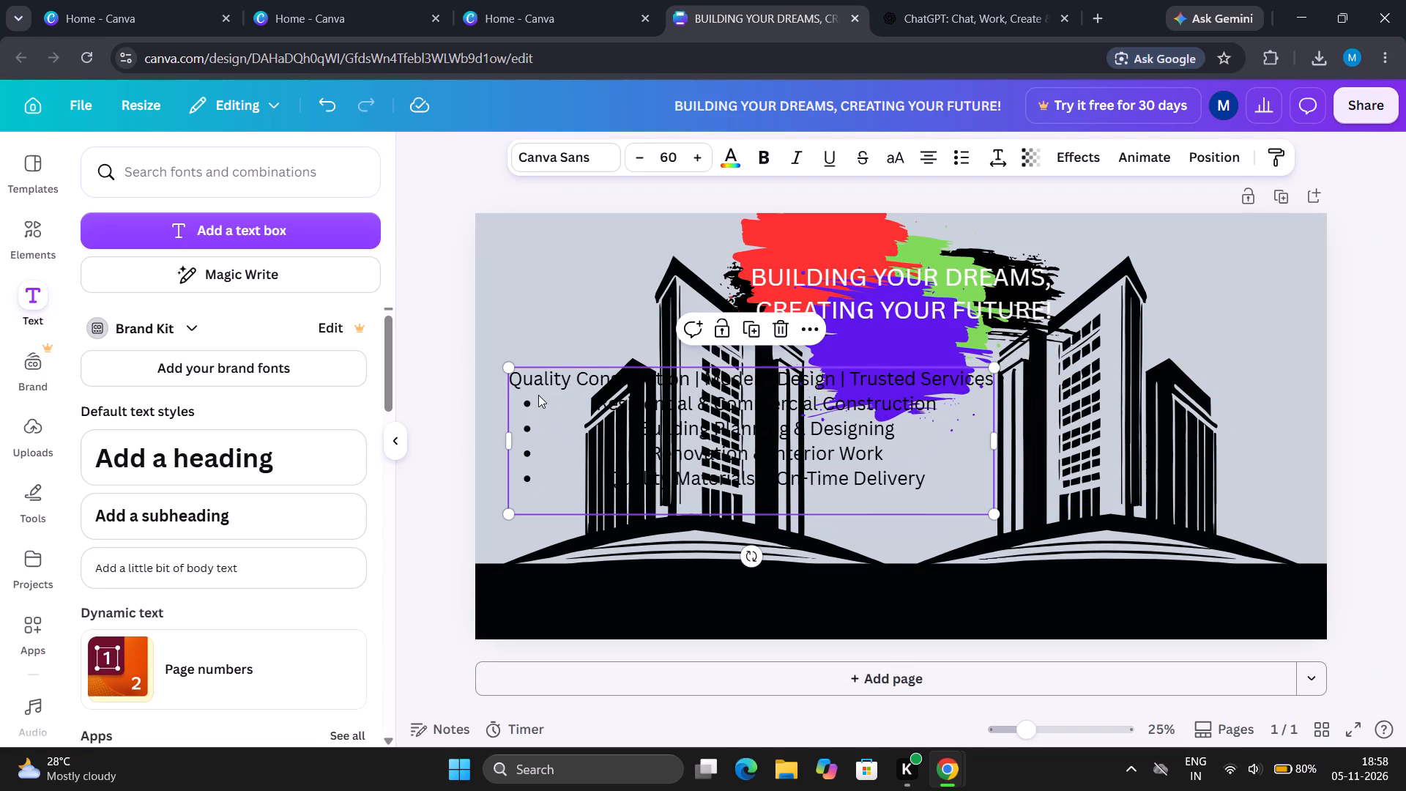
pyautogui.click(535, 396)
pyautogui.press('Escape')
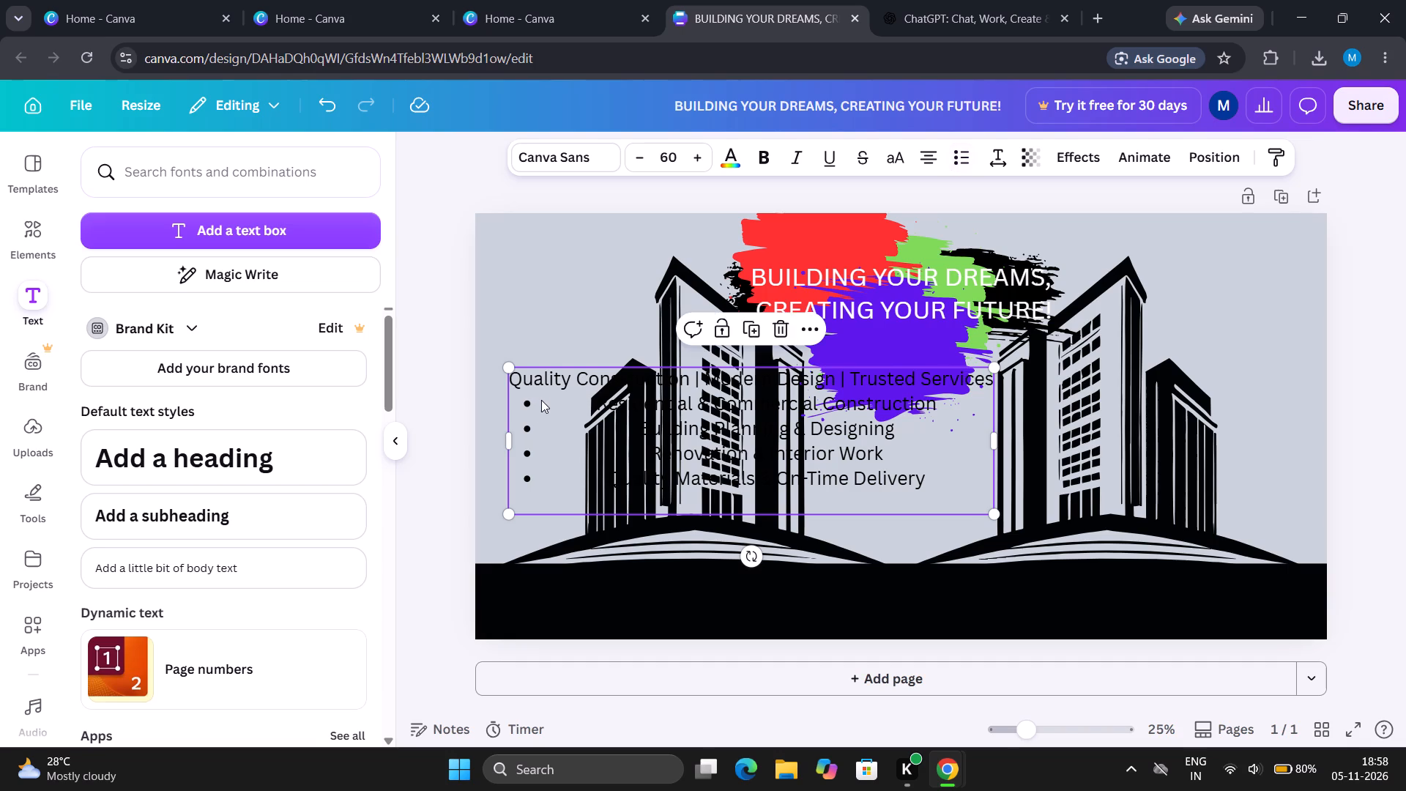
pyautogui.click(541, 400)
pyautogui.click(565, 401)
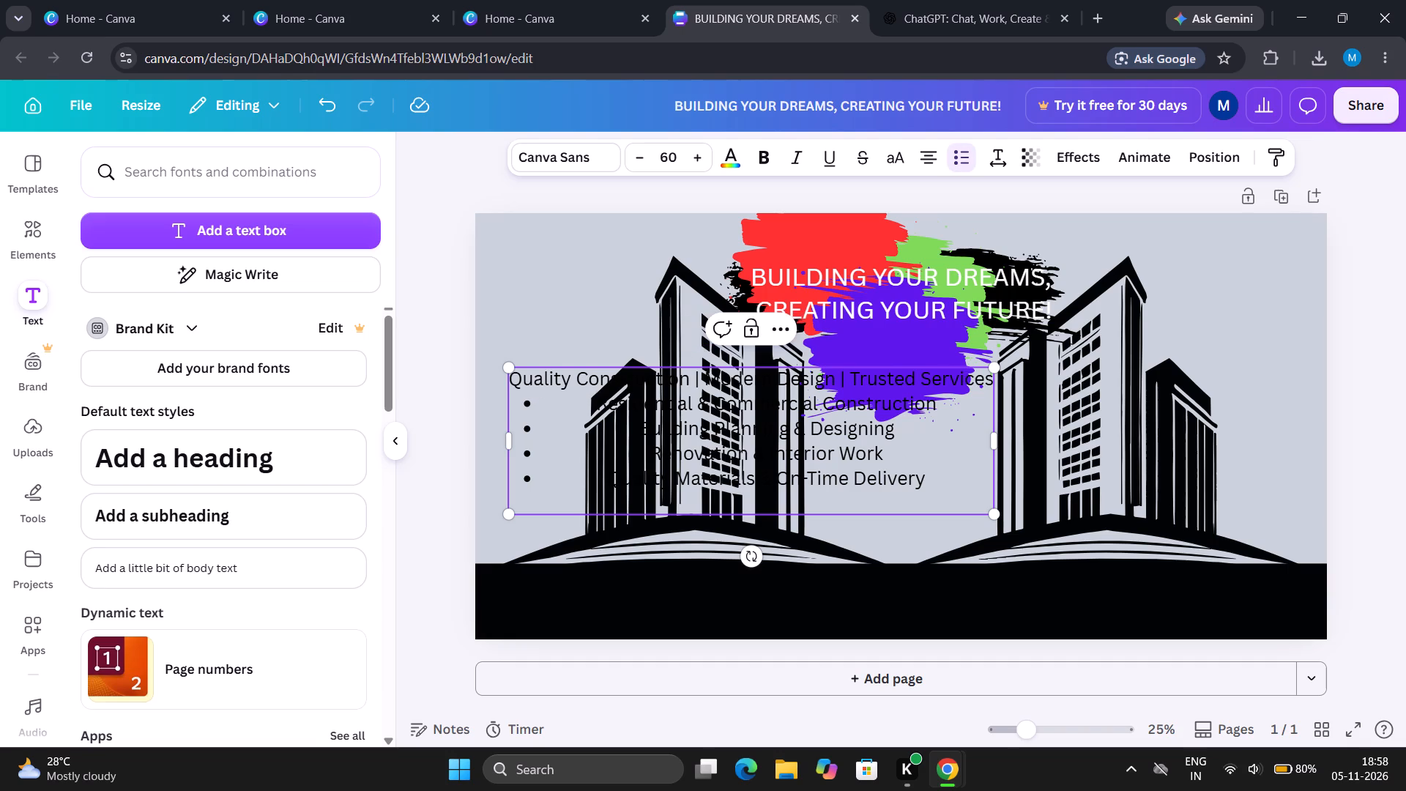
pyautogui.press('BackSpace')
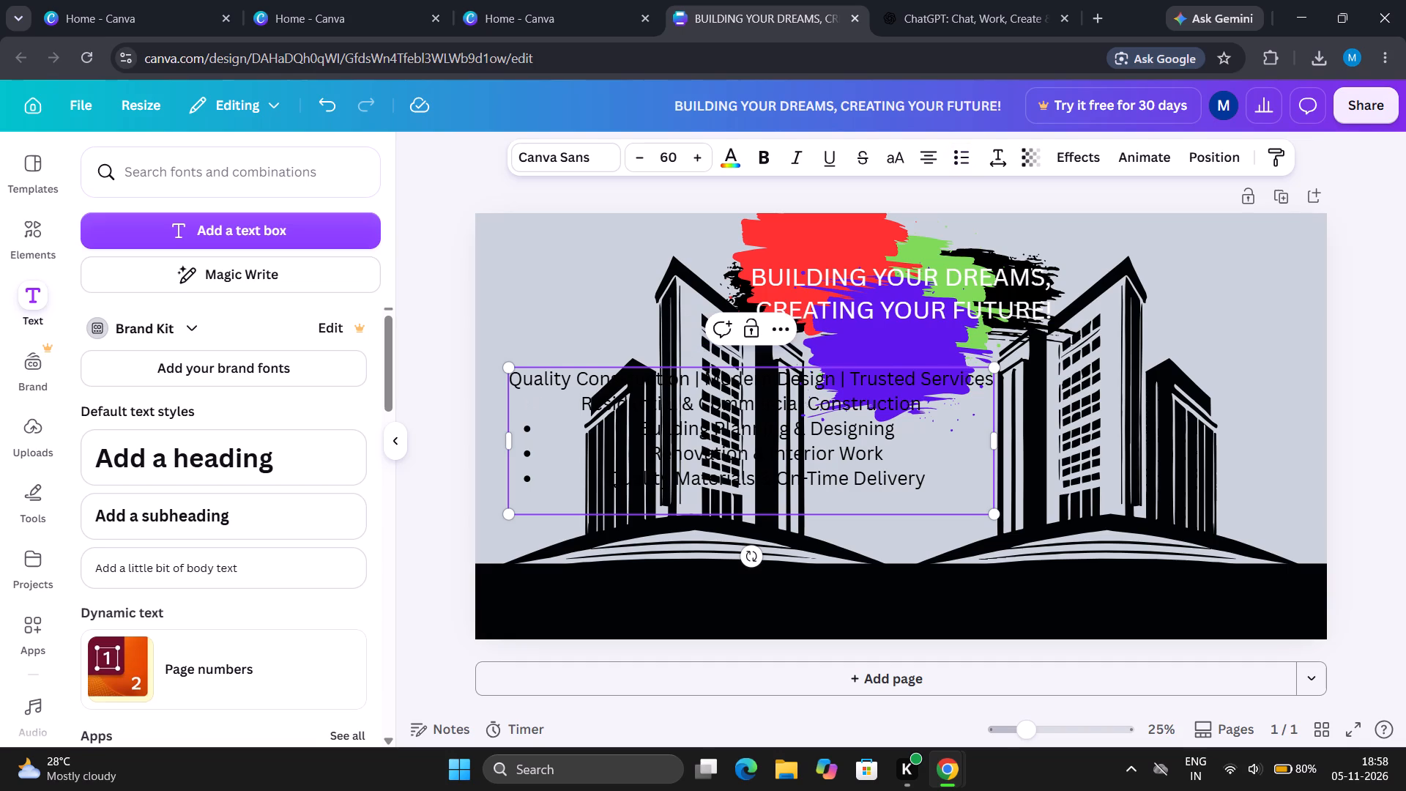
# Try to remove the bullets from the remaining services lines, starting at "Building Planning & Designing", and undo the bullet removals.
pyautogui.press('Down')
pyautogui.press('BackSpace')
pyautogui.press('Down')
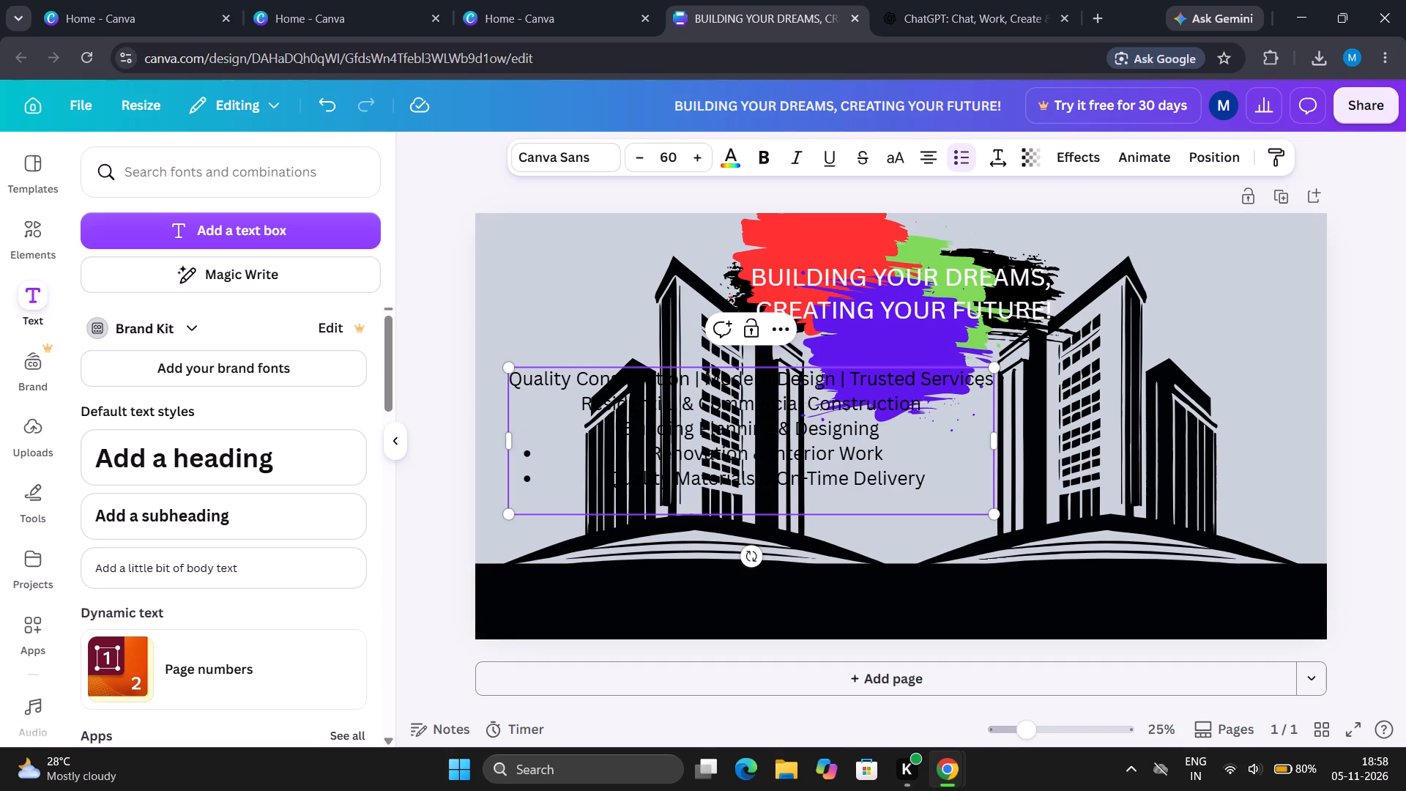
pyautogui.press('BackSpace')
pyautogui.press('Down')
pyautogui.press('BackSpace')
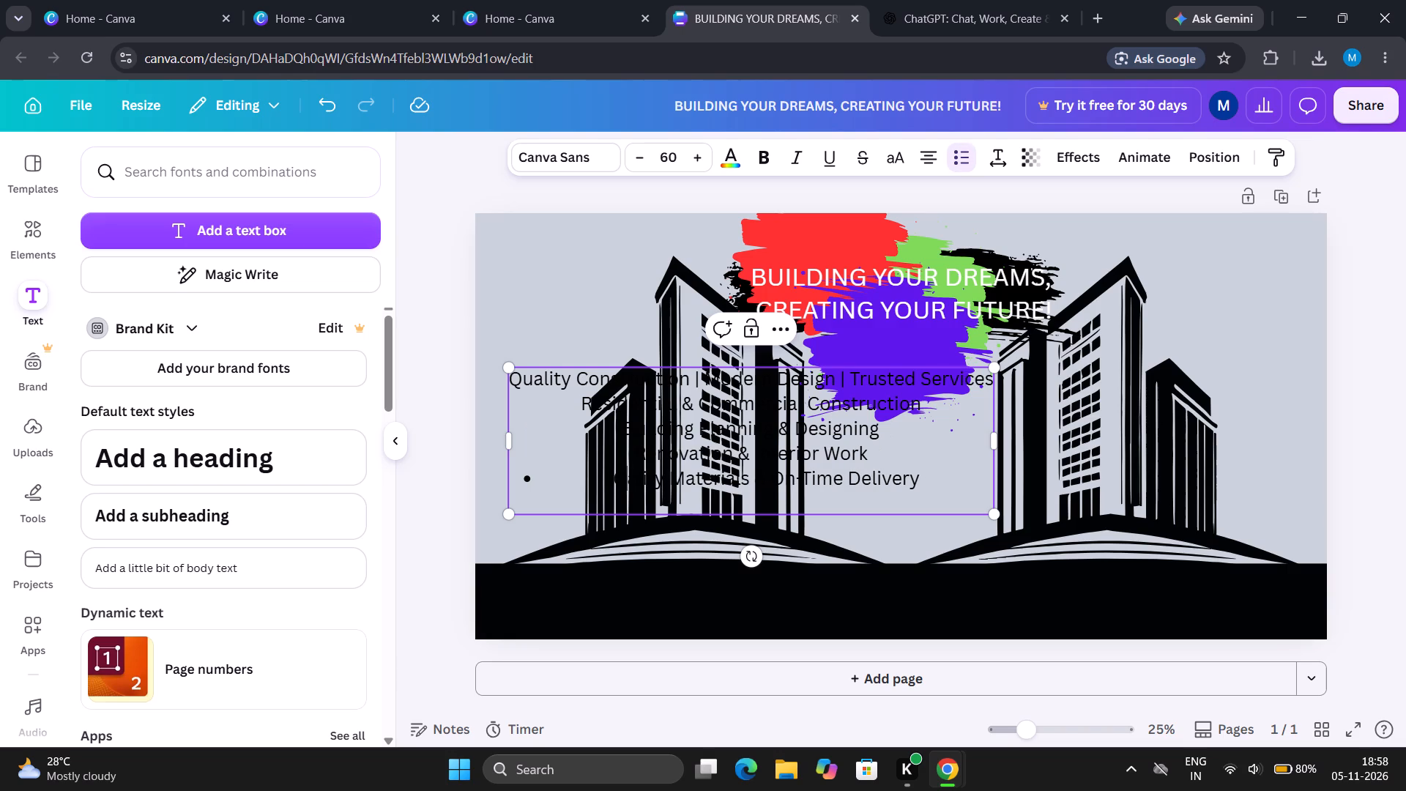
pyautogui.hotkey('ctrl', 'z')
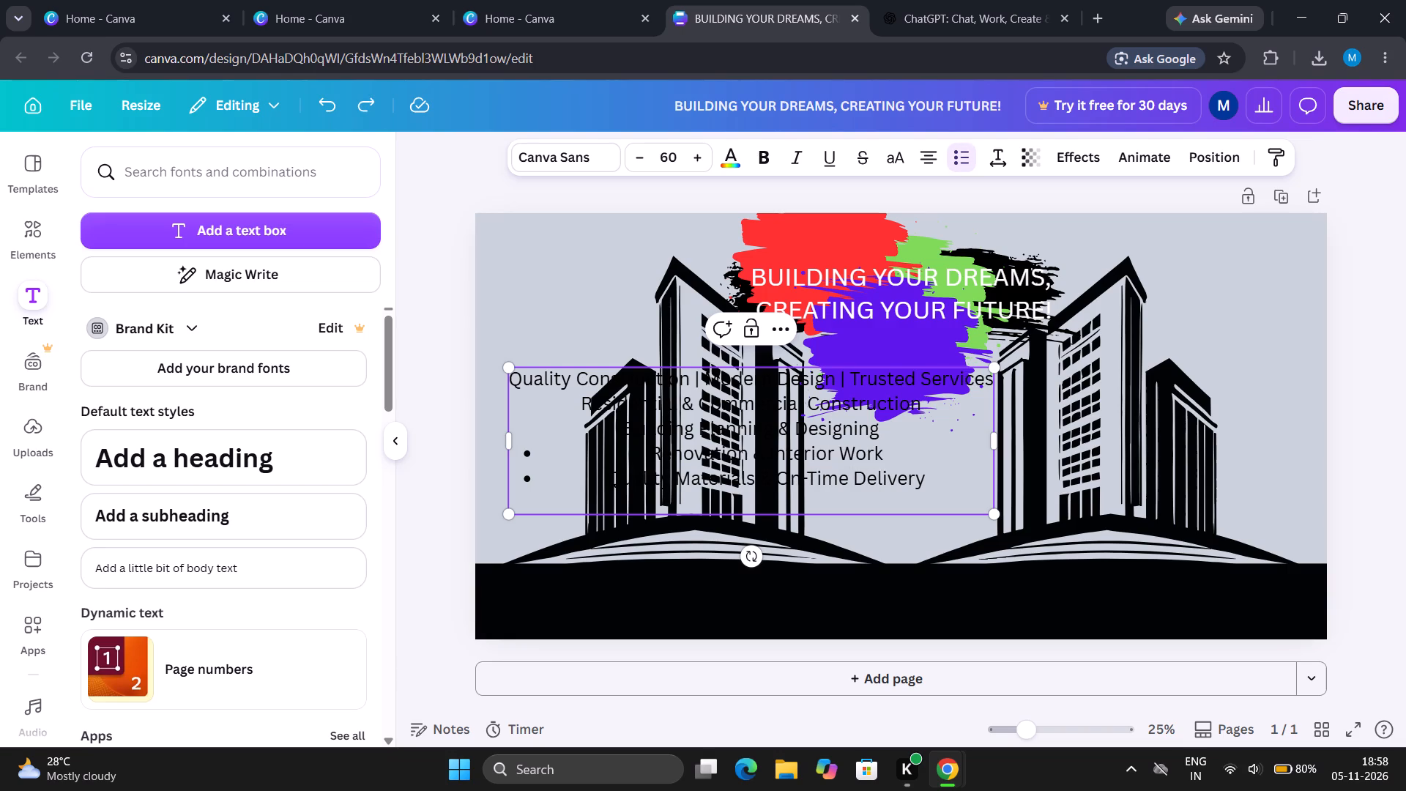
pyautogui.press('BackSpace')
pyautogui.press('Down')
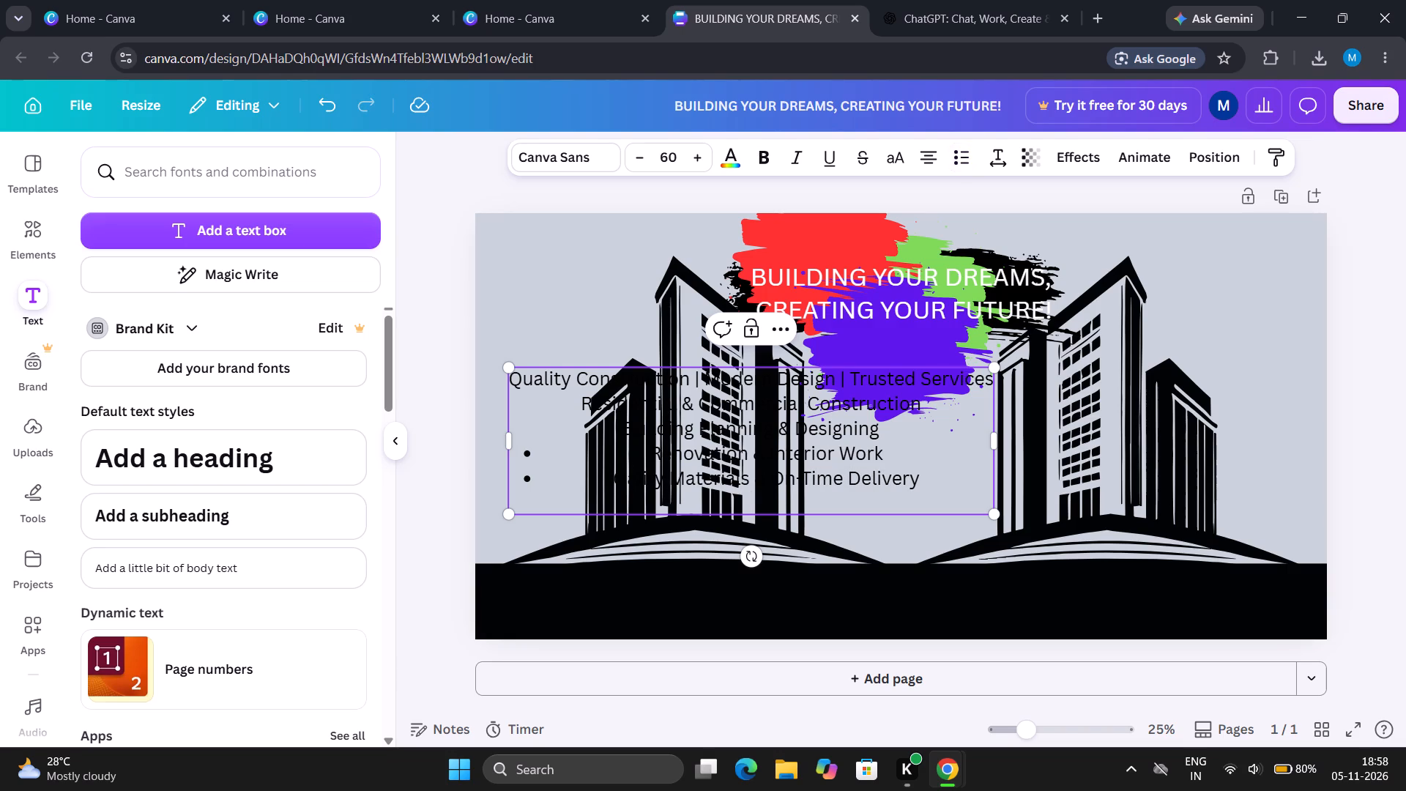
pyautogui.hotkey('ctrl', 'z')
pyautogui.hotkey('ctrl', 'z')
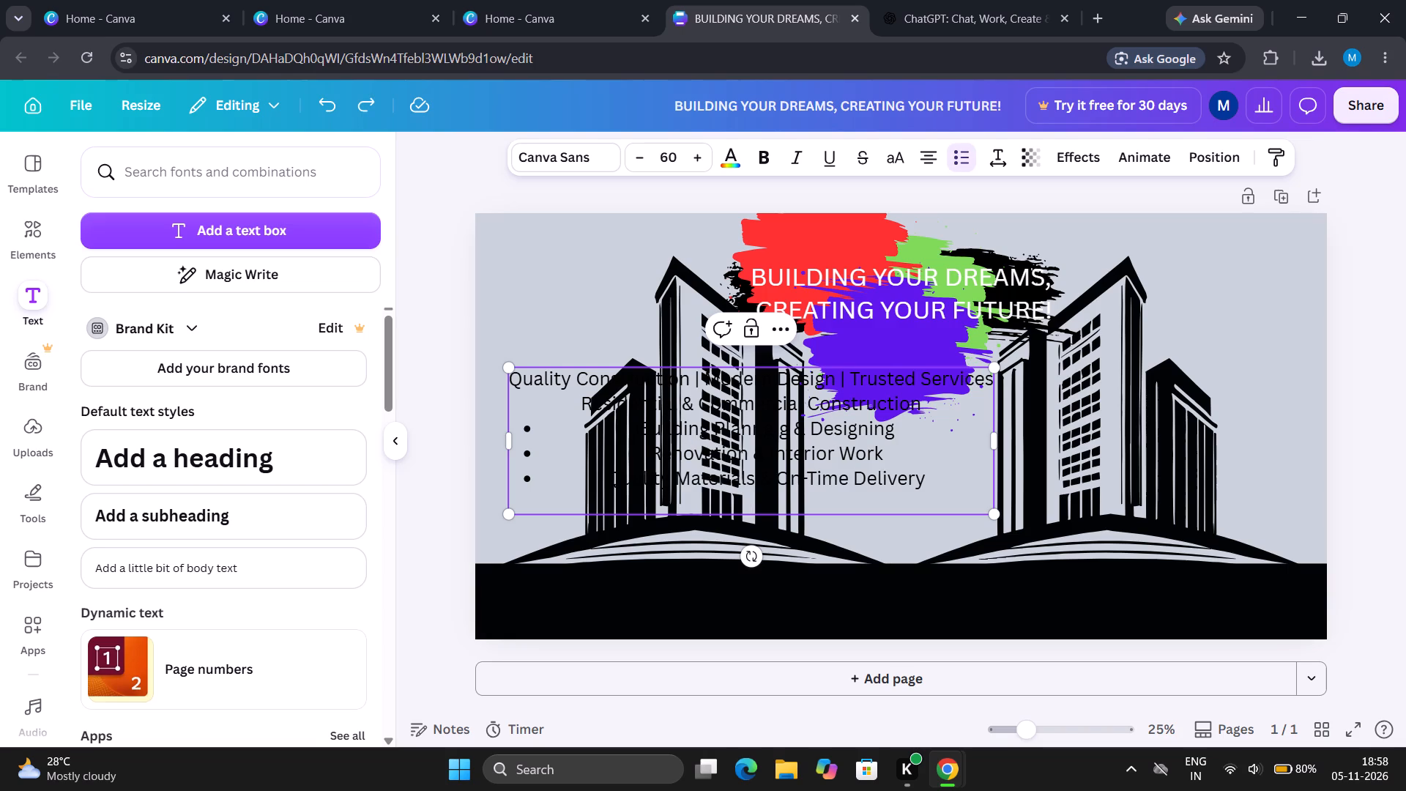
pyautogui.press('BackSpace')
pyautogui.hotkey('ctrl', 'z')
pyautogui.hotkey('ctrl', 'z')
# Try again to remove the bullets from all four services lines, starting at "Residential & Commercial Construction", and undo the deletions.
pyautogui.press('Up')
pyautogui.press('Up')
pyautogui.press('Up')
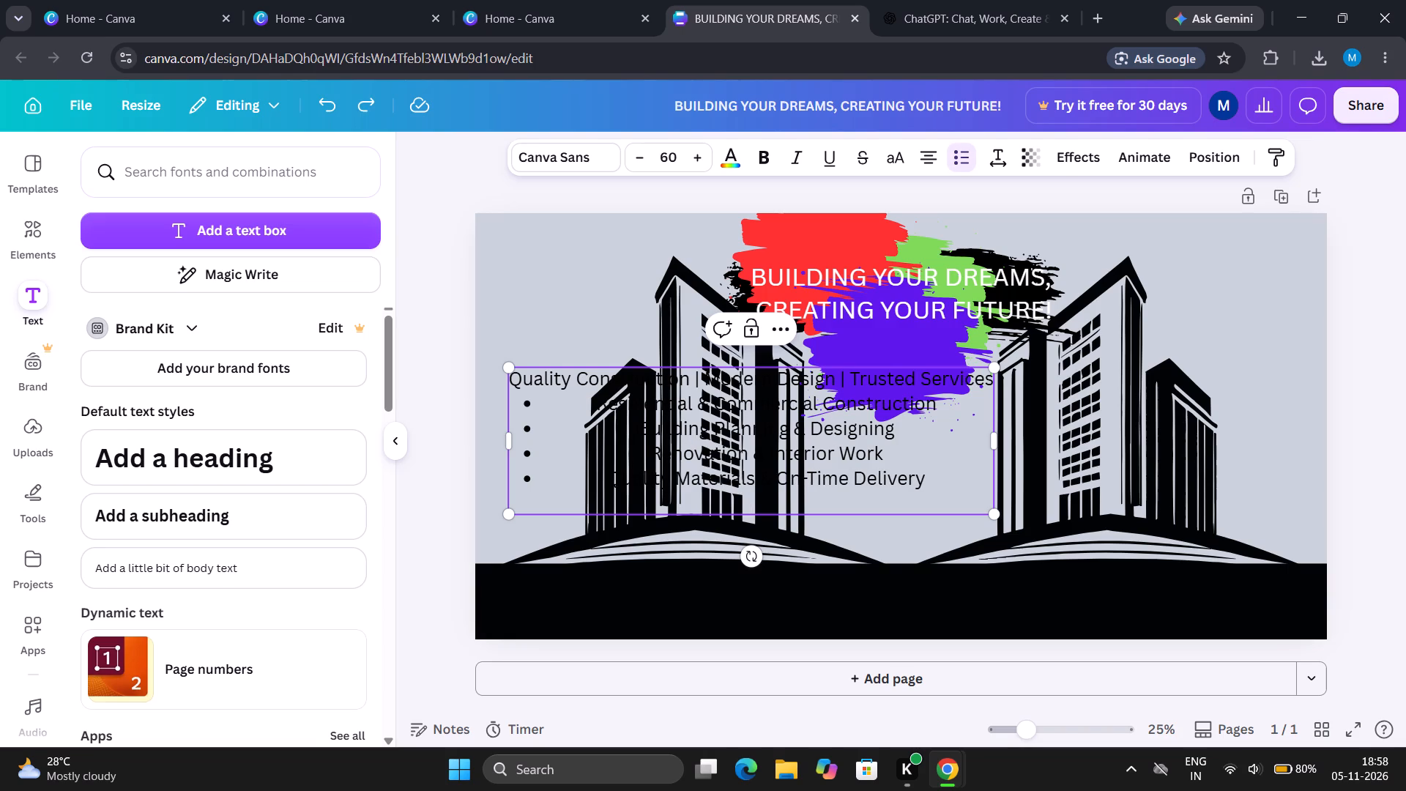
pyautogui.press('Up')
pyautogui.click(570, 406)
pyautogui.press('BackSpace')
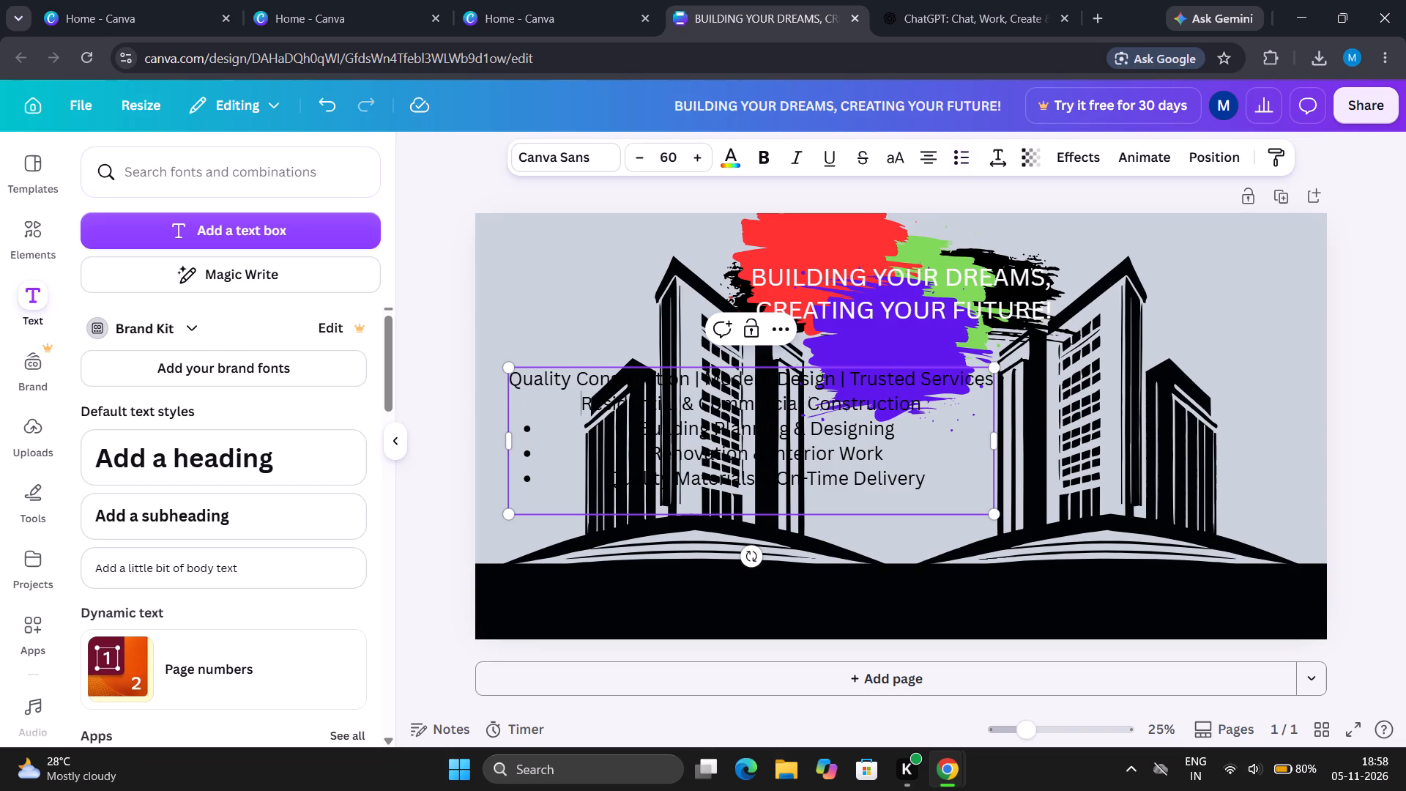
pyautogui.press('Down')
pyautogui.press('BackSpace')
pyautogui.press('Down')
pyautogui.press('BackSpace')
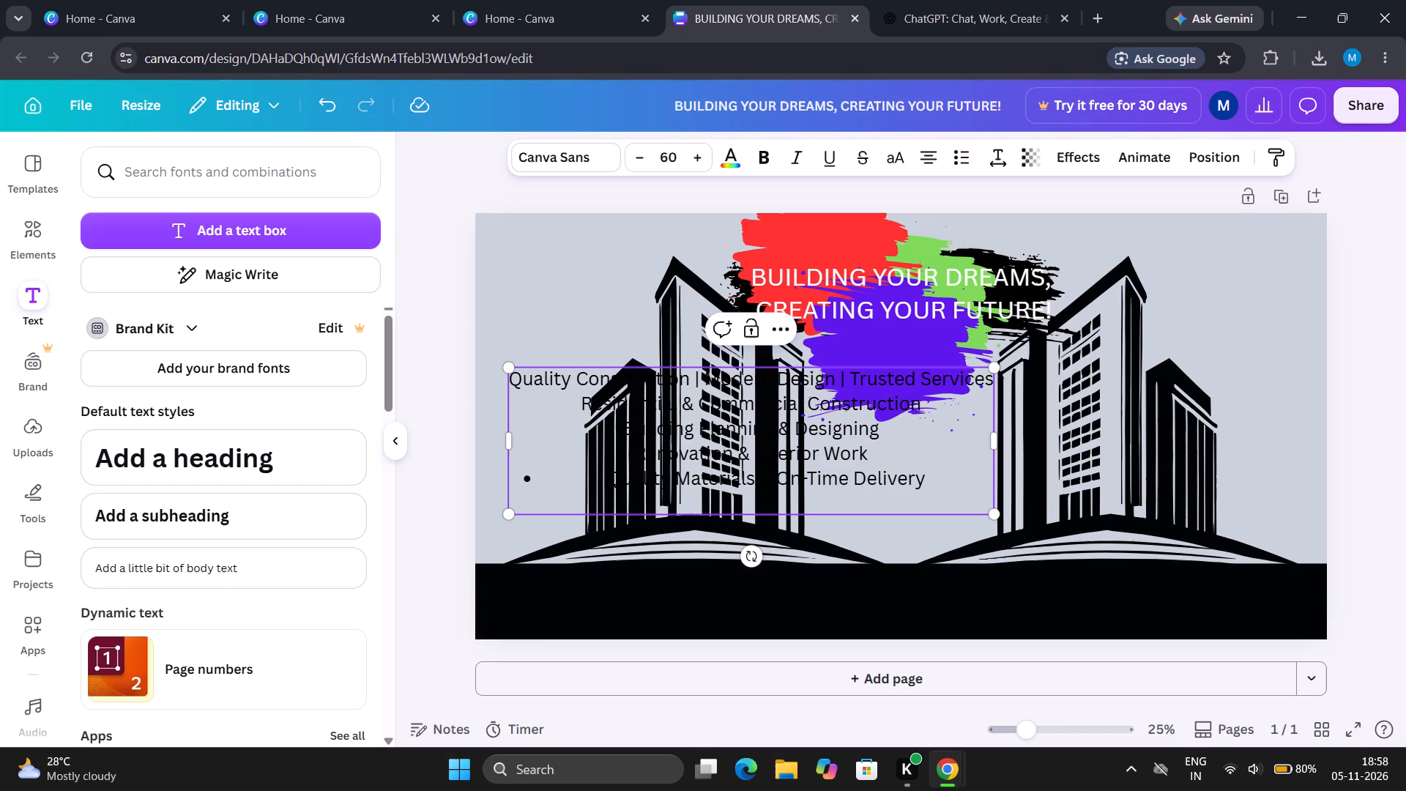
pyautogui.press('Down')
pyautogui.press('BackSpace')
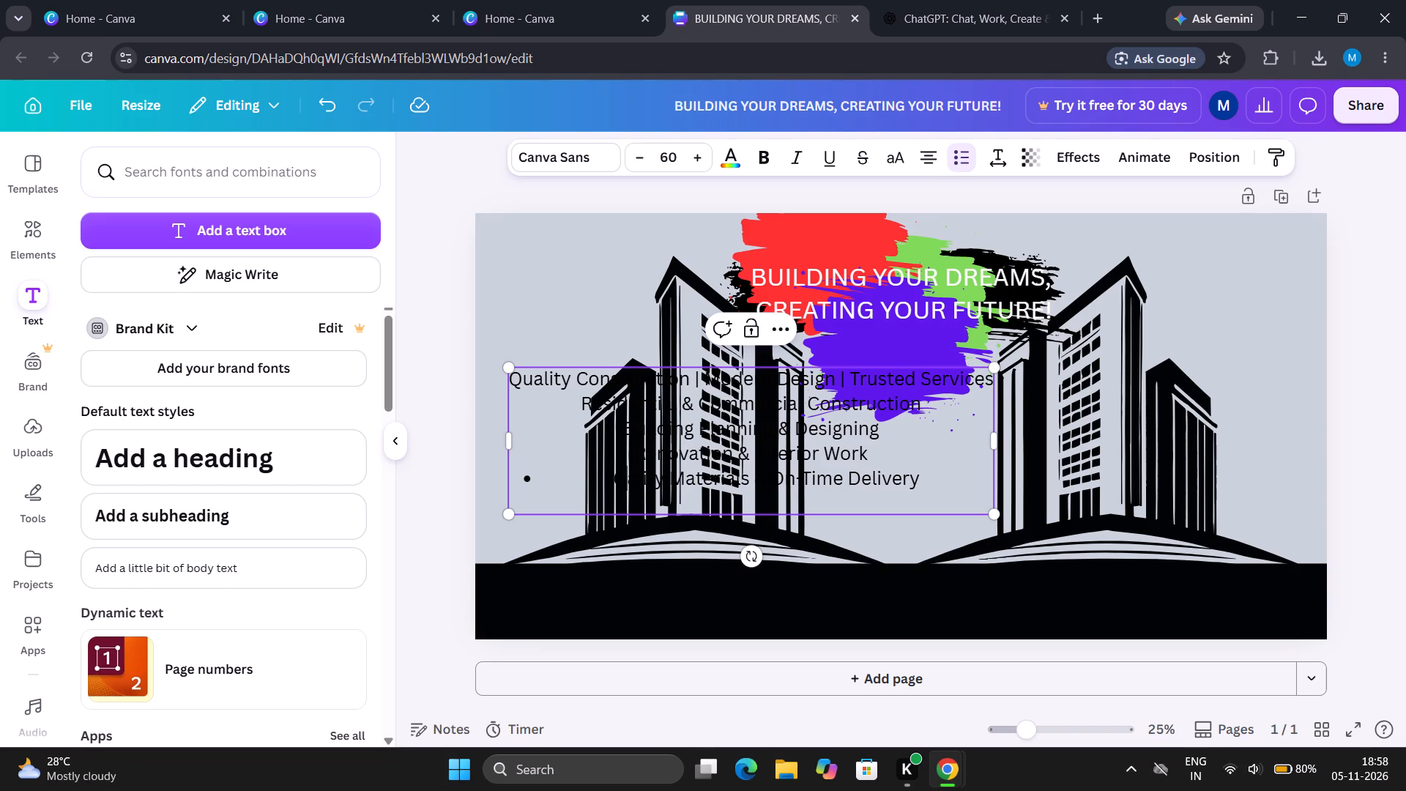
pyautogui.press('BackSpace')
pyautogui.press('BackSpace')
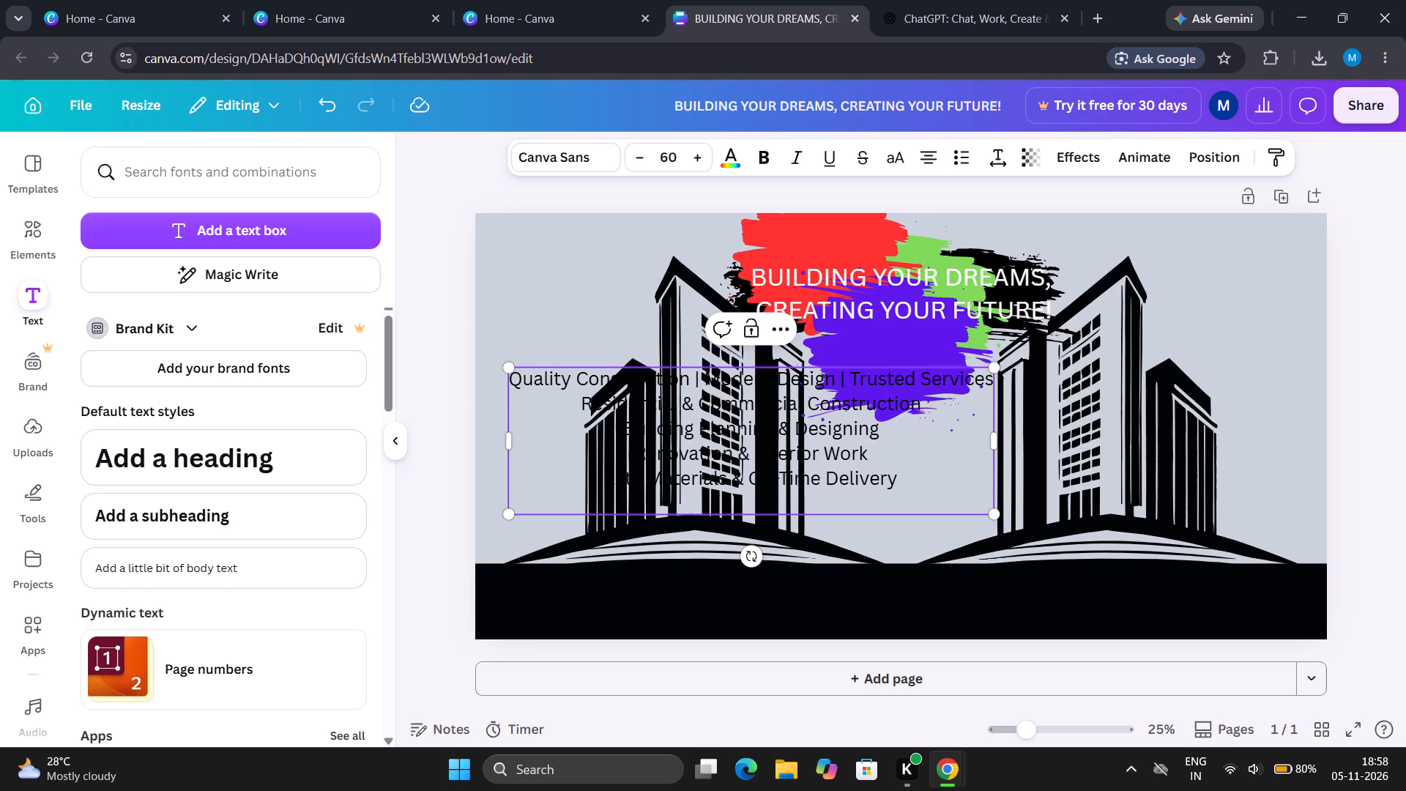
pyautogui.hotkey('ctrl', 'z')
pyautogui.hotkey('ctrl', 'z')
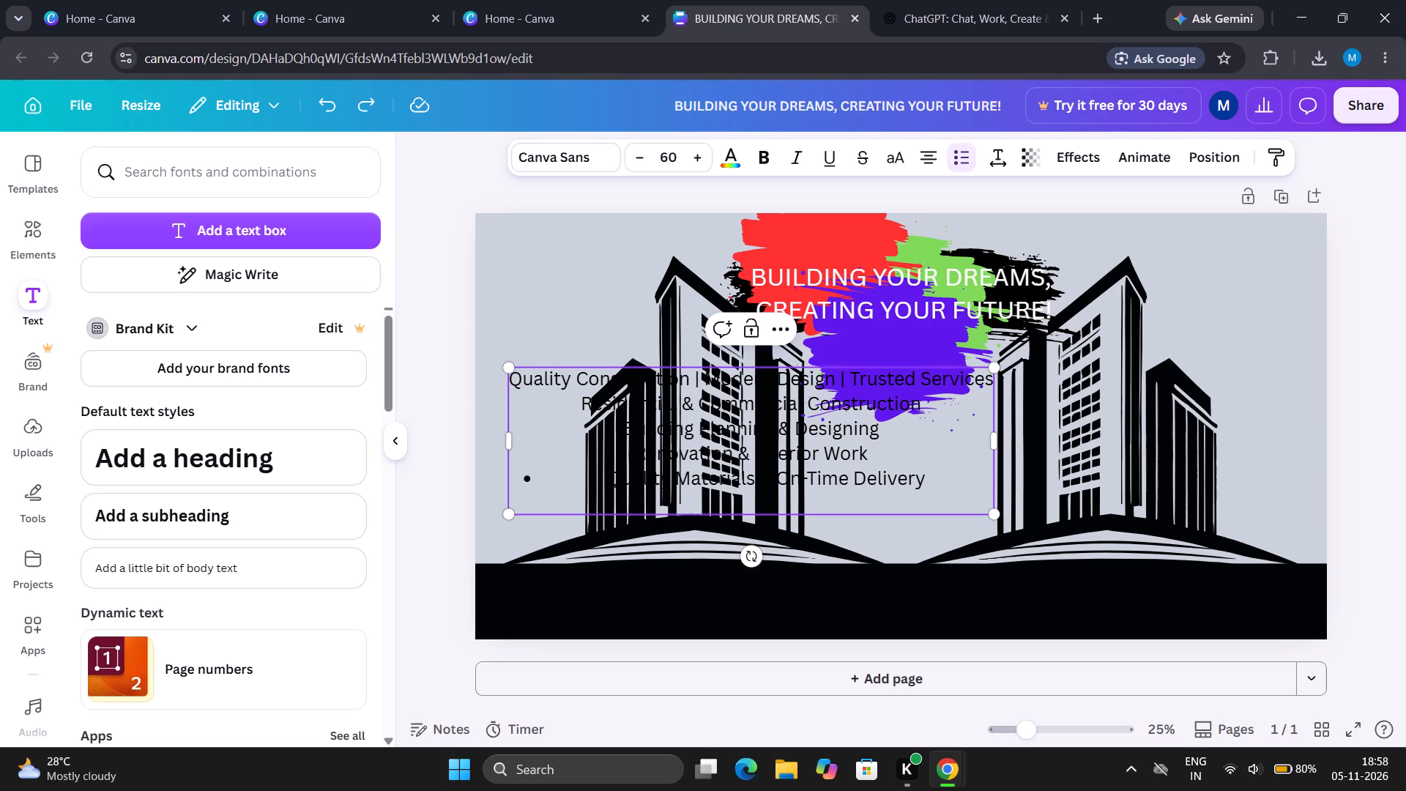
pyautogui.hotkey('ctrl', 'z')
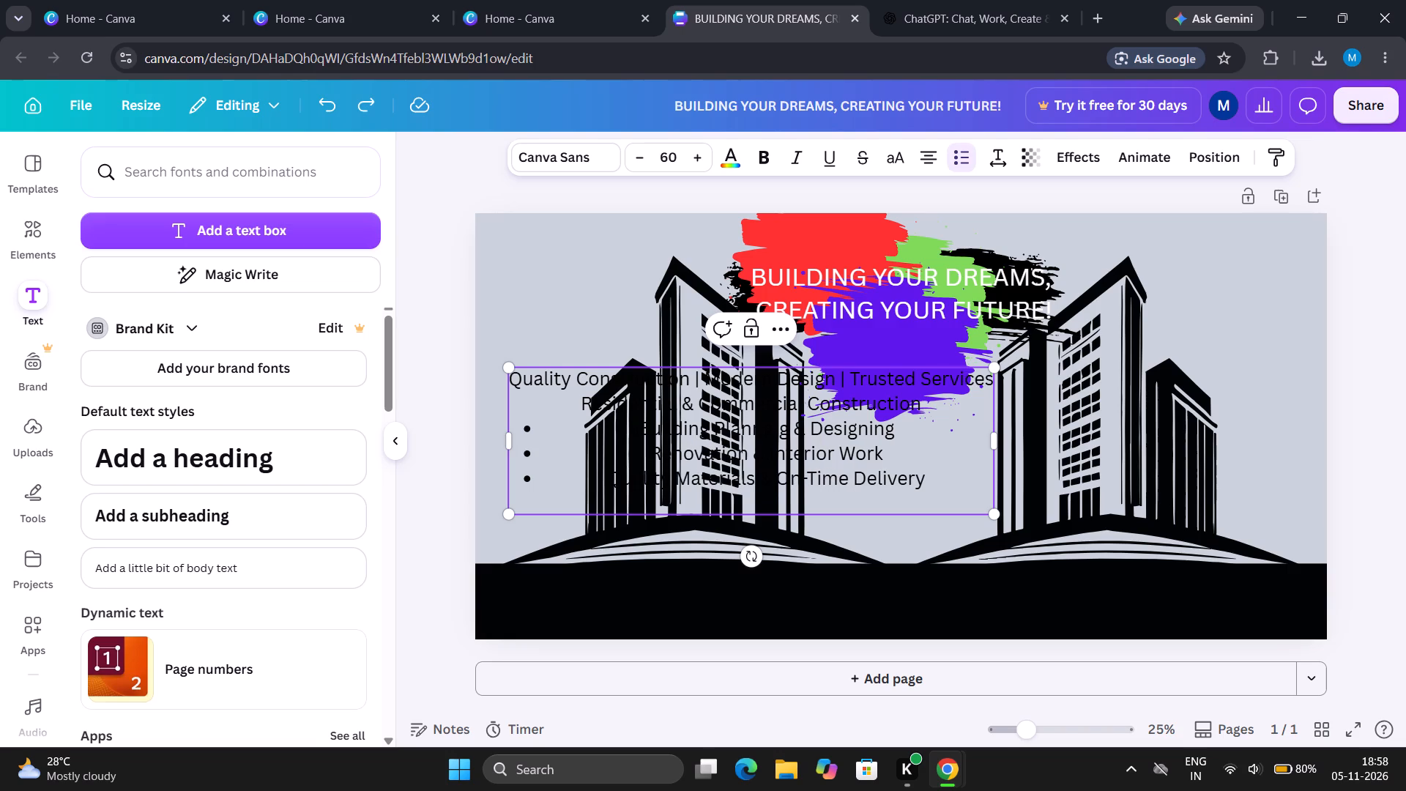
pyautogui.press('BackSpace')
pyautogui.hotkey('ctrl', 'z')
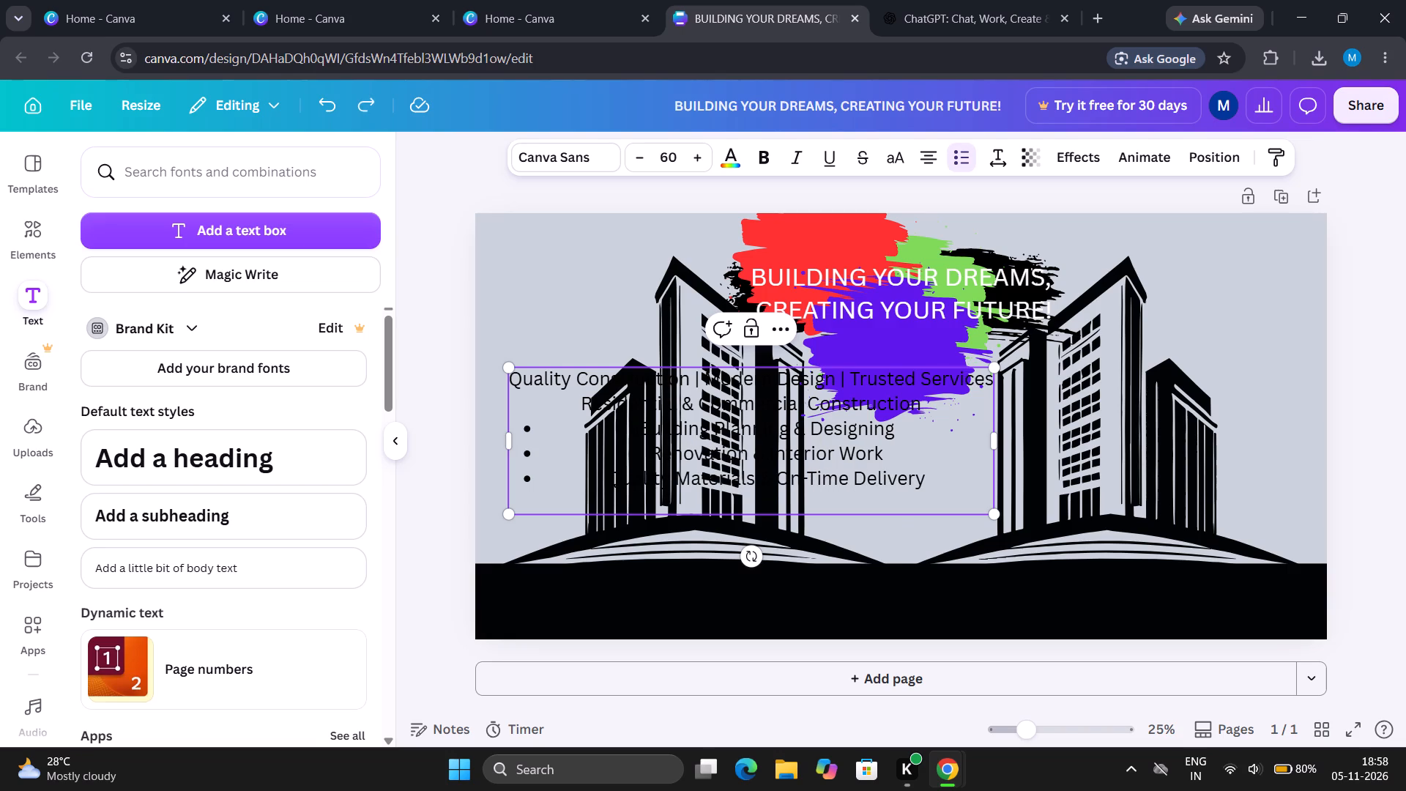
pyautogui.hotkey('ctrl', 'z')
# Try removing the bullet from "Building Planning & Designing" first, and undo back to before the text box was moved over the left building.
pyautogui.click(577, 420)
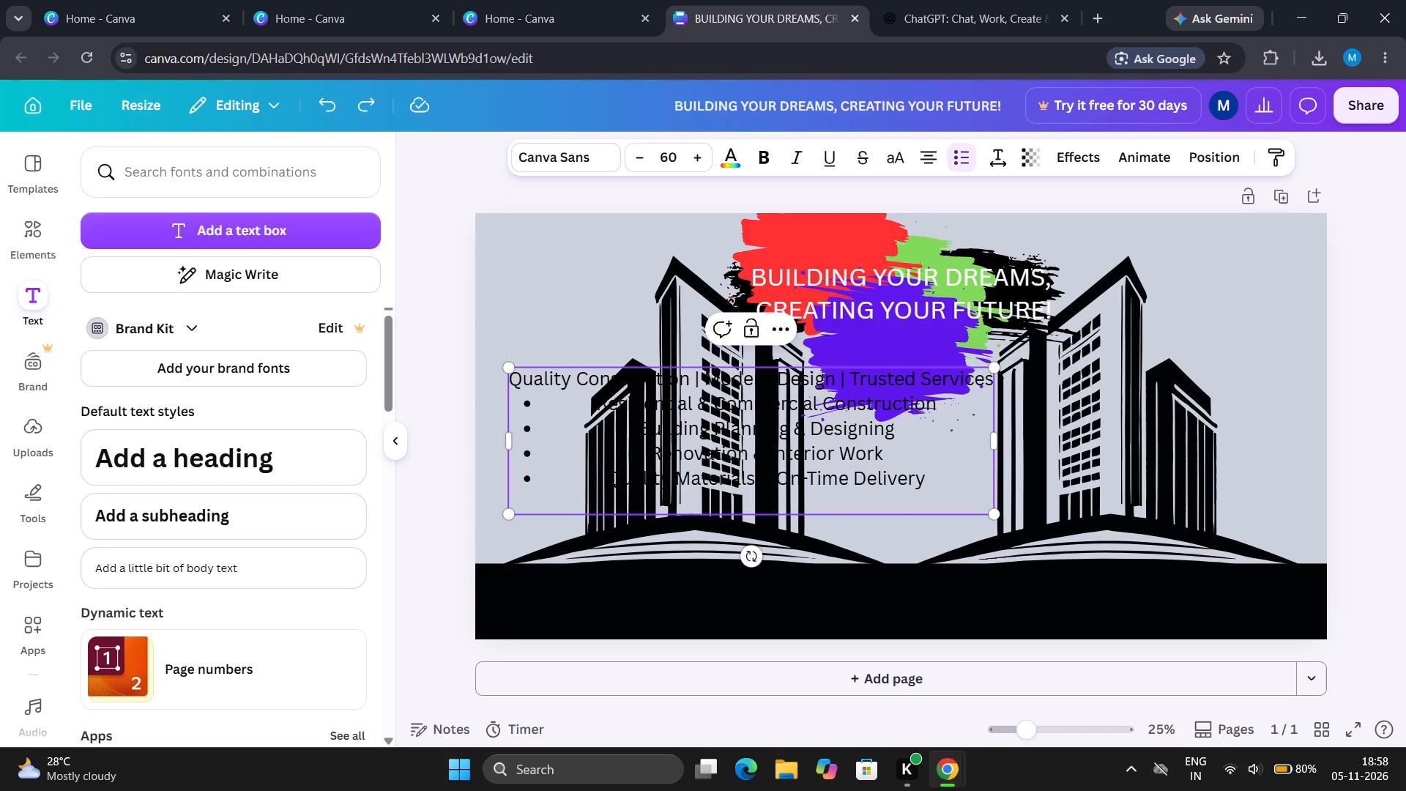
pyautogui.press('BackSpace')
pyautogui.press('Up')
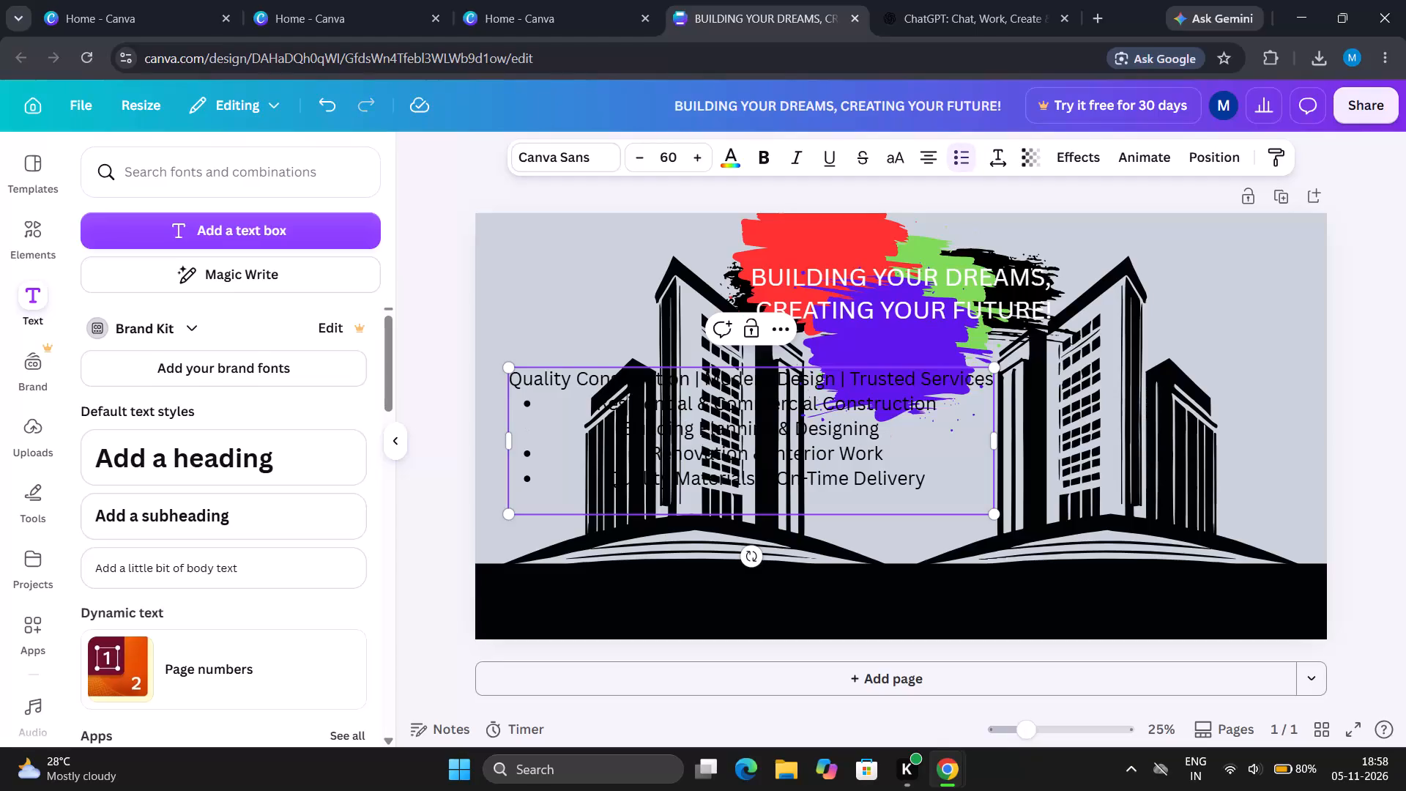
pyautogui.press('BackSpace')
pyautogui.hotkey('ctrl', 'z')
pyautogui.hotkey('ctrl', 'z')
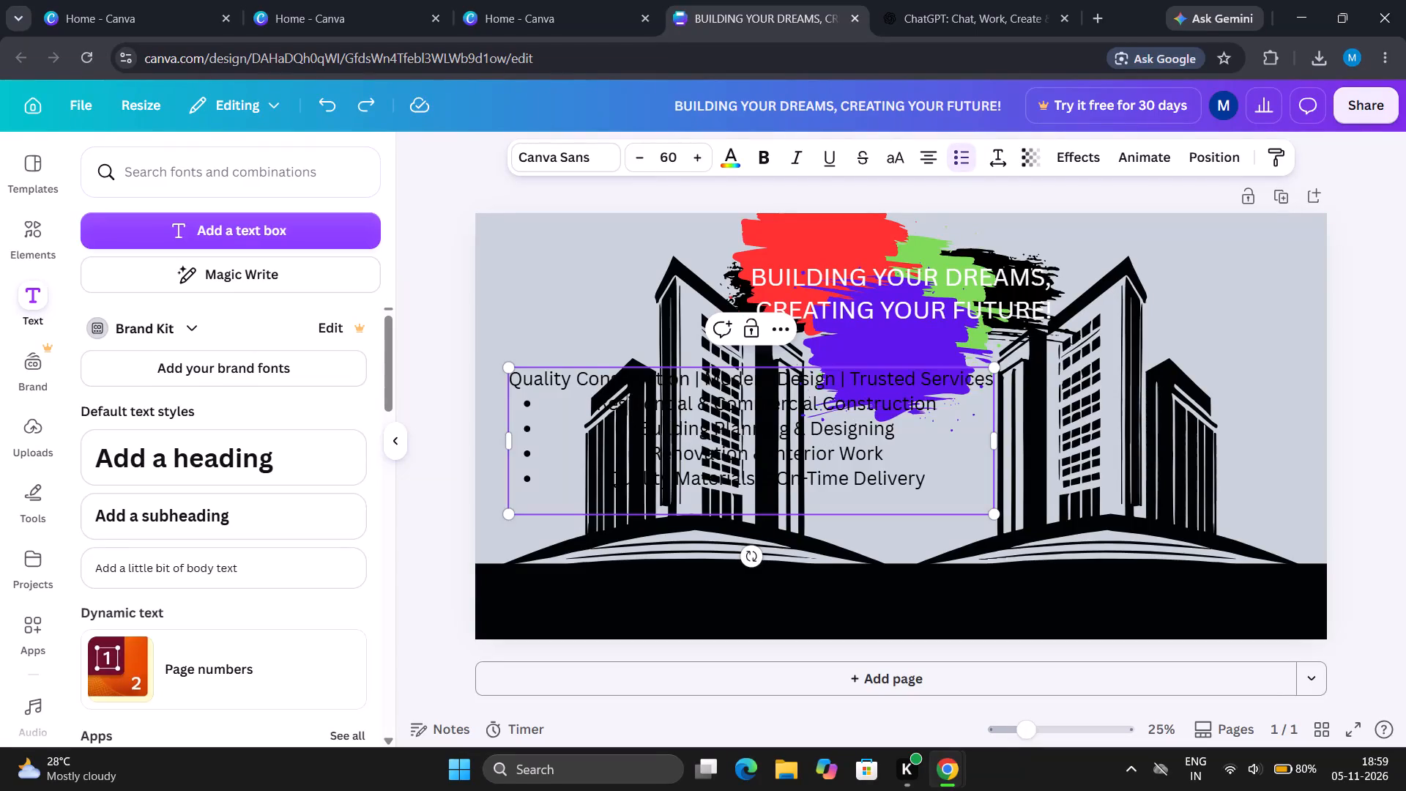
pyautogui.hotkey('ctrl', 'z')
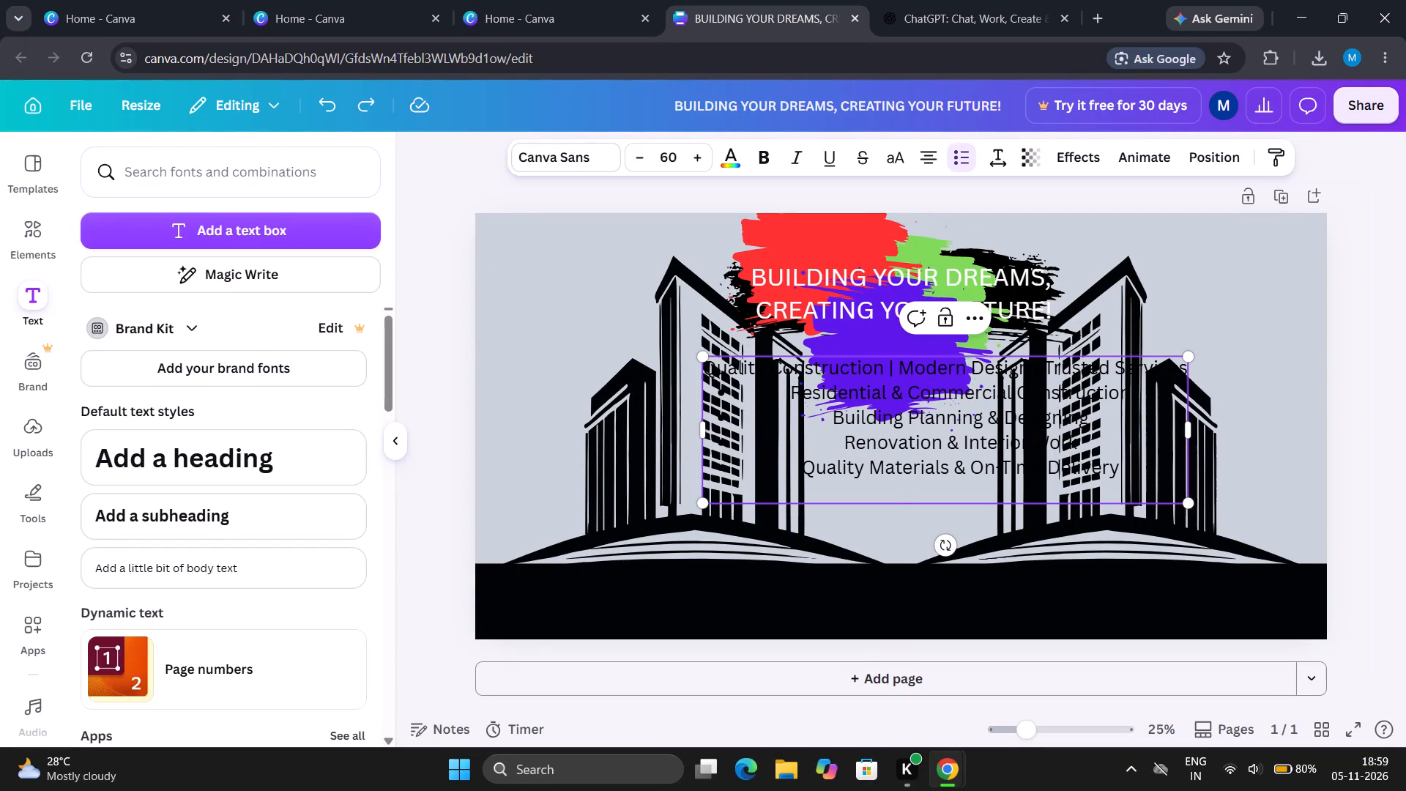
# Move the tagline and services text box to the middle of the banner, below the purple brush splash and between the buildings.
pyautogui.click(789, 482)
pyautogui.click(453, 464)
pyautogui.moveTo(825, 428); pyautogui.dragTo(592, 508)
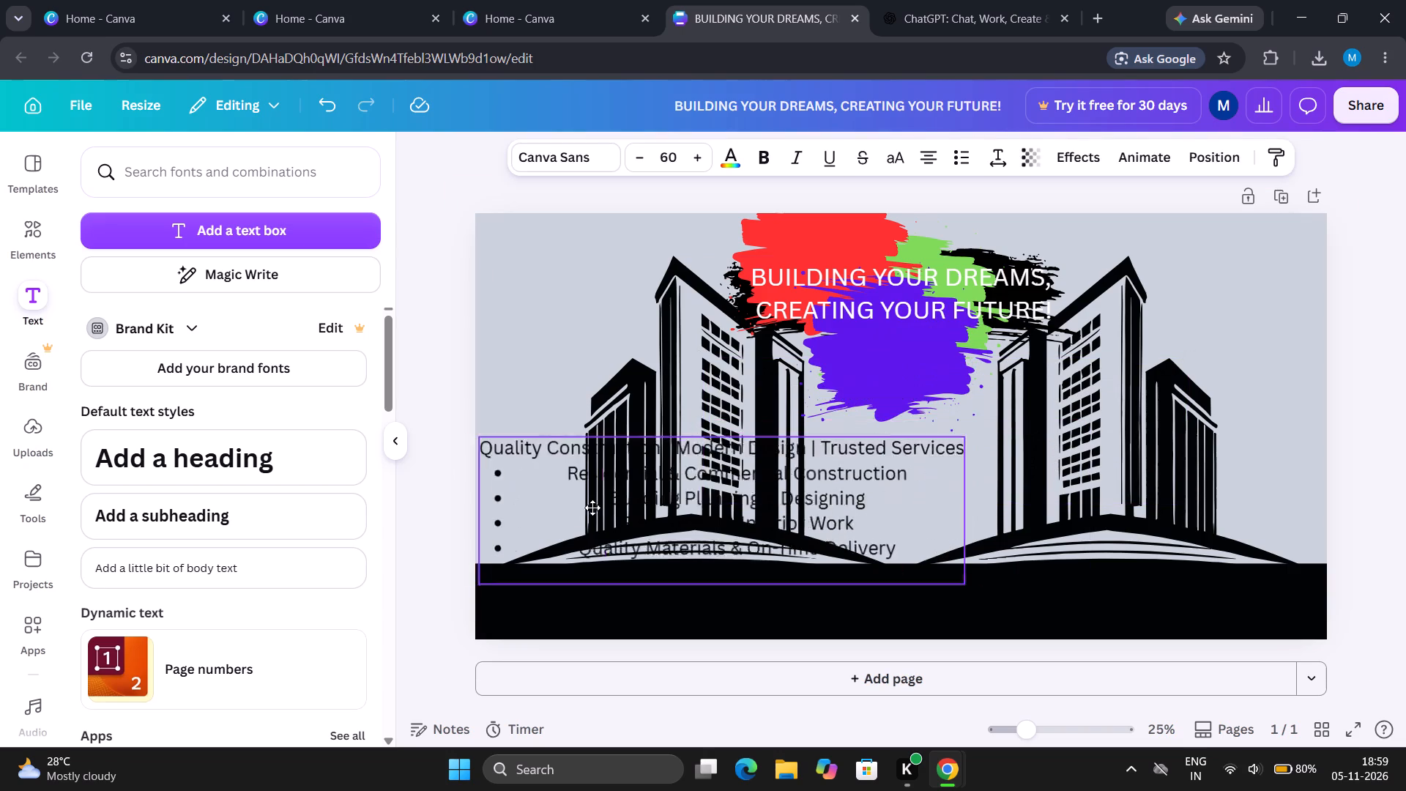
pyautogui.moveTo(592, 508); pyautogui.dragTo(652, 478)
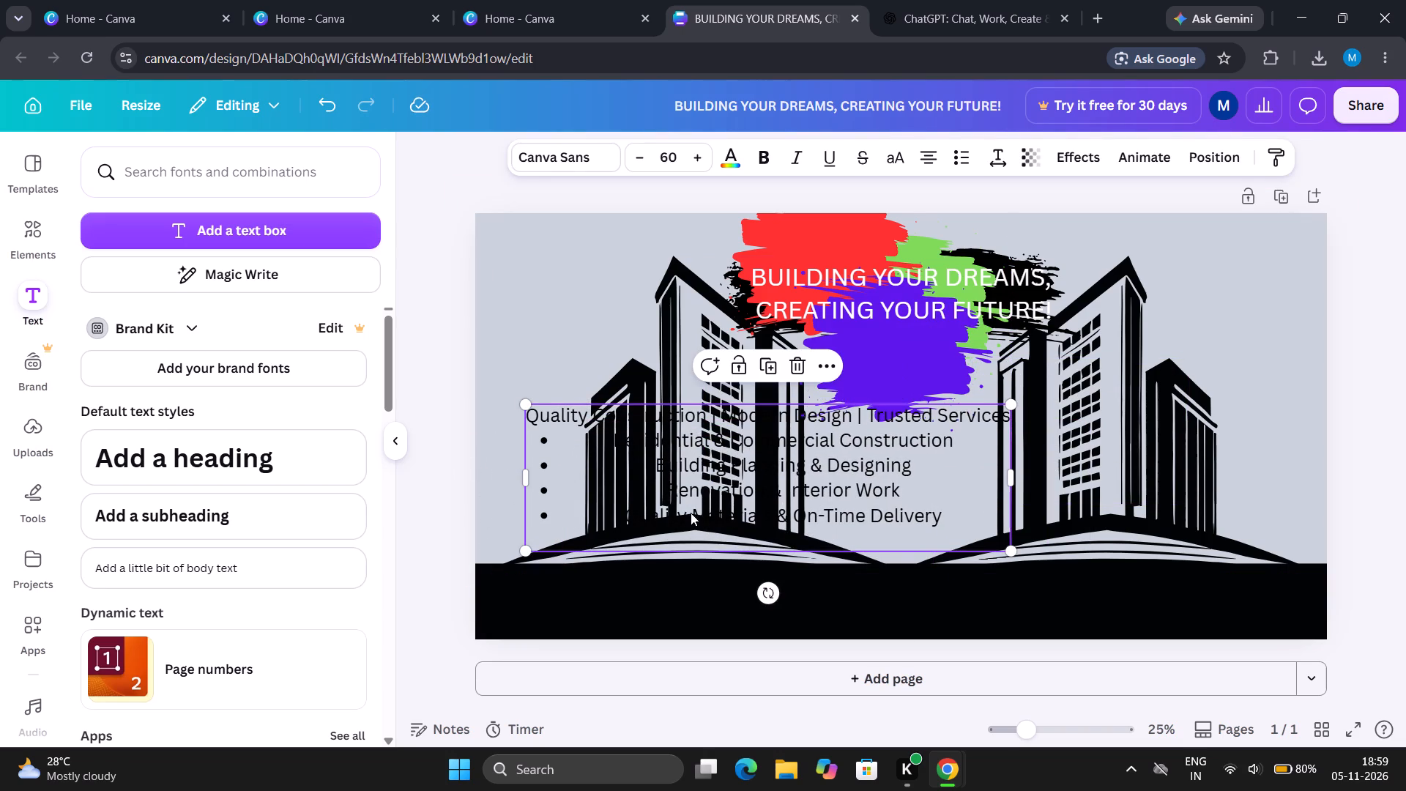
pyautogui.moveTo(587, 495); pyautogui.dragTo(829, 522)
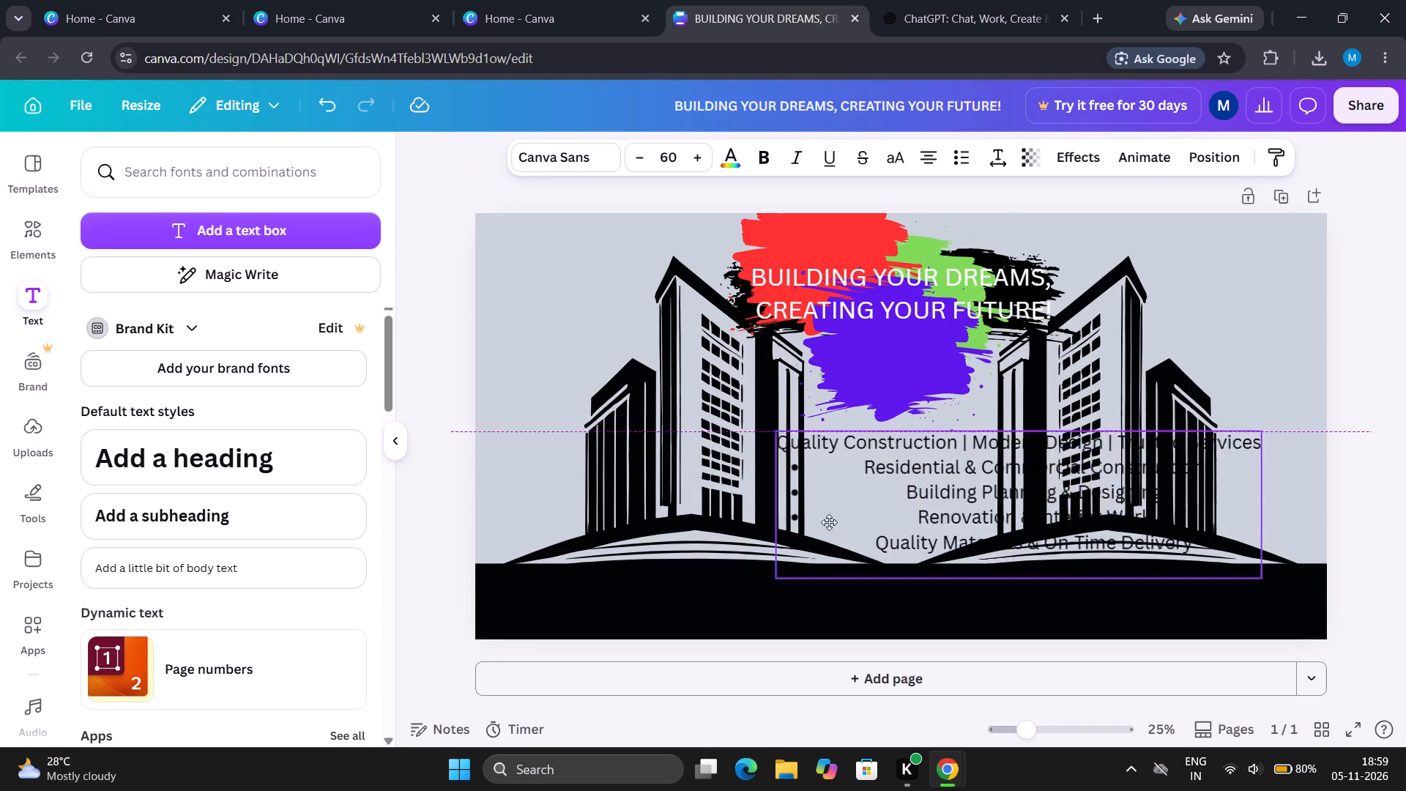
pyautogui.moveTo(829, 522); pyautogui.dragTo(716, 526)
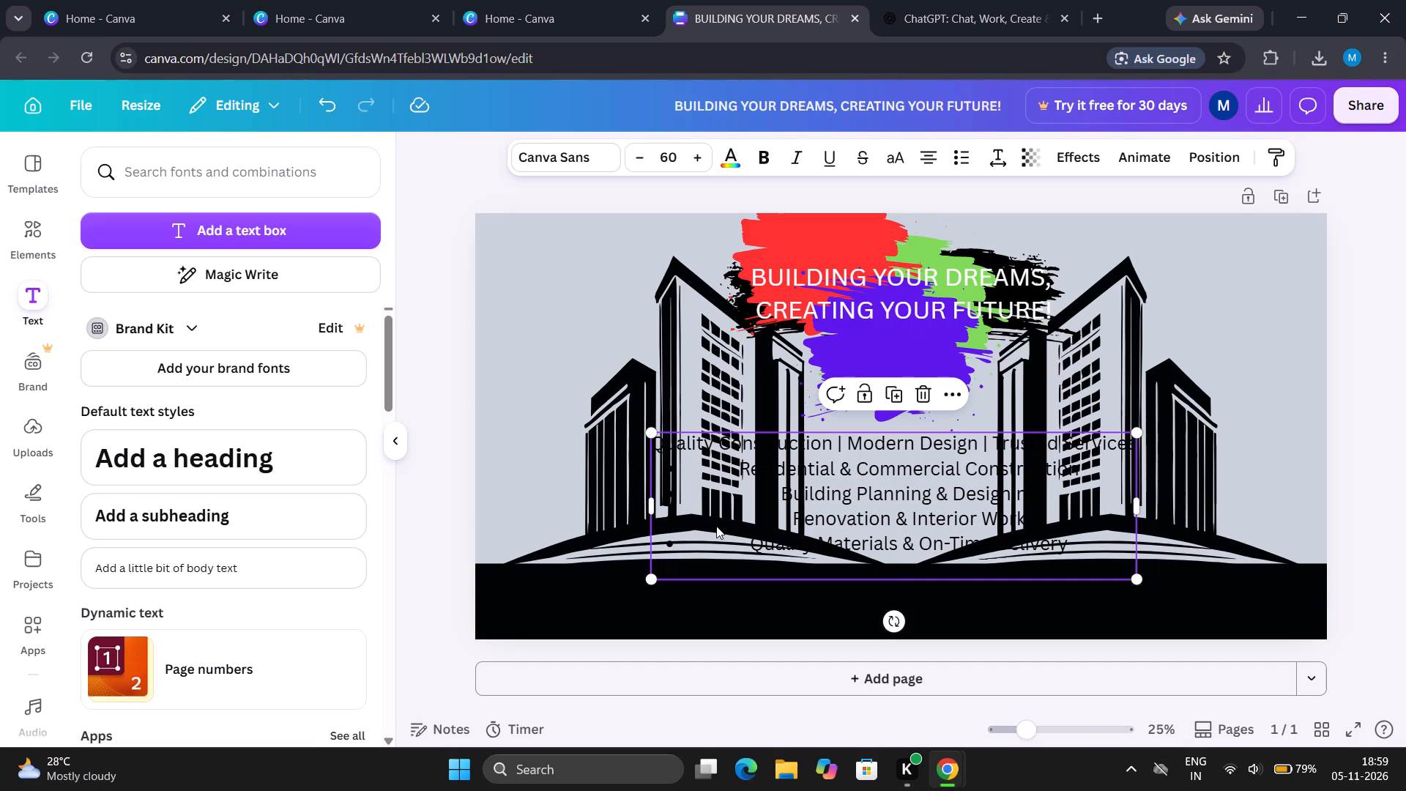
# Remove the bullets from all four services lines, from "Residential & Commercial Construction" to "Quality Materials & On-Time Delivery", and deselect the text.
pyautogui.click(690, 463)
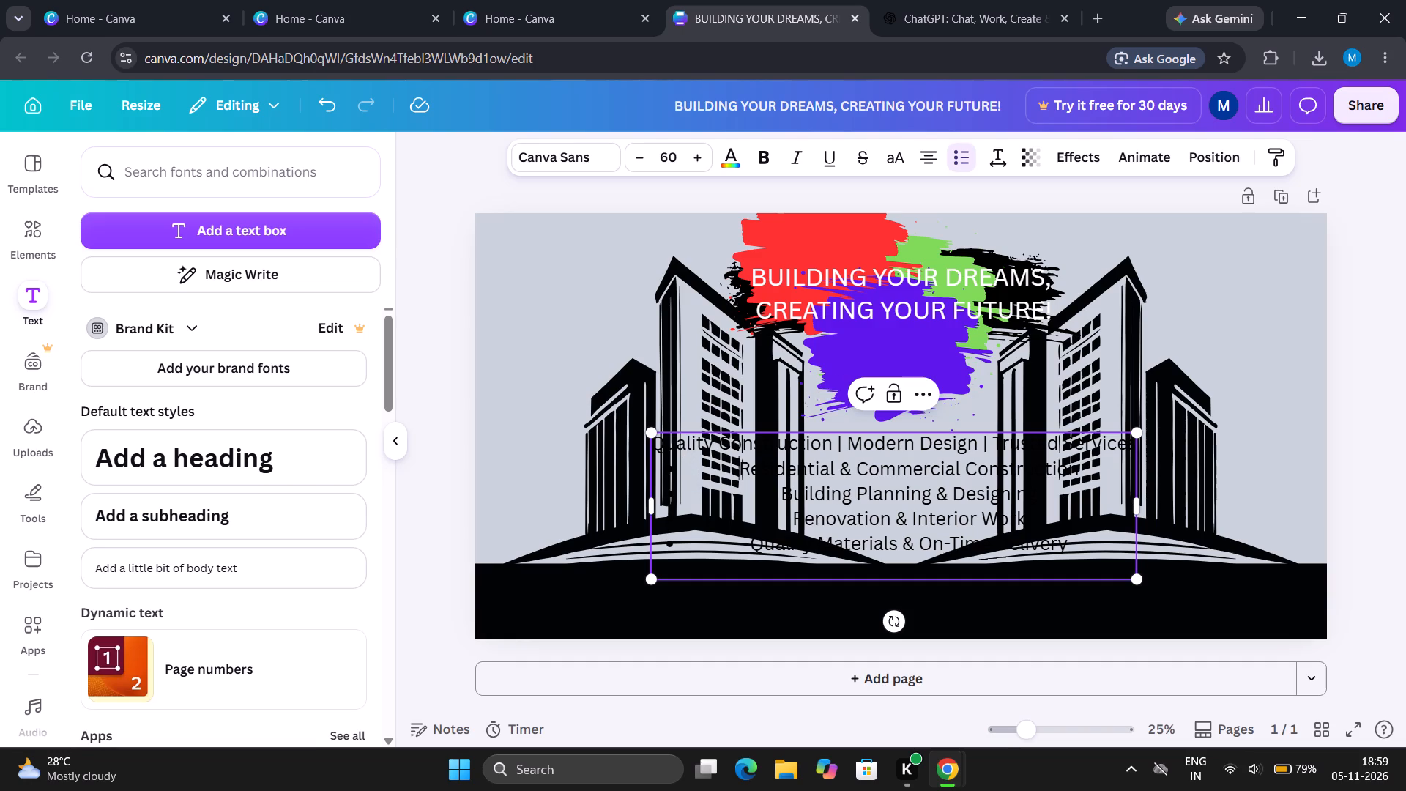
pyautogui.click(696, 544)
pyautogui.press('BackSpace')
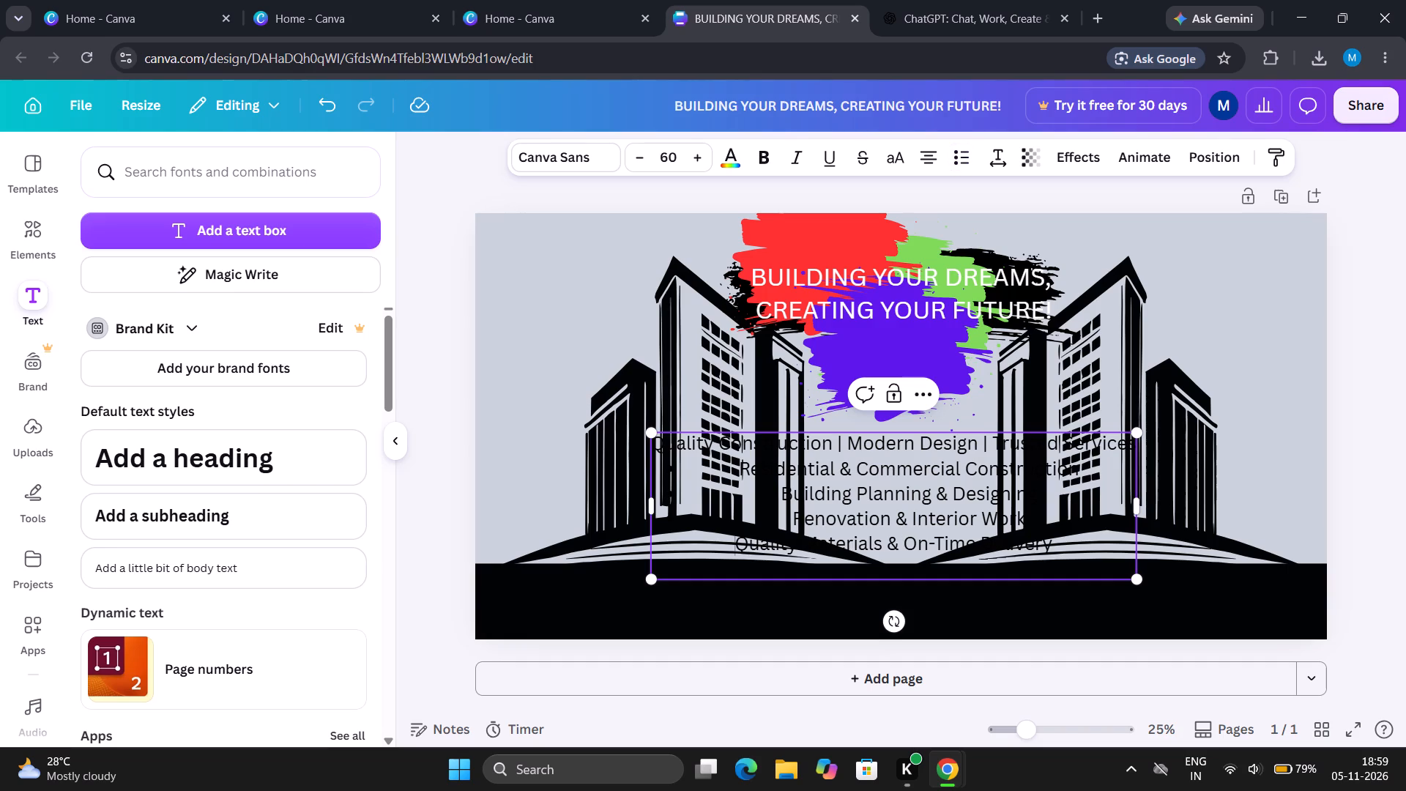
pyautogui.click(696, 473)
pyautogui.click(690, 471)
pyautogui.press('BackSpace')
pyautogui.press('Down')
pyautogui.press('BackSpace')
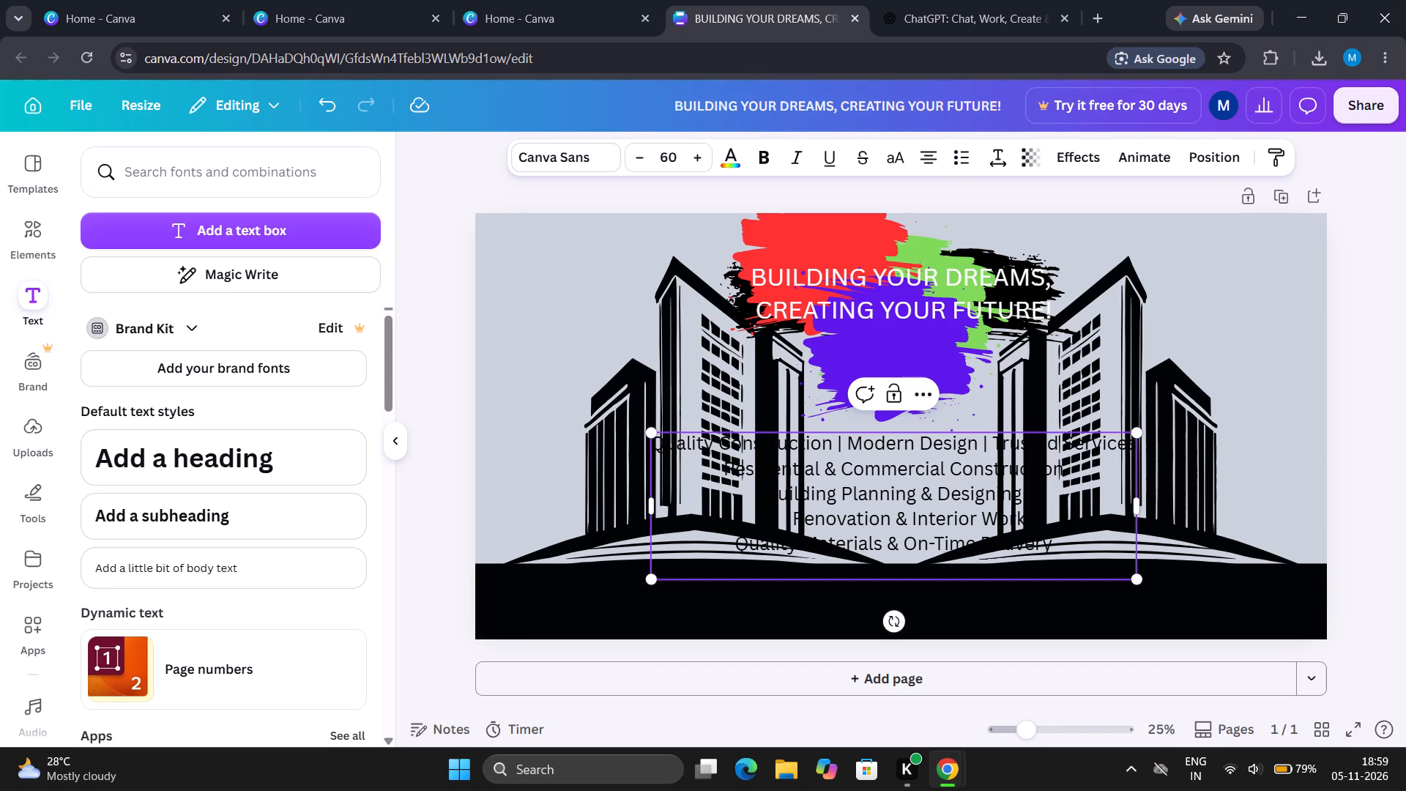
pyautogui.press('Down')
pyautogui.press('BackSpace')
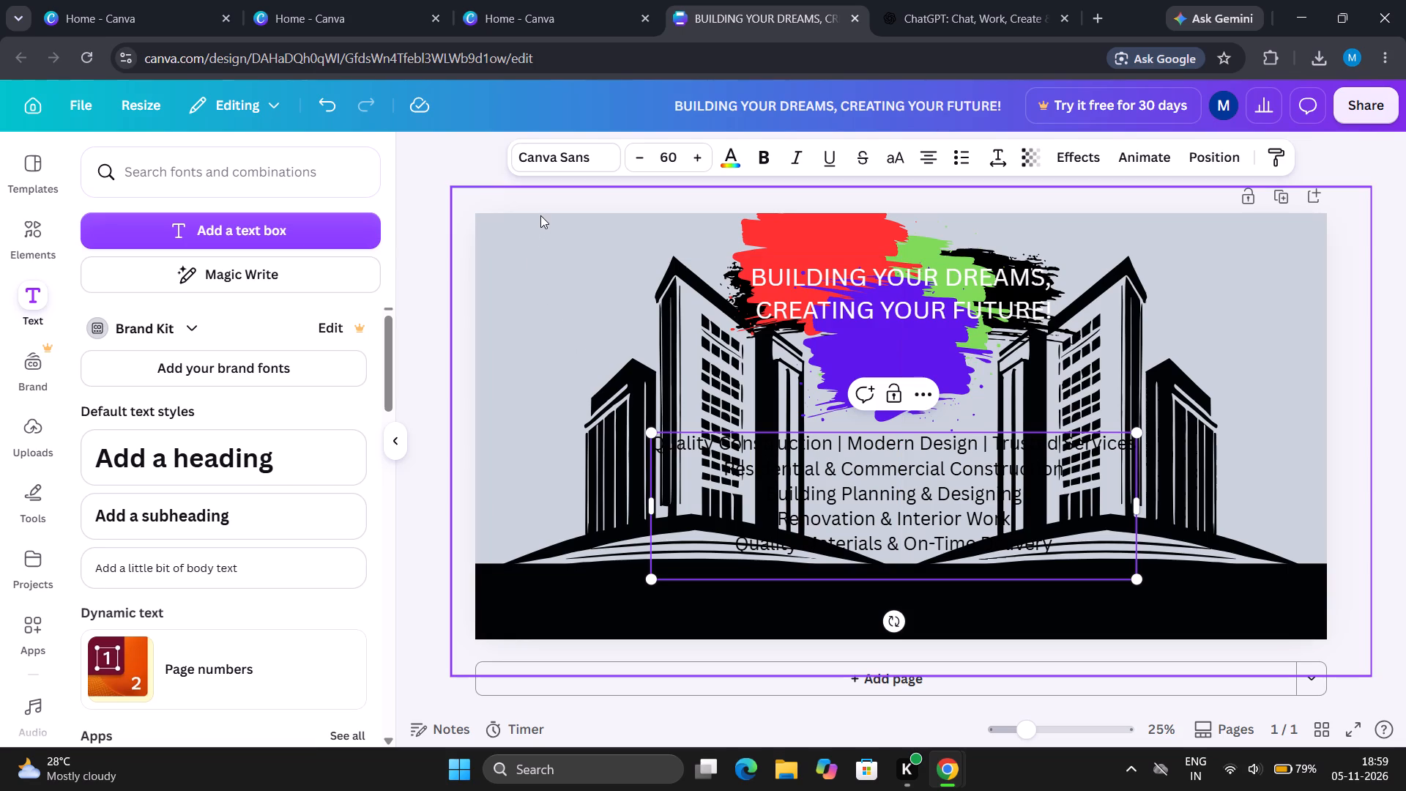
pyautogui.click(425, 190)
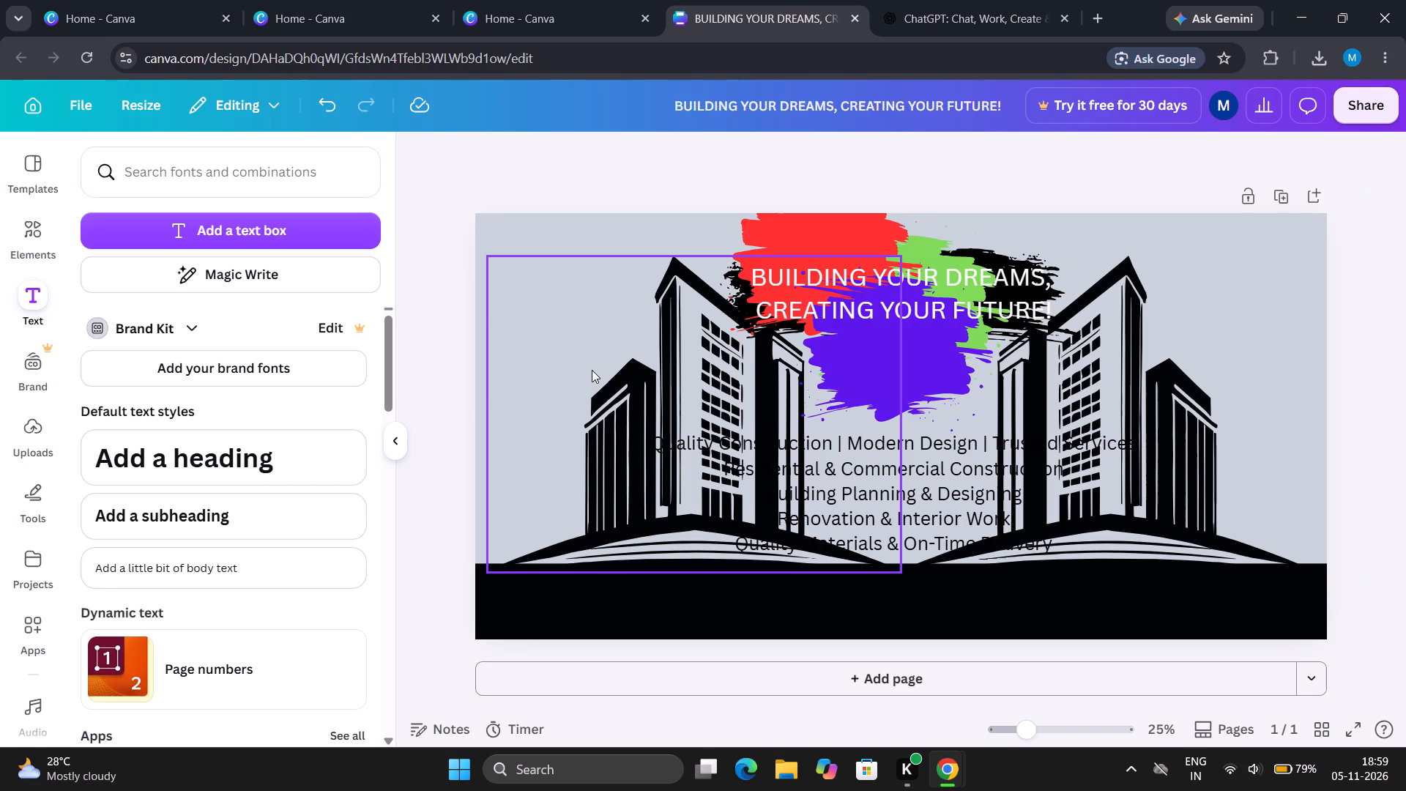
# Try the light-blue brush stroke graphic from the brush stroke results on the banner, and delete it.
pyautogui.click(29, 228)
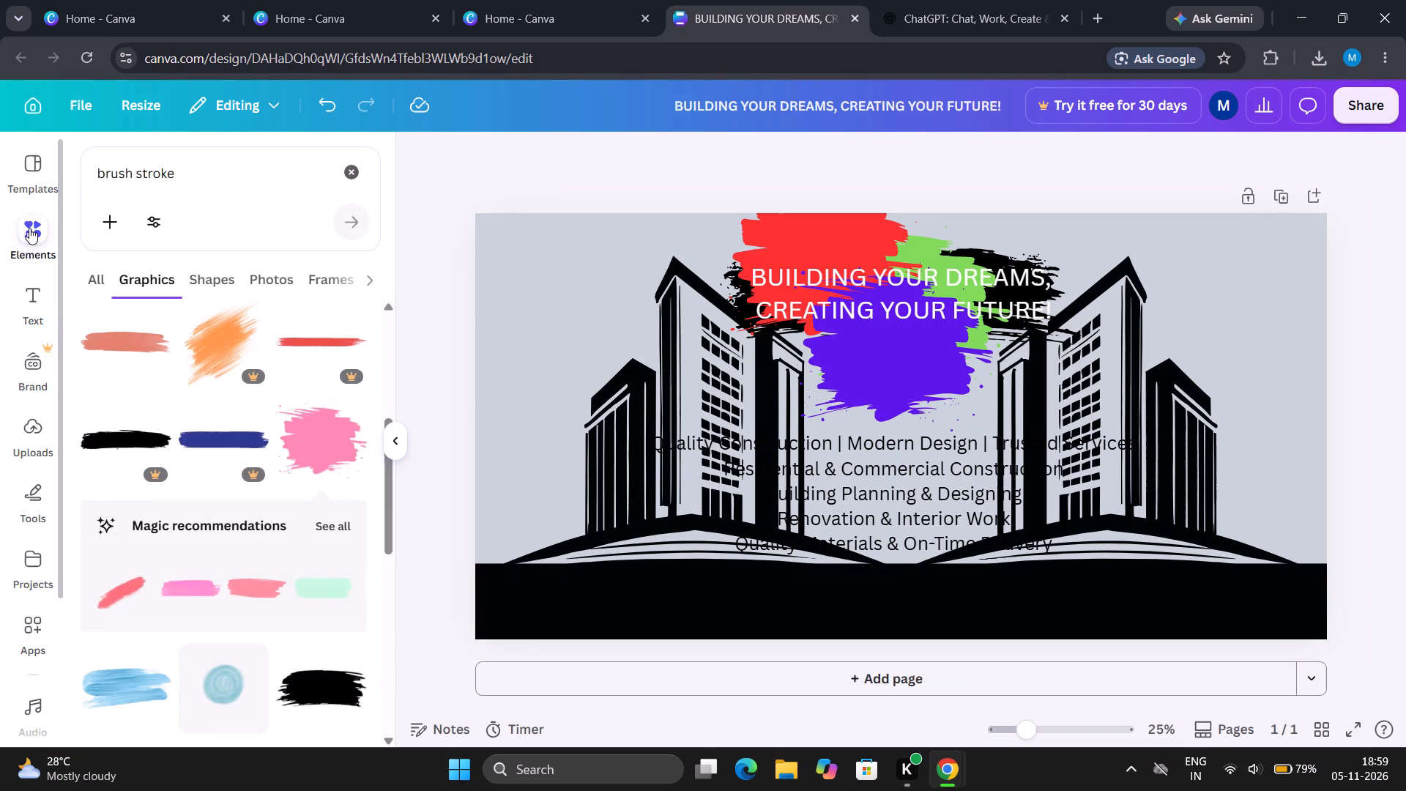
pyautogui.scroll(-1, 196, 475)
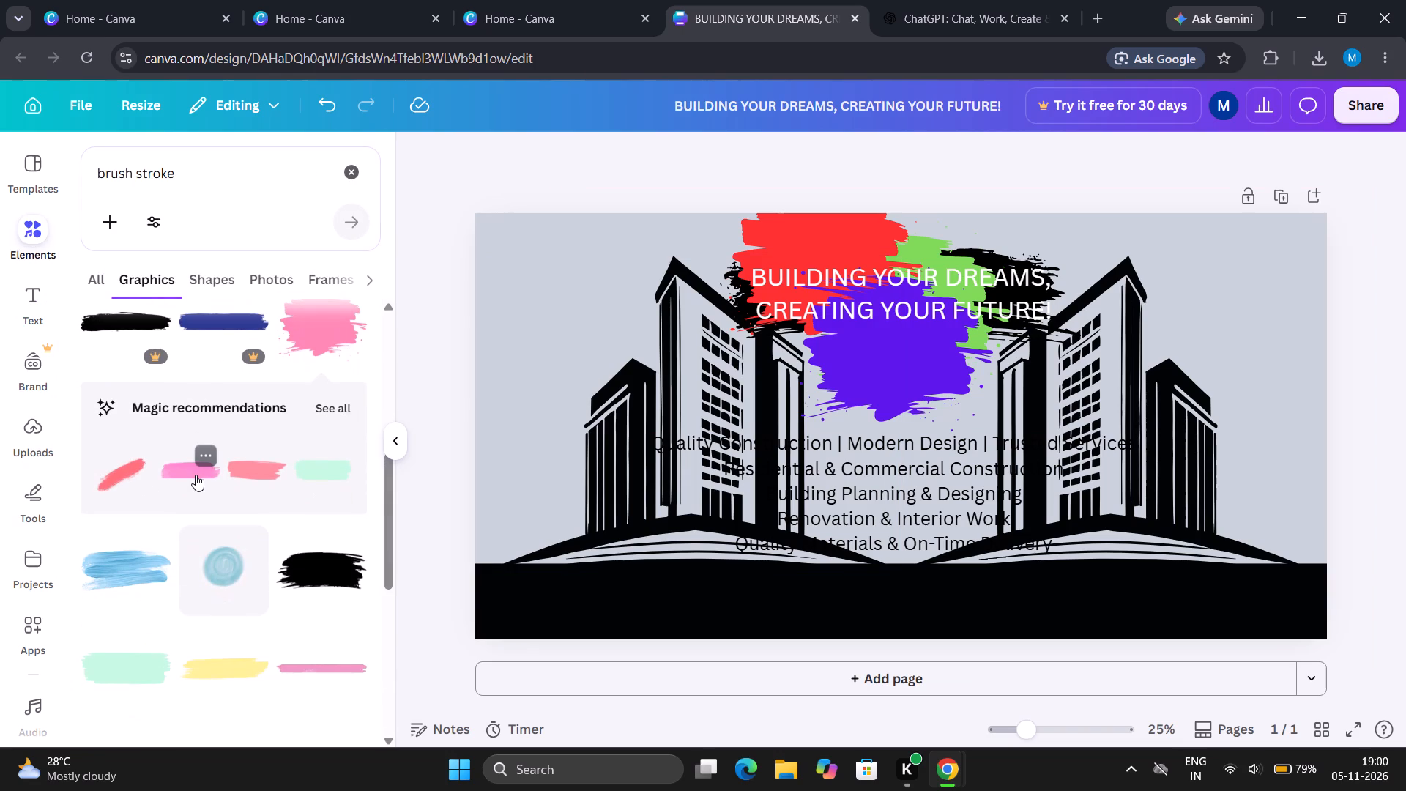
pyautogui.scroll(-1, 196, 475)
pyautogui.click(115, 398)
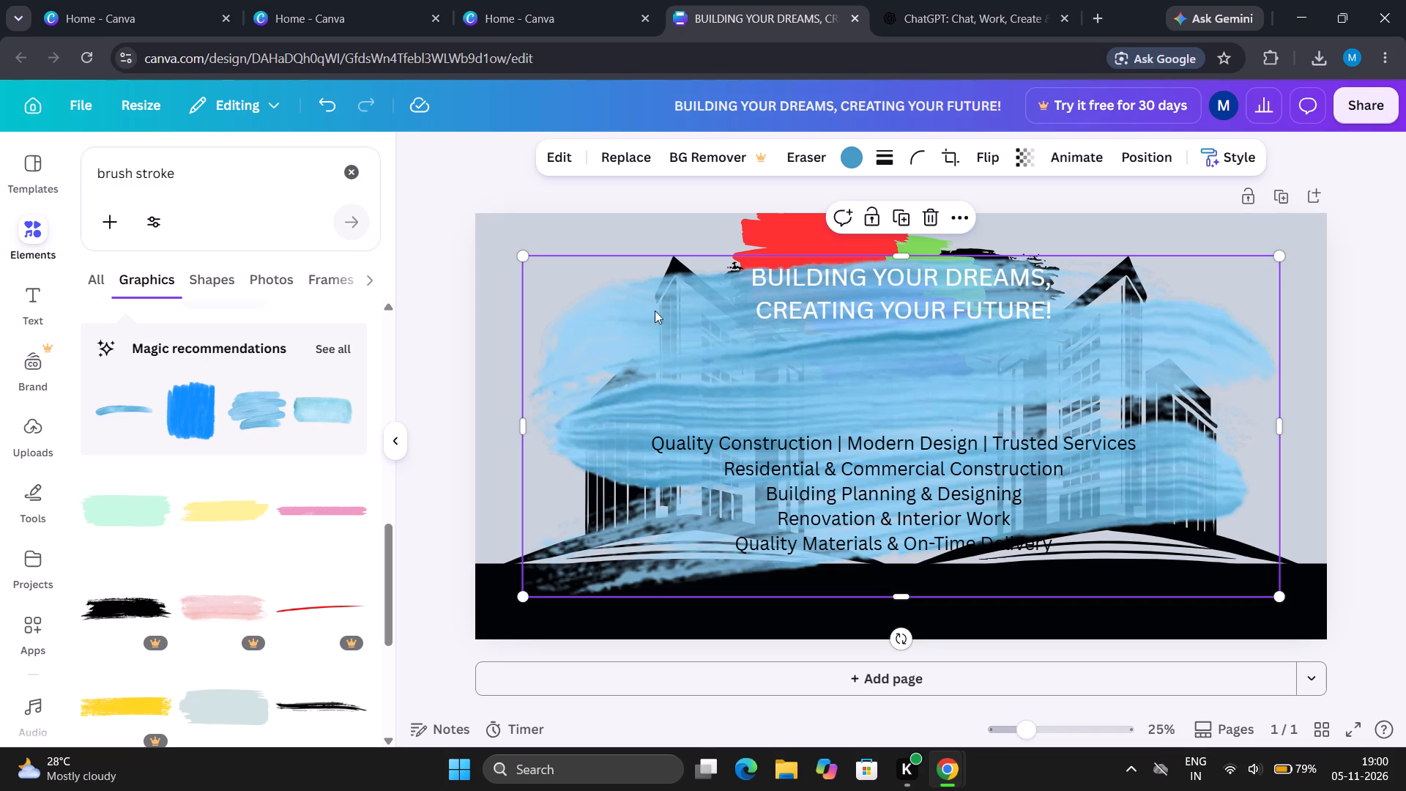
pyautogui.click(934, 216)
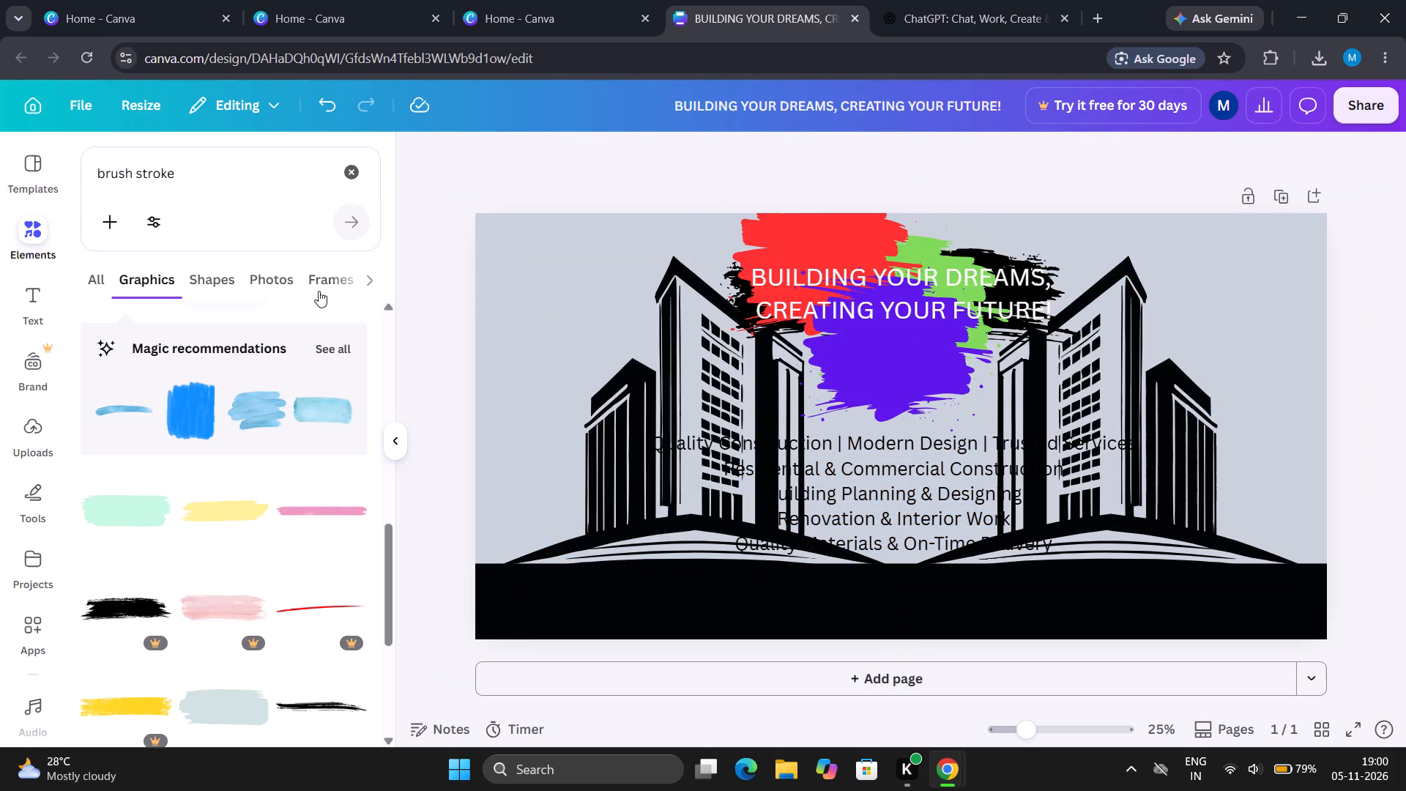
# Look through the brush stroke graphics results for another brush graphic that suits the banner.
pyautogui.scroll(-2, 313, 297)
pyautogui.scroll(2, 313, 297)
pyautogui.click(32, 305)
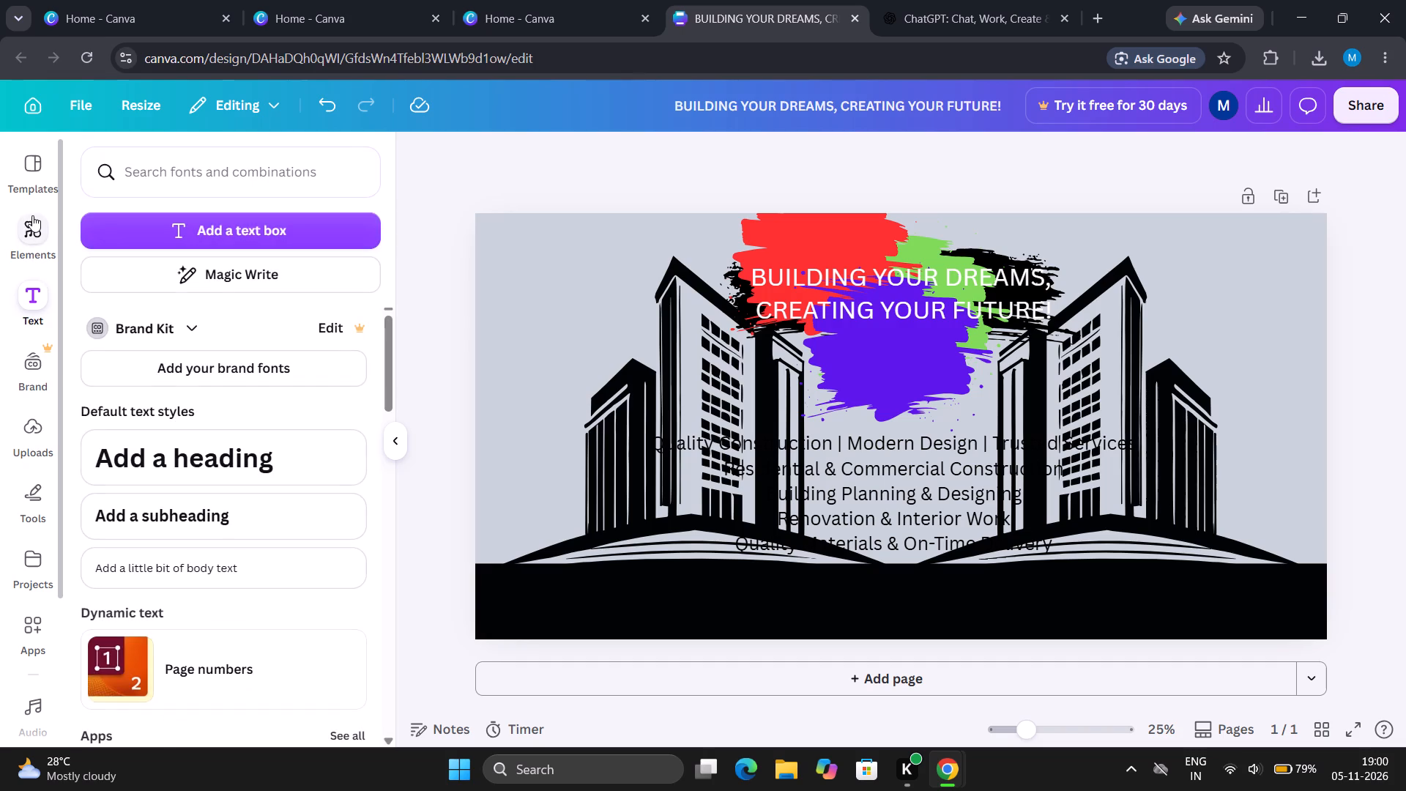
pyautogui.click(32, 215)
pyautogui.scroll(-3, 212, 477)
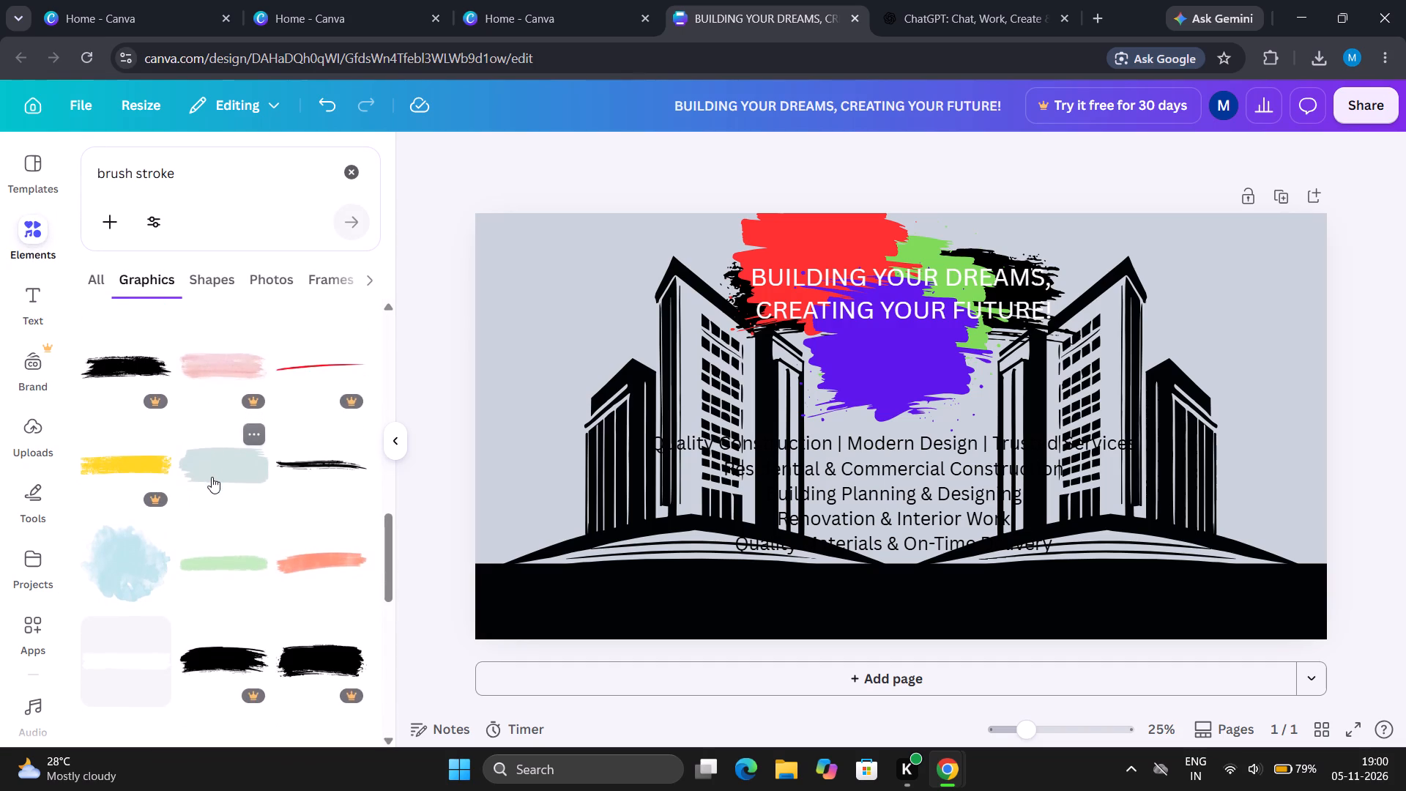
pyautogui.scroll(-1, 212, 477)
pyautogui.scroll(-2, 269, 610)
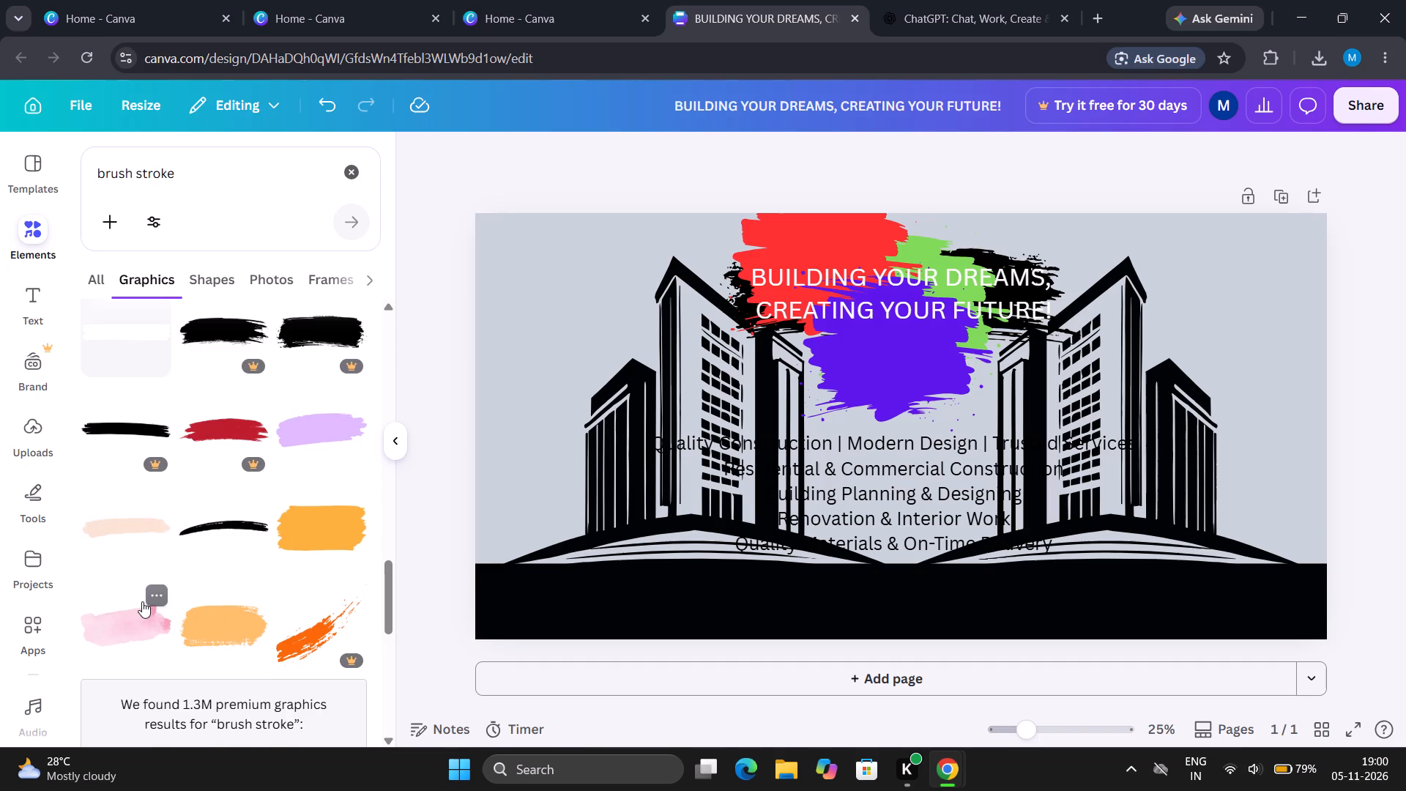
pyautogui.scroll(-2, 142, 601)
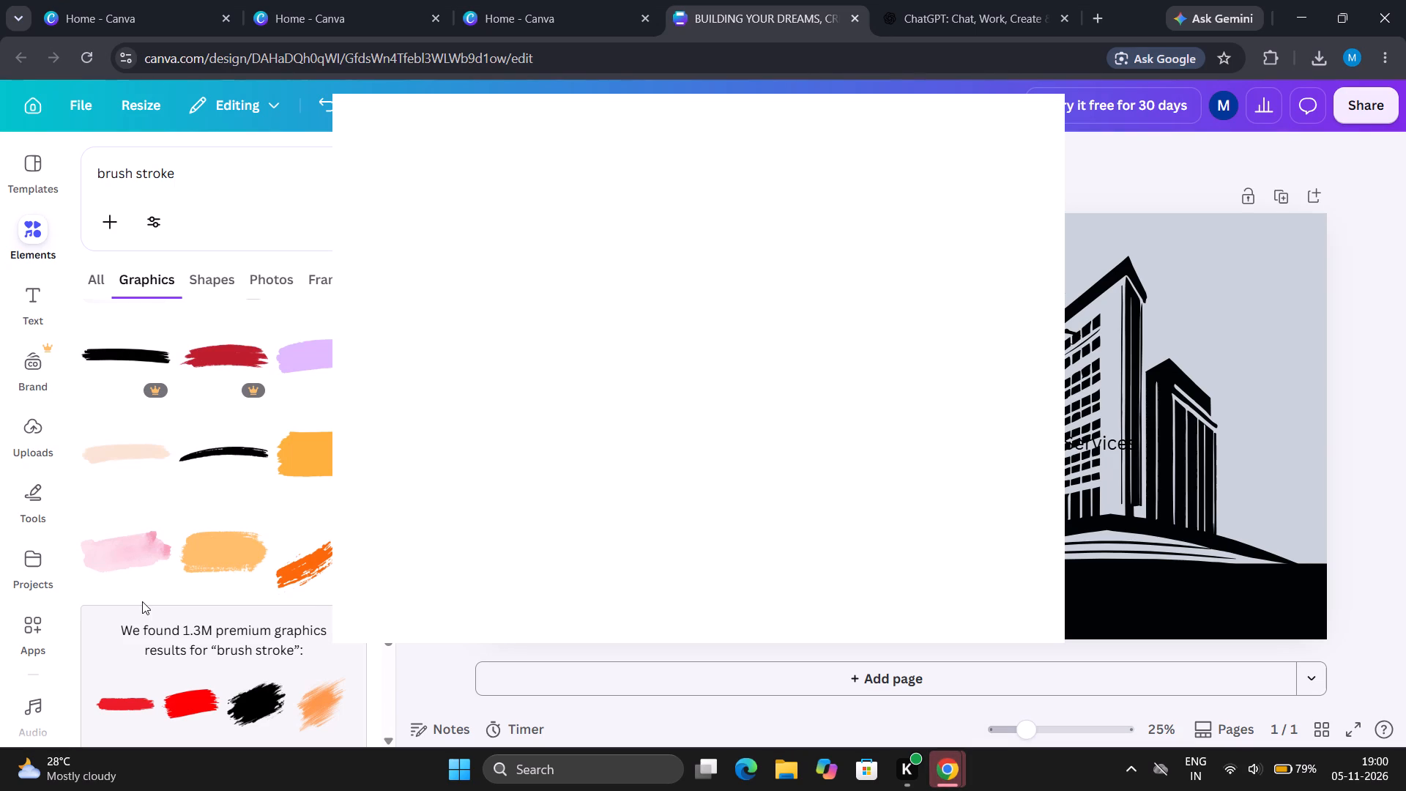
pyautogui.scroll(2, 142, 601)
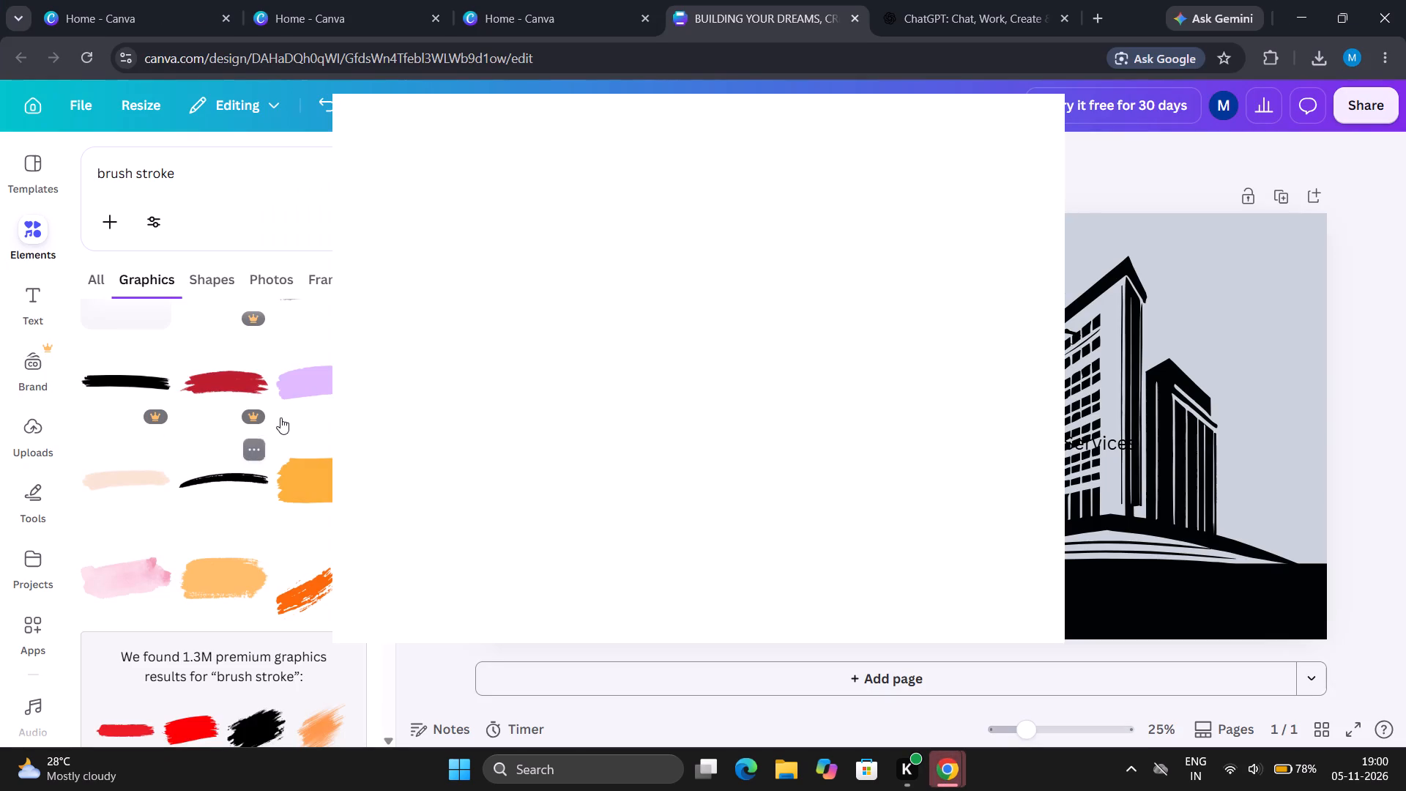
pyautogui.scroll(-2, 283, 363)
pyautogui.scroll(5, 283, 363)
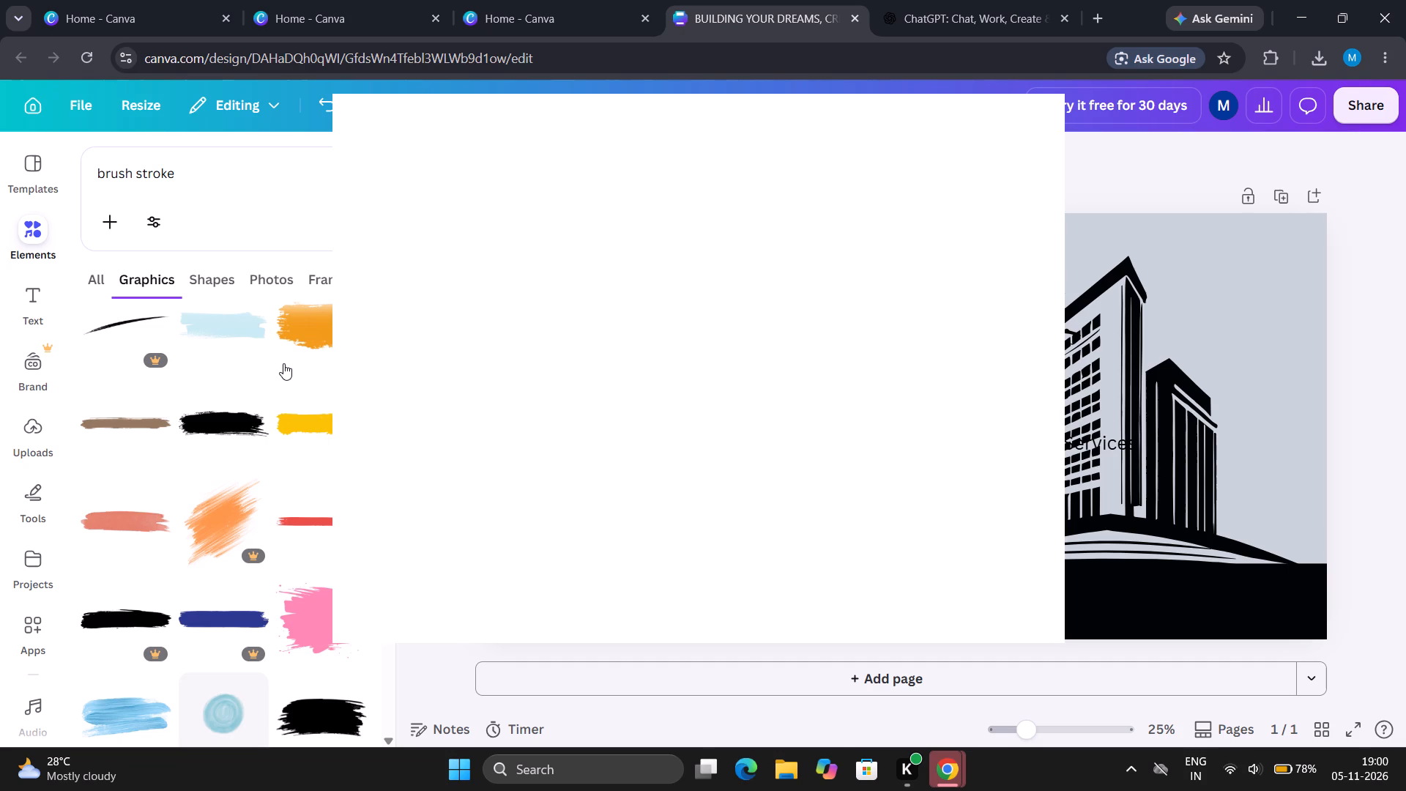
pyautogui.scroll(1, 283, 363)
pyautogui.scroll(-1, 283, 363)
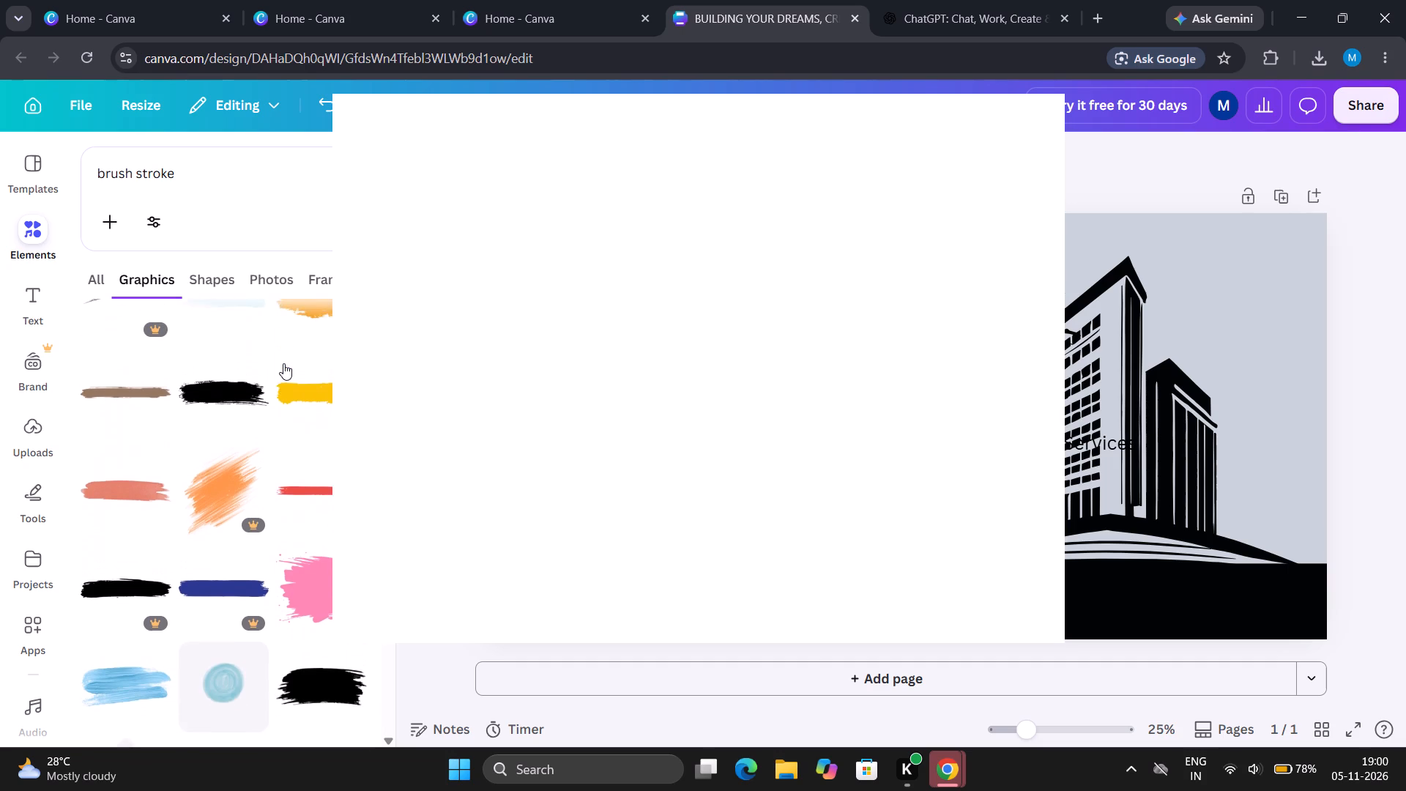
pyautogui.scroll(-1, 283, 363)
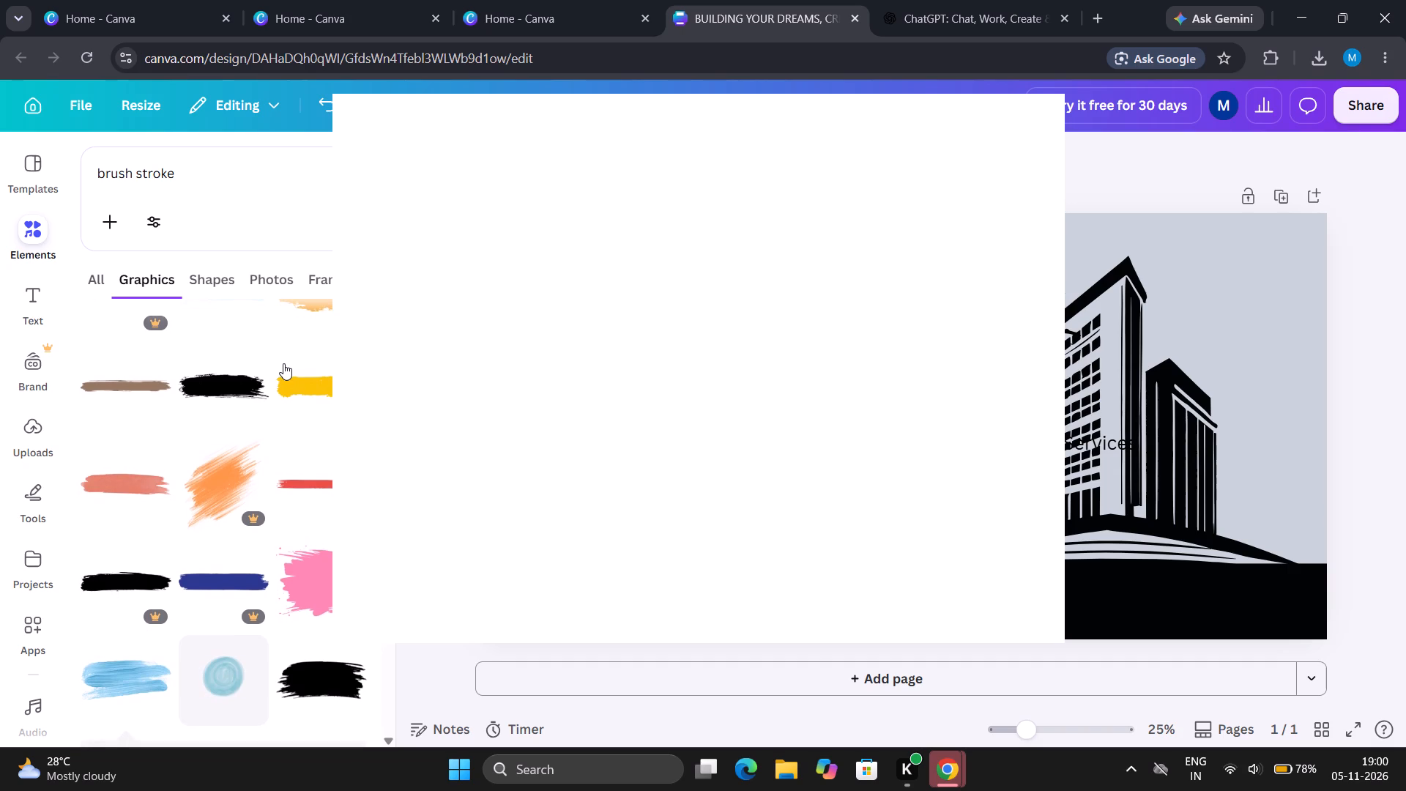
pyautogui.scroll(-1, 283, 363)
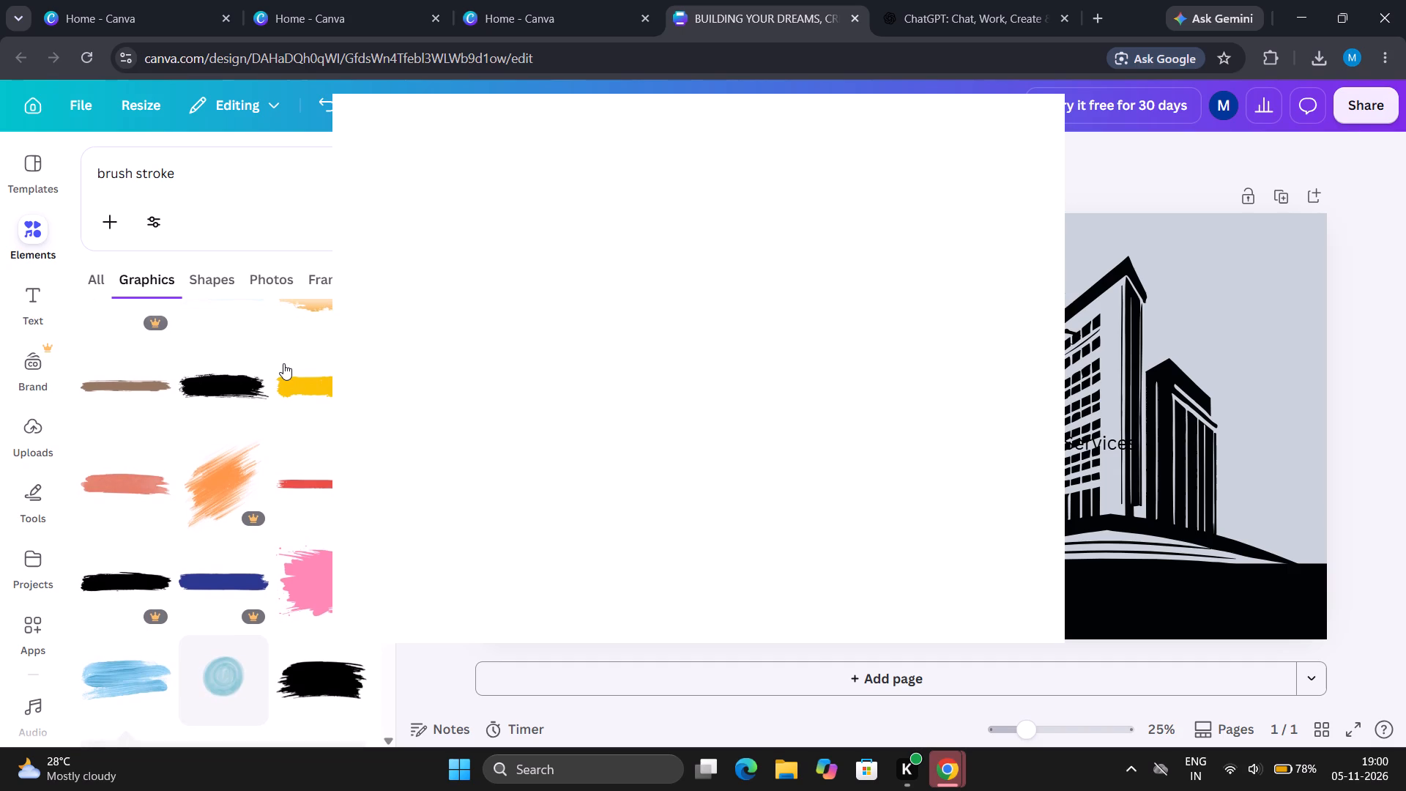
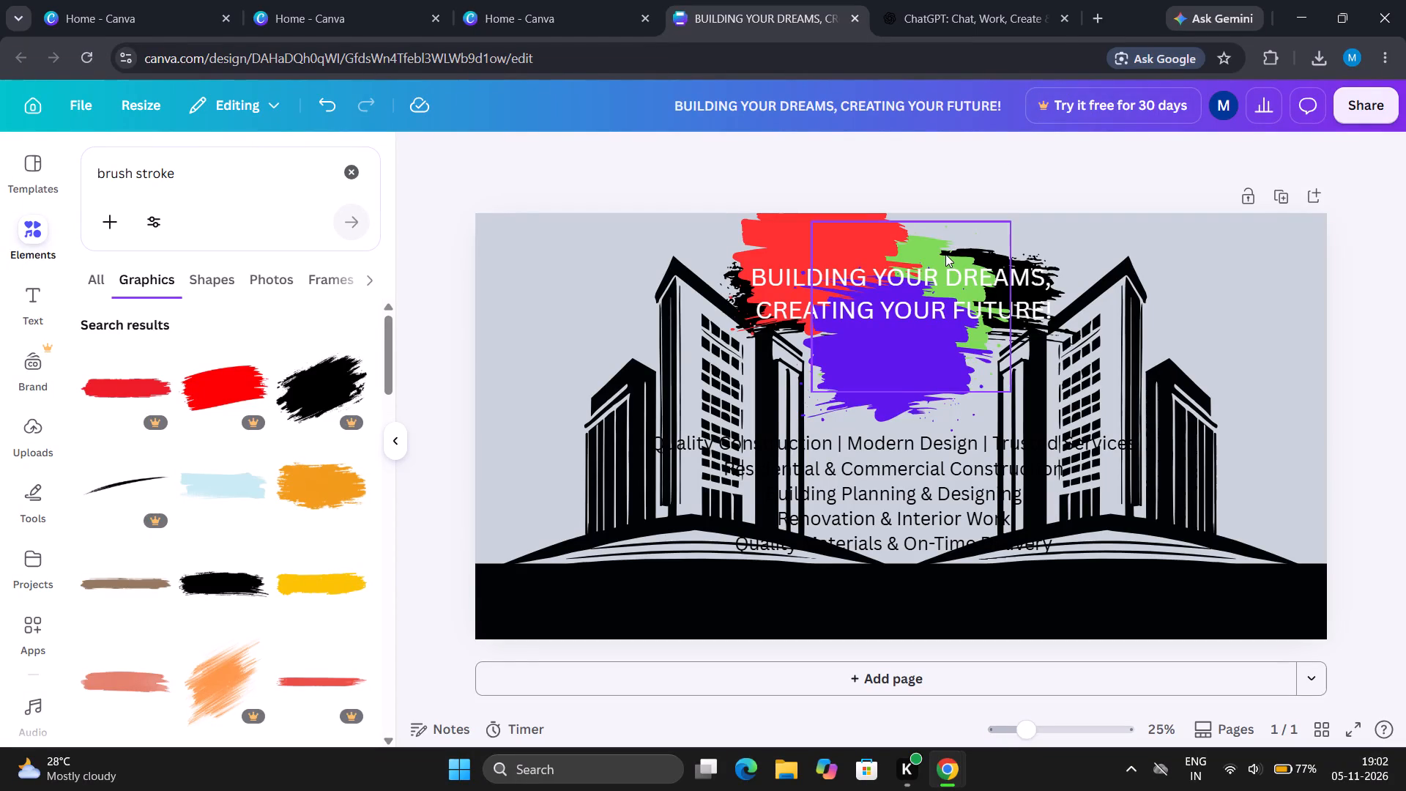
# Add the wide black brush stroke graphic from the brush stroke results and enlarge it to span the tagline and services text area.
pyautogui.scroll(-2, 231, 535)
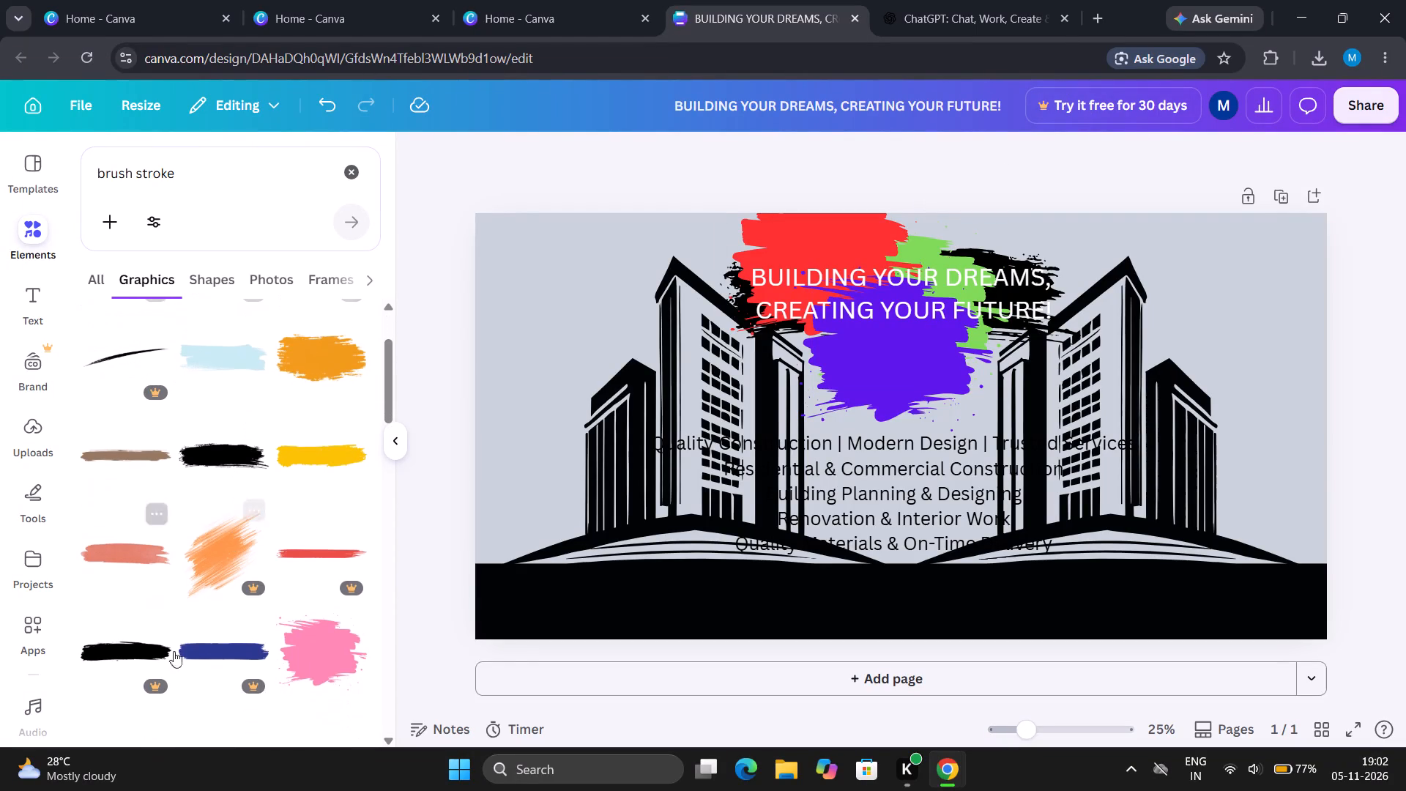
pyautogui.scroll(-3, 217, 700)
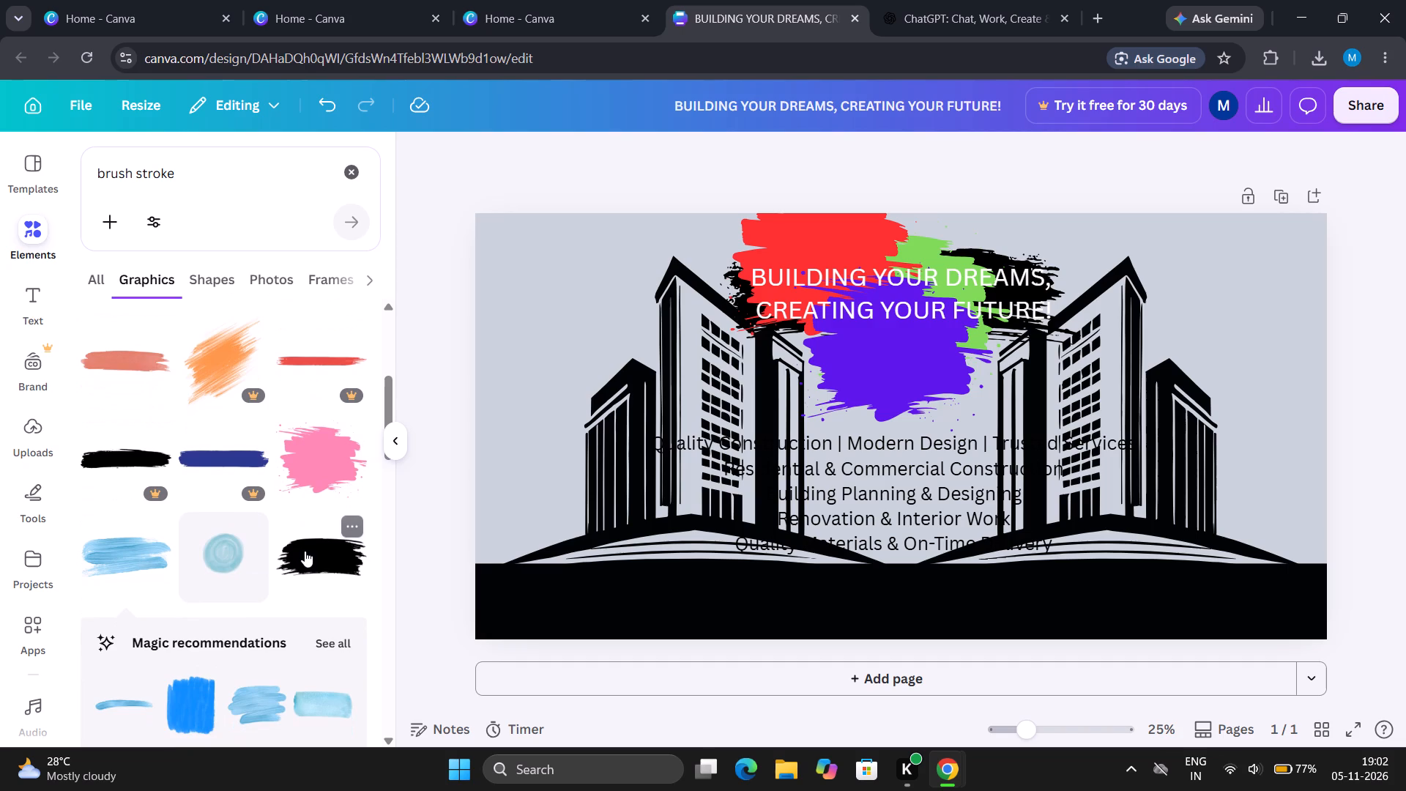
pyautogui.scroll(-1, 303, 555)
pyautogui.scroll(1, 303, 555)
pyautogui.click(308, 527)
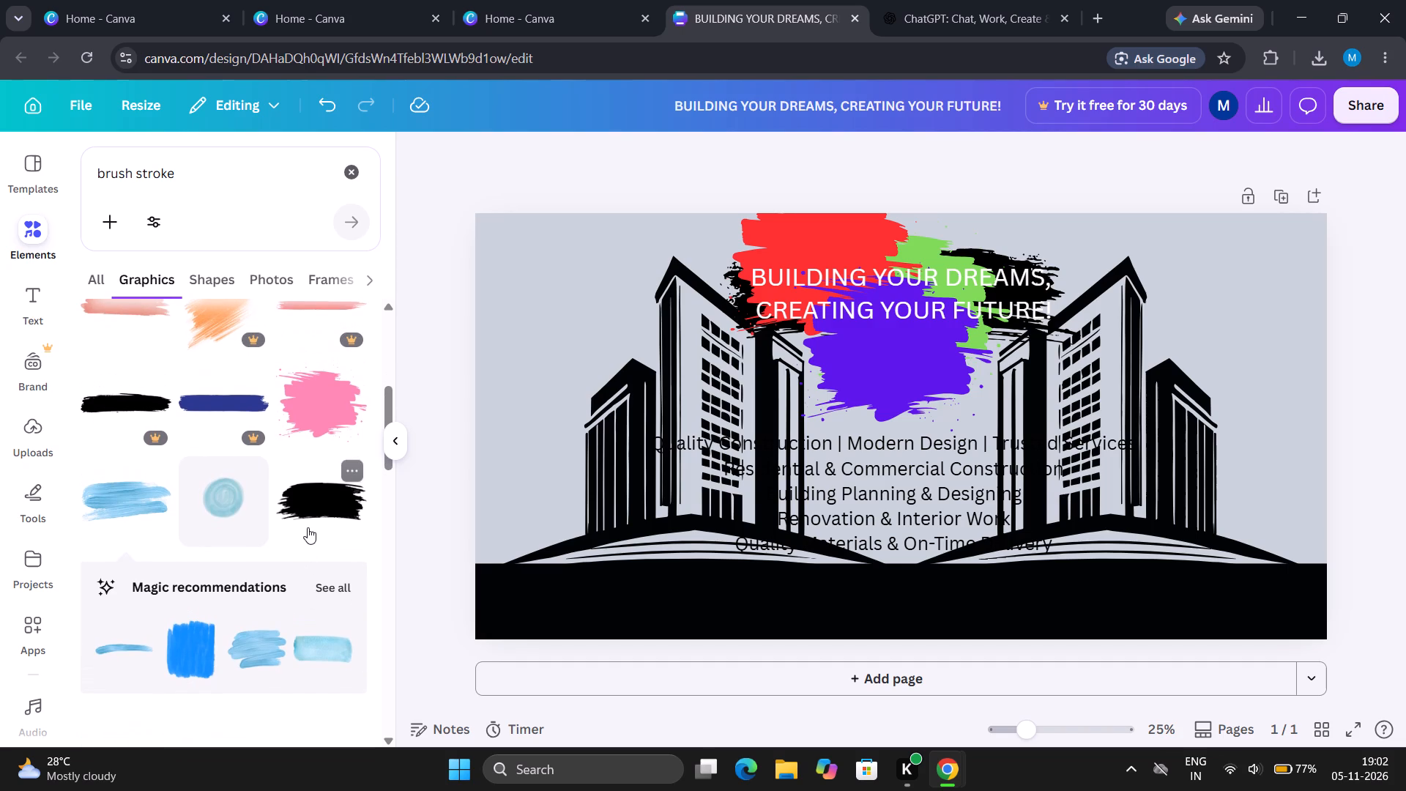
pyautogui.moveTo(836, 412); pyautogui.dragTo(815, 433)
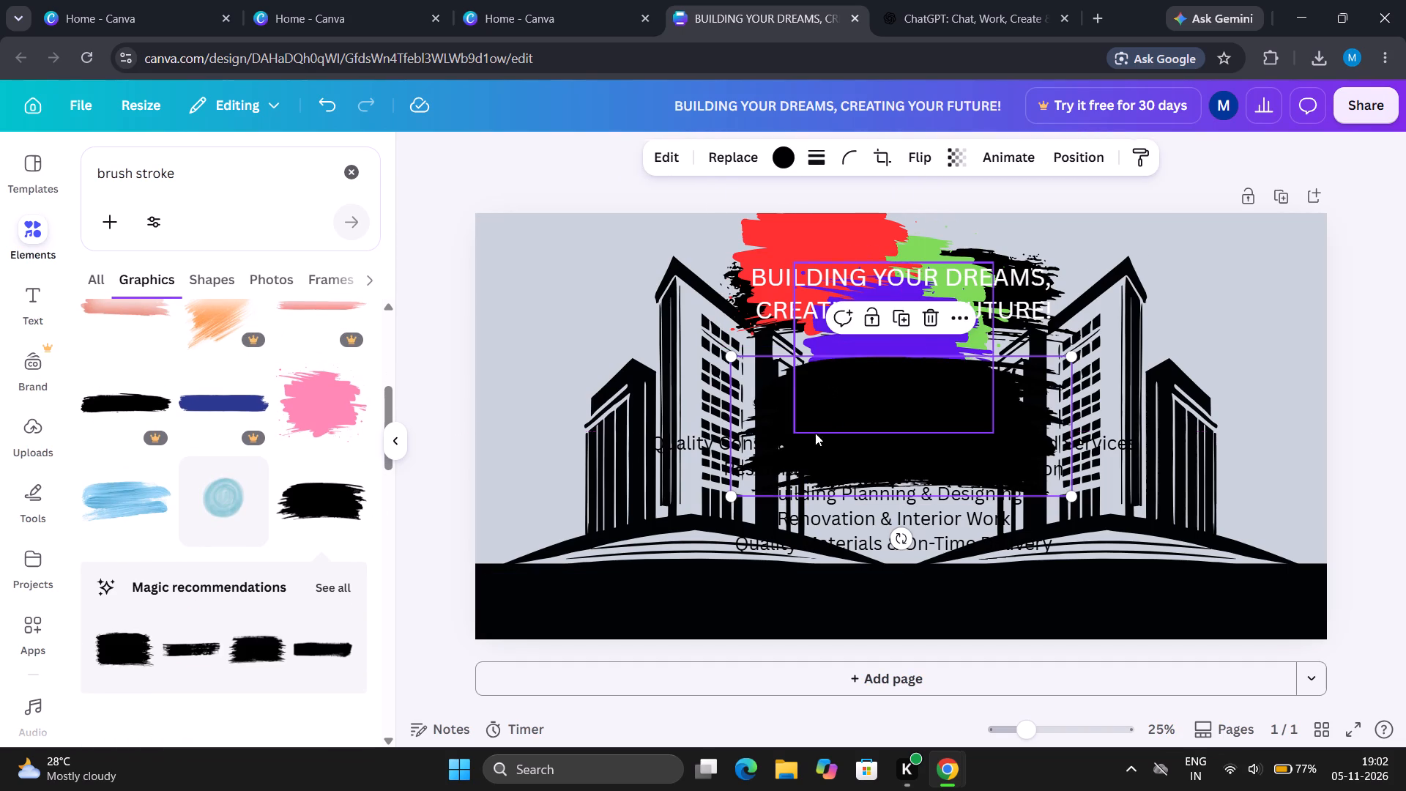
pyautogui.moveTo(815, 433); pyautogui.dragTo(682, 468)
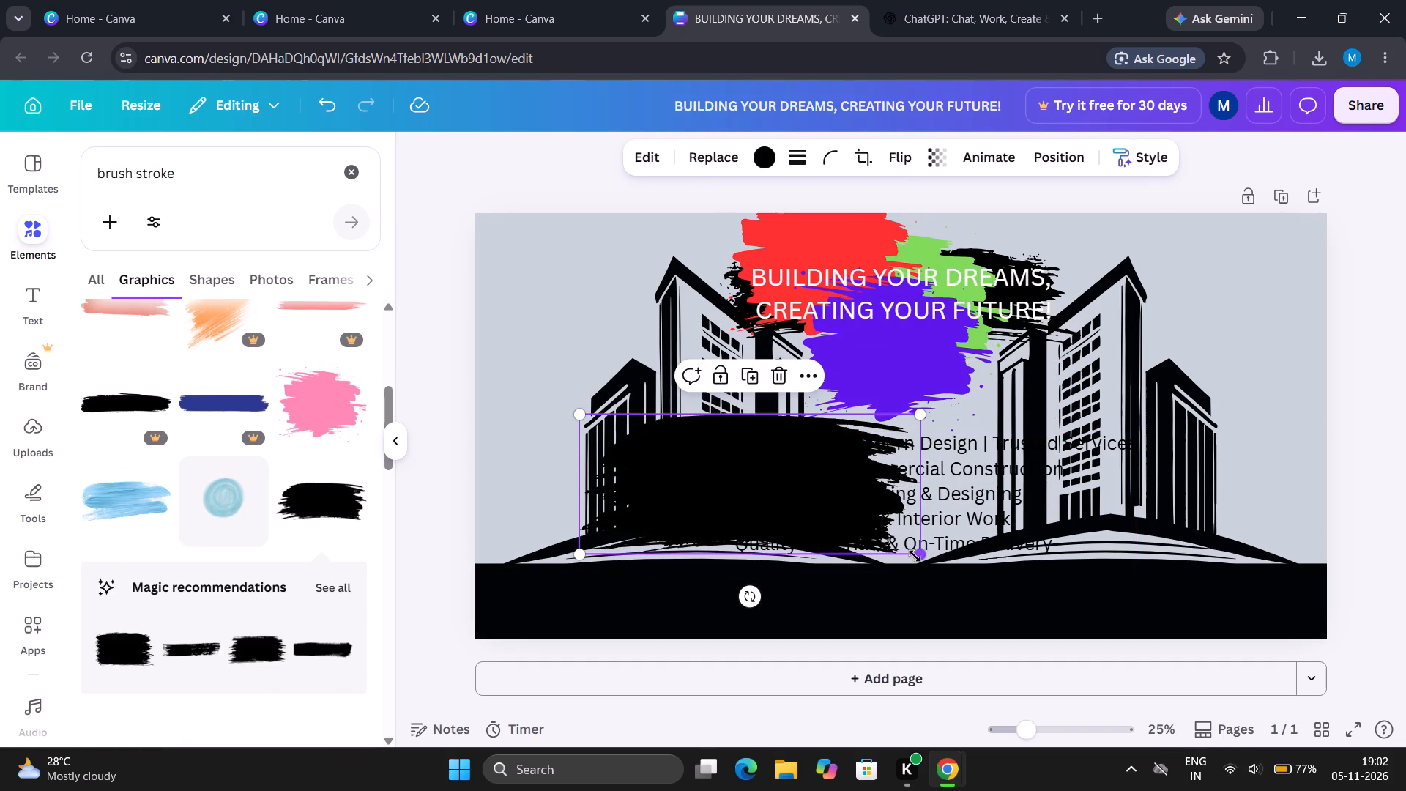
pyautogui.moveTo(915, 556); pyautogui.dragTo(1229, 532)
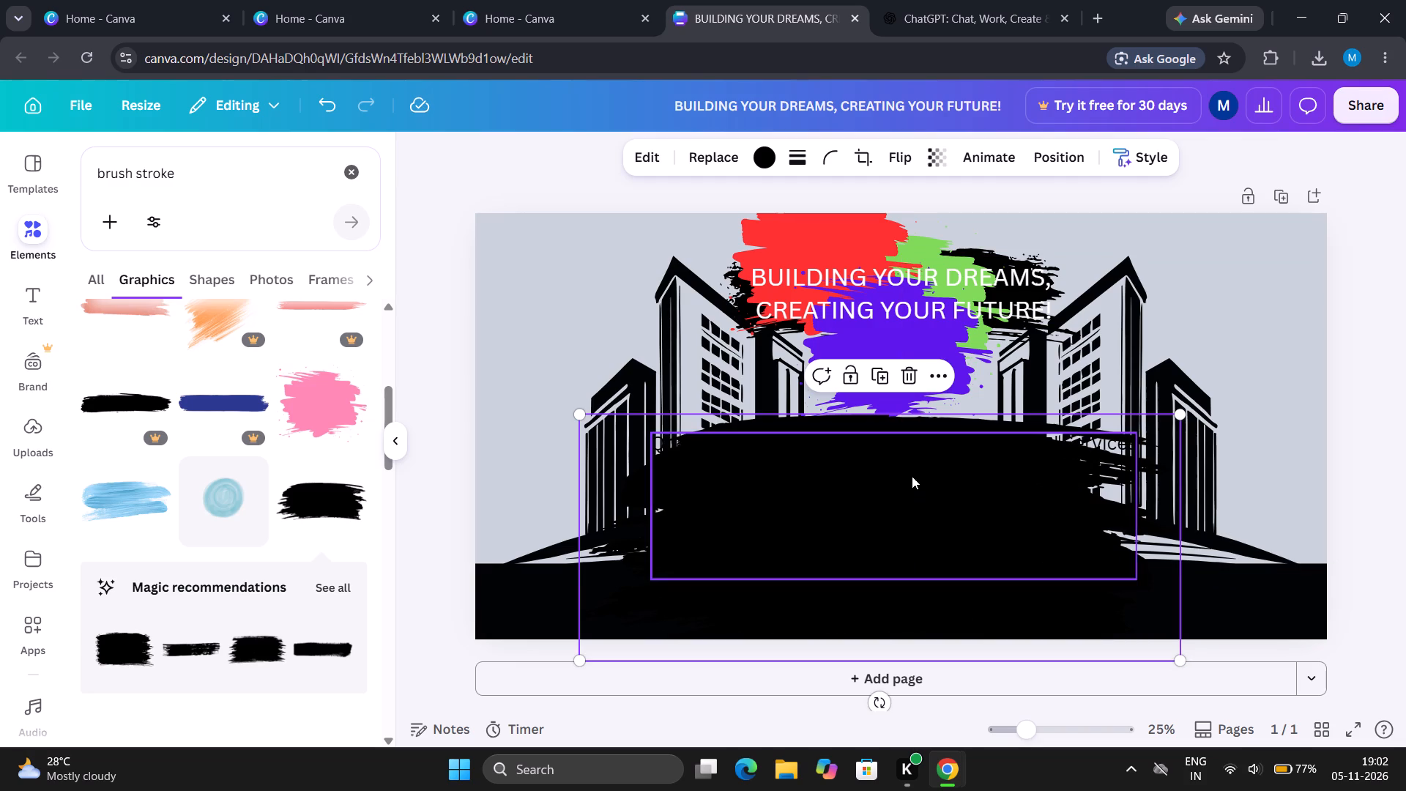
# Try purple, grass green and coral red on the large brush stroke over the services text, and recolour it white.
pyautogui.click(773, 157)
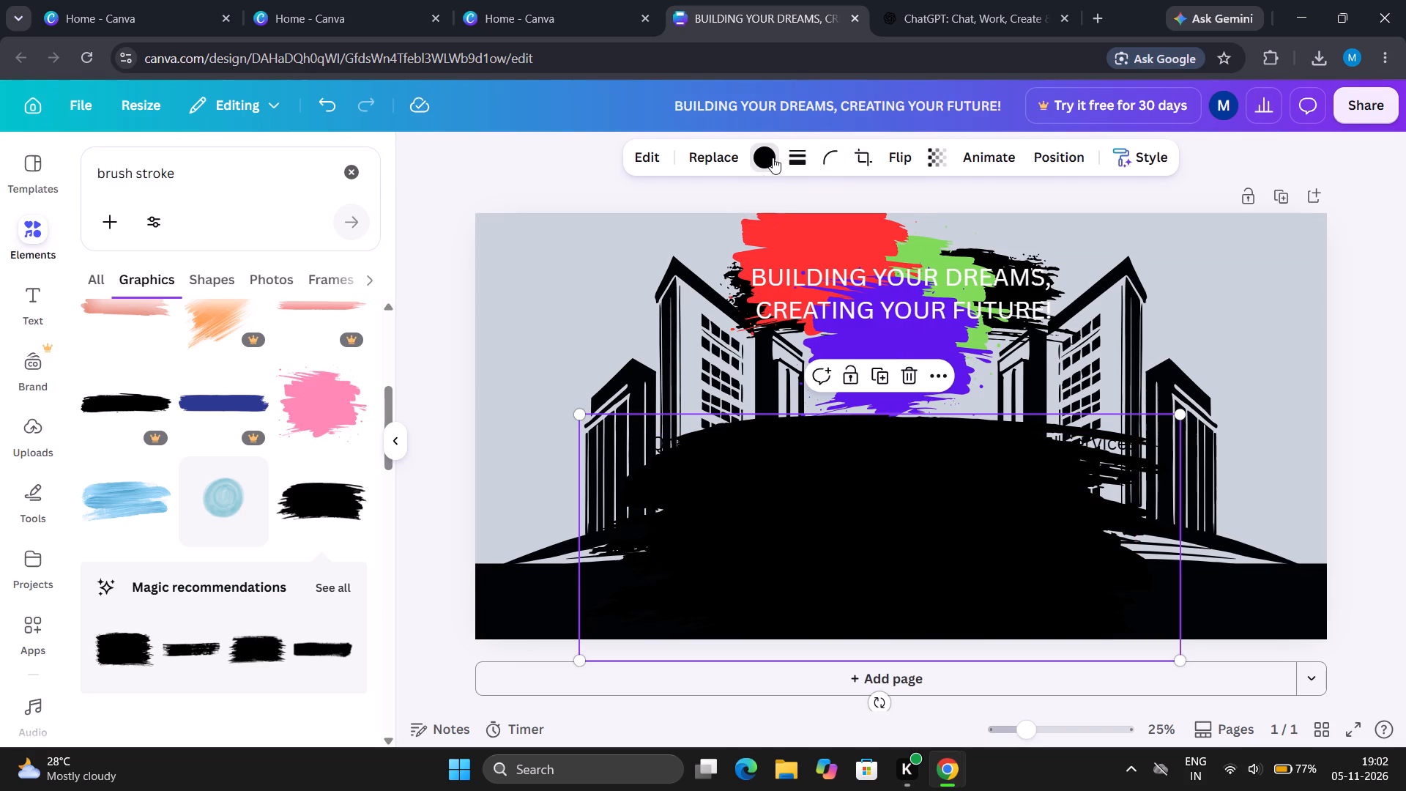
pyautogui.click(760, 164)
pyautogui.click(760, 147)
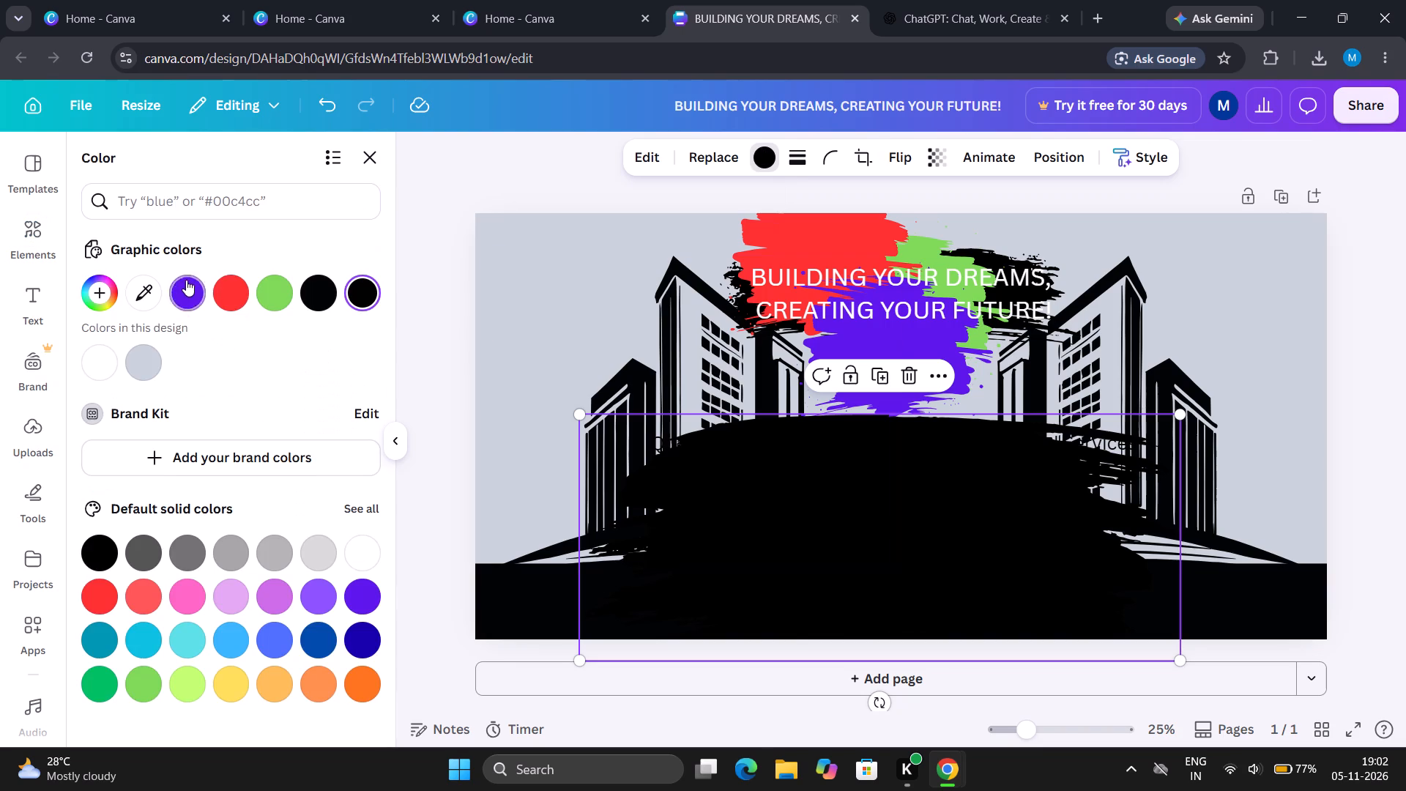
pyautogui.click(185, 279)
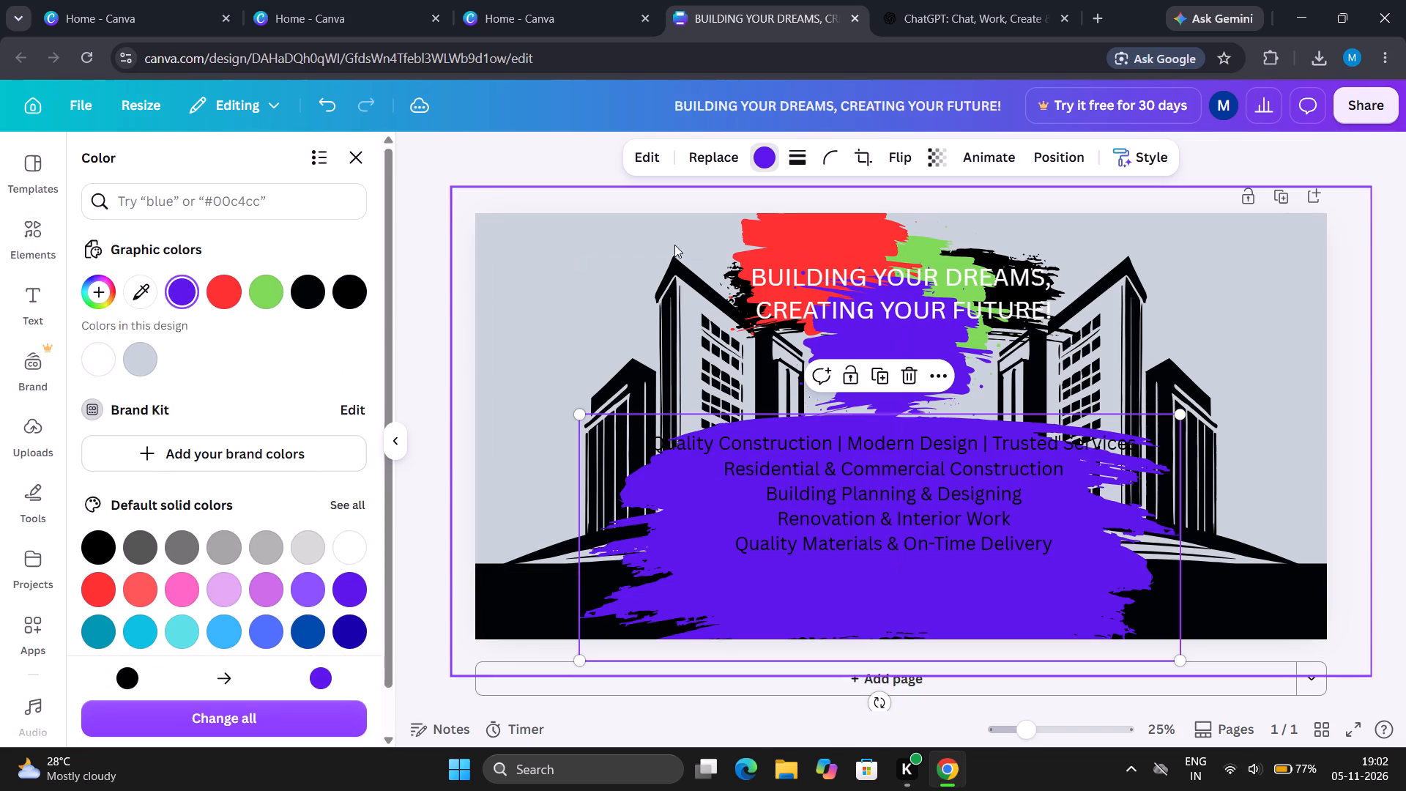
pyautogui.click(264, 299)
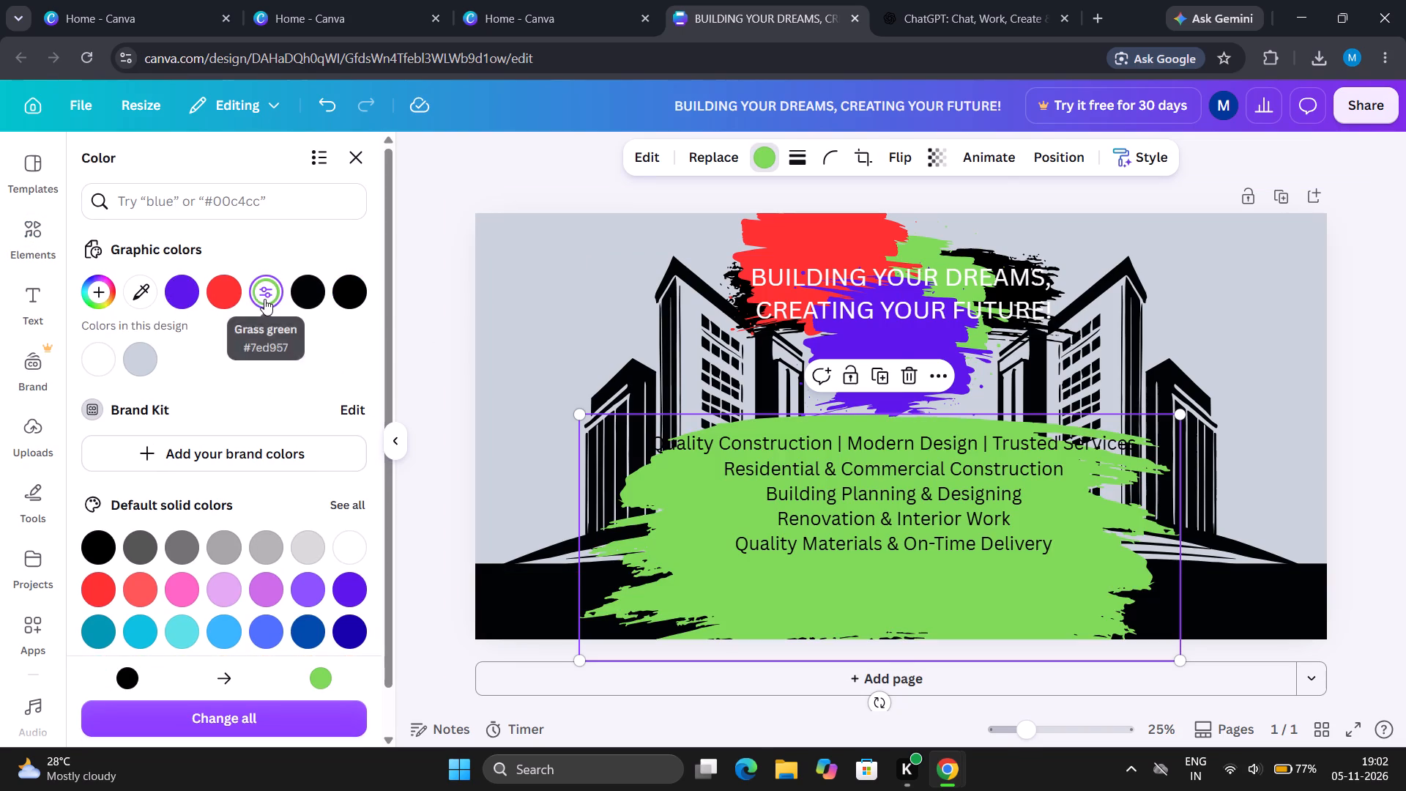
pyautogui.press('space')
pyautogui.scroll(-1, 286, 539)
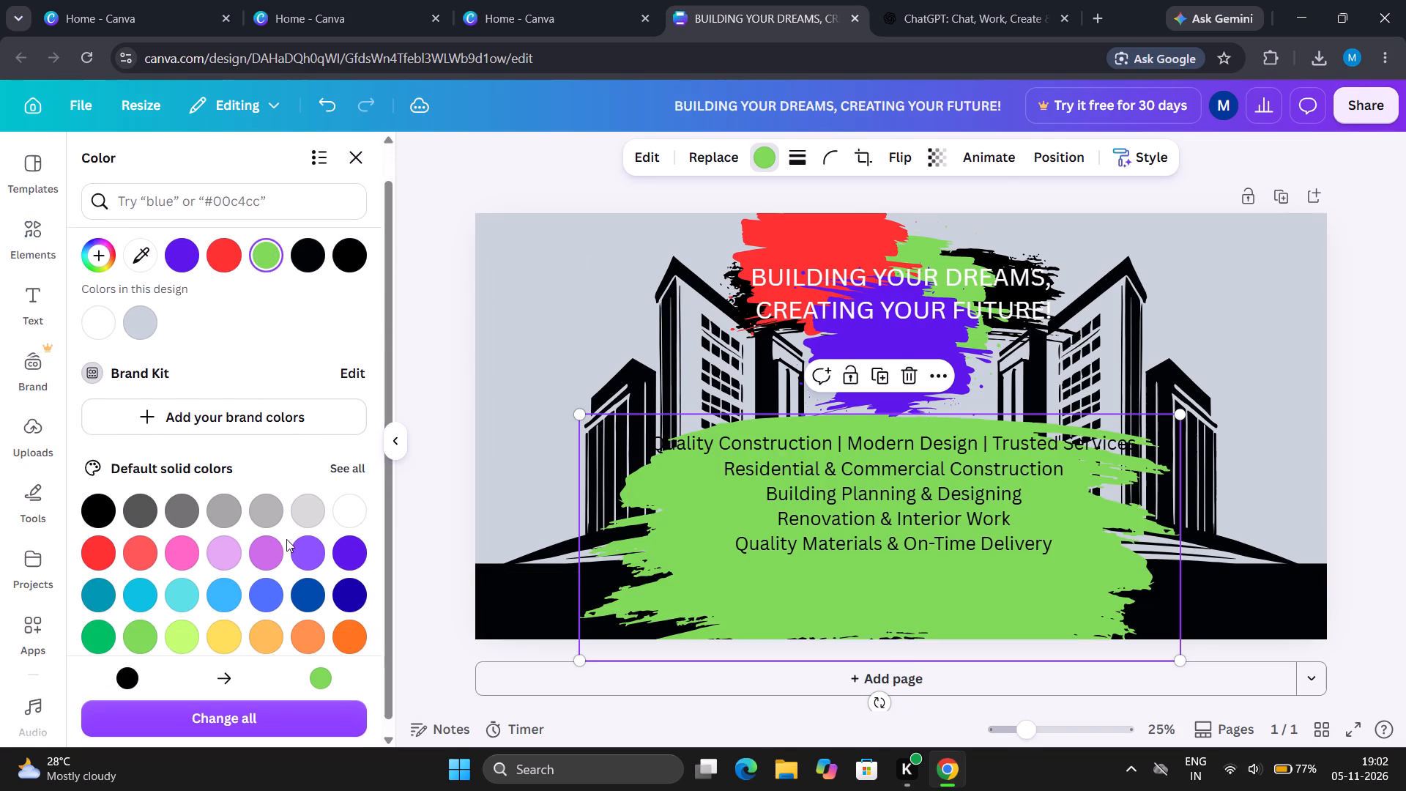
pyautogui.click(94, 538)
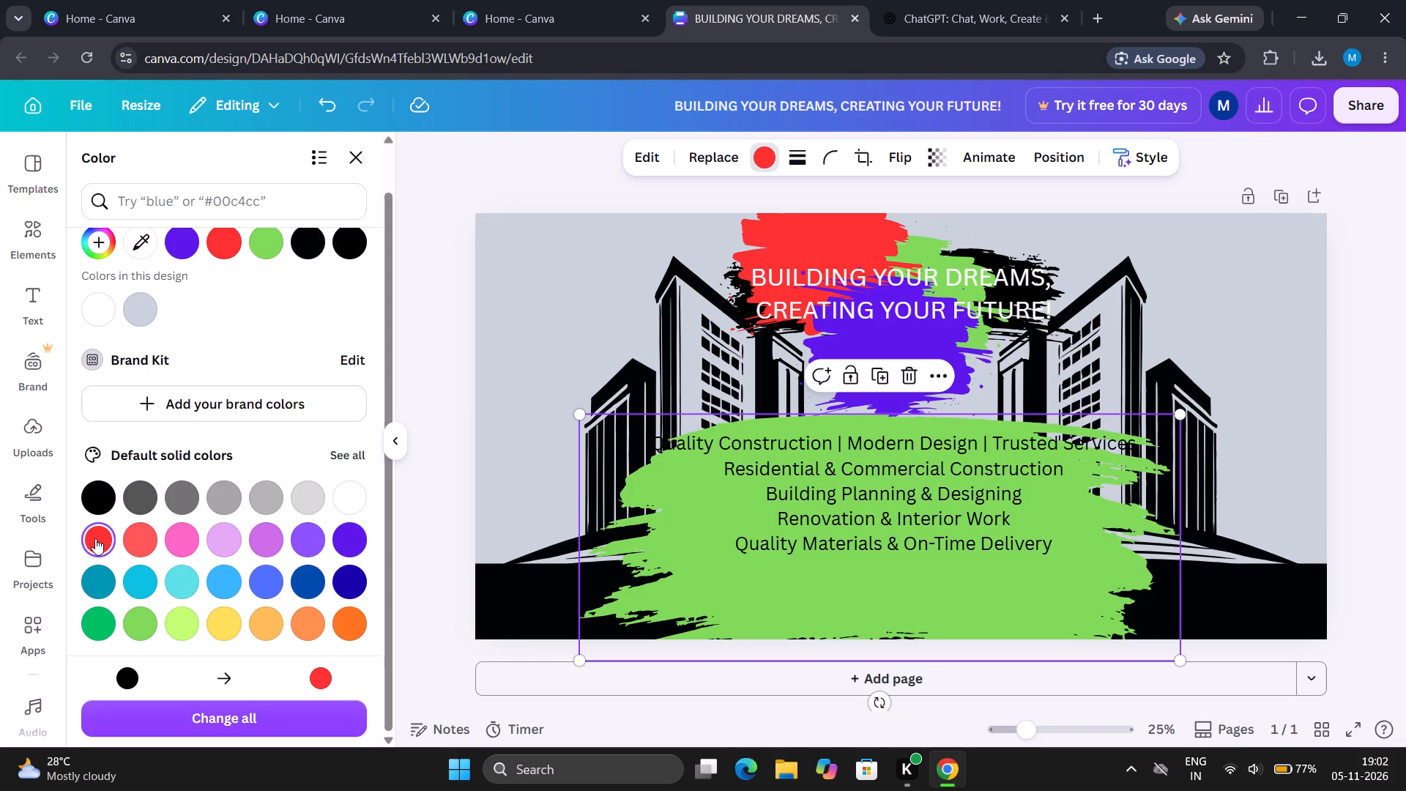
pyautogui.click(144, 534)
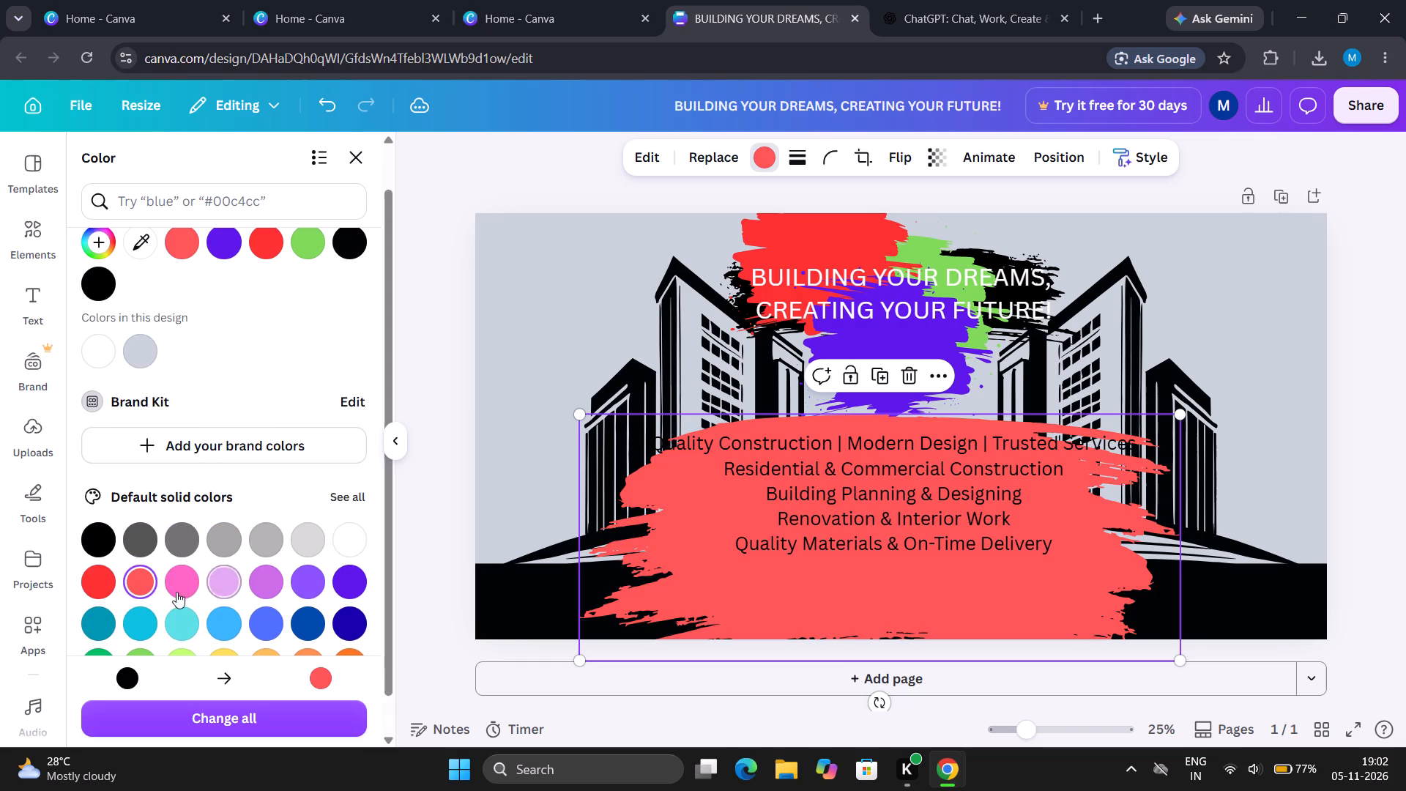
pyautogui.scroll(-1, 192, 617)
pyautogui.click(351, 495)
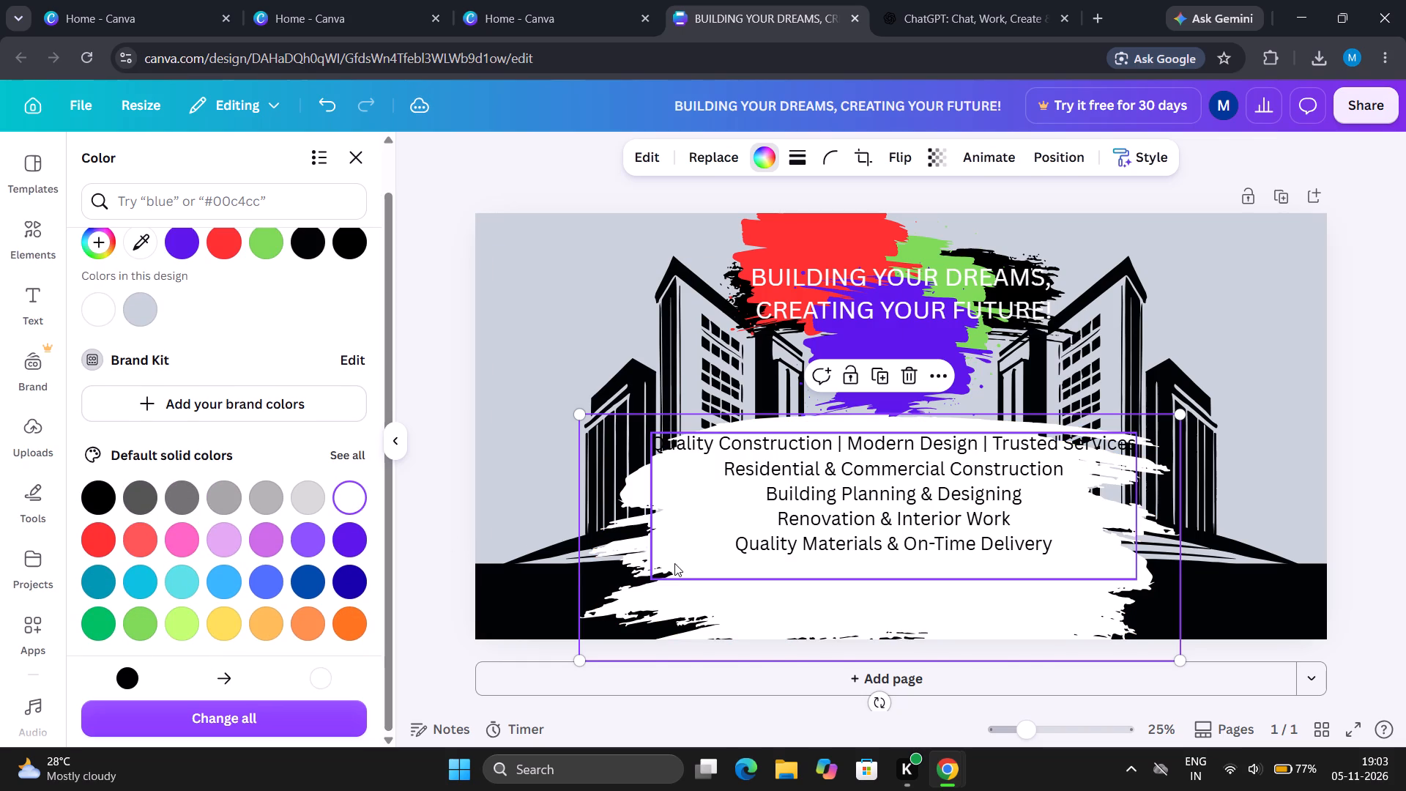
# Move the white brush stroke slightly up so its lower edge lines up with the banner's bottom edge, keeping it around the services text.
pyautogui.moveTo(791, 611); pyautogui.dragTo(789, 587)
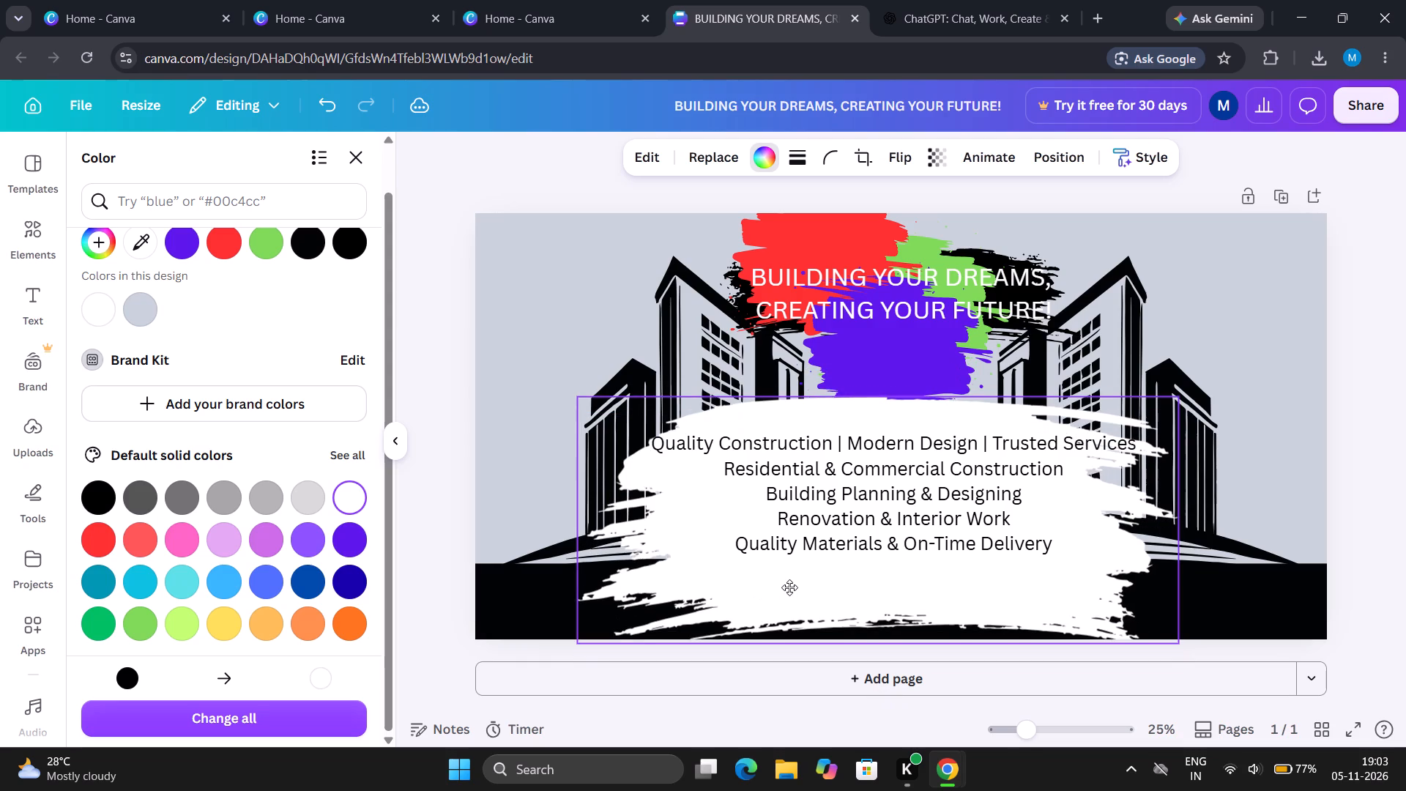
pyautogui.moveTo(789, 587); pyautogui.dragTo(789, 587)
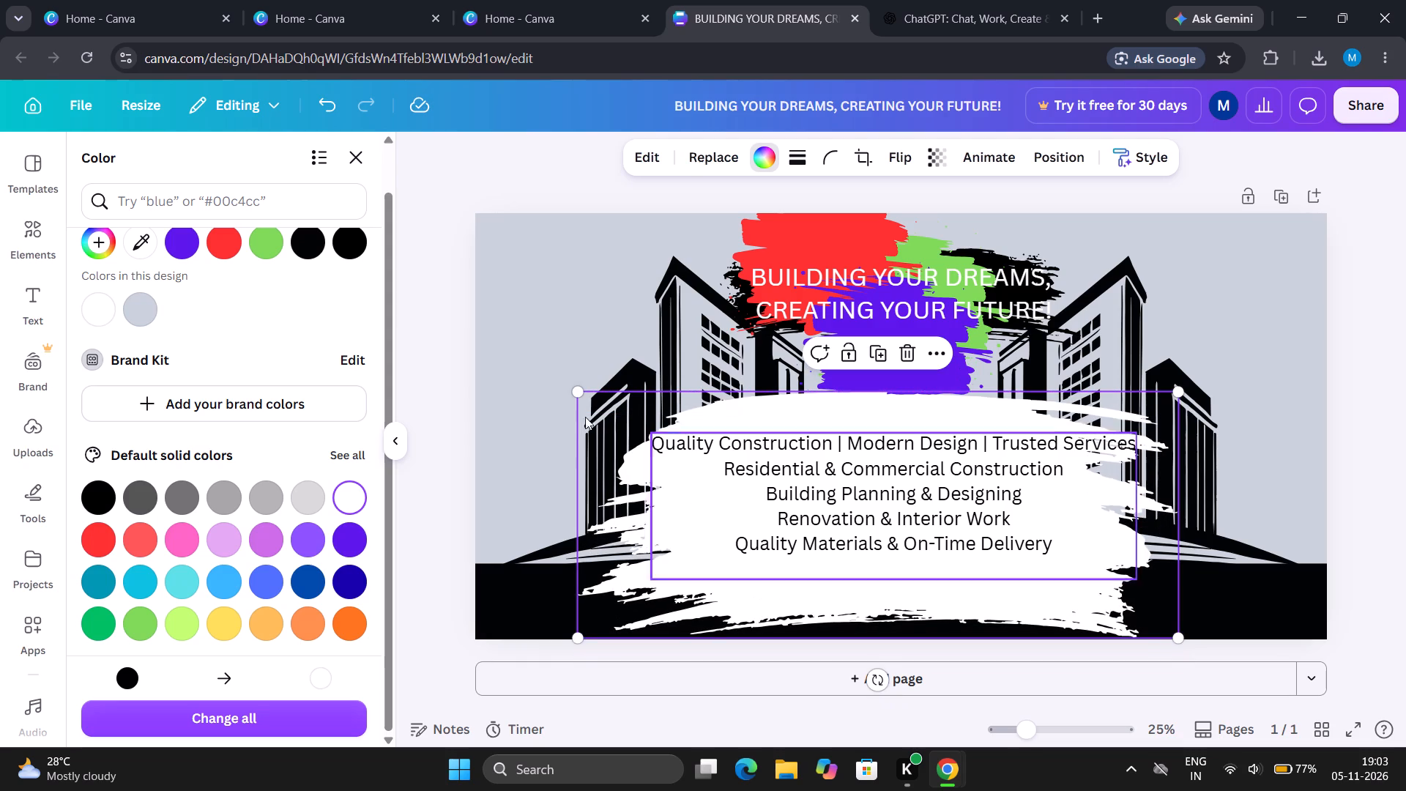
pyautogui.click(429, 191)
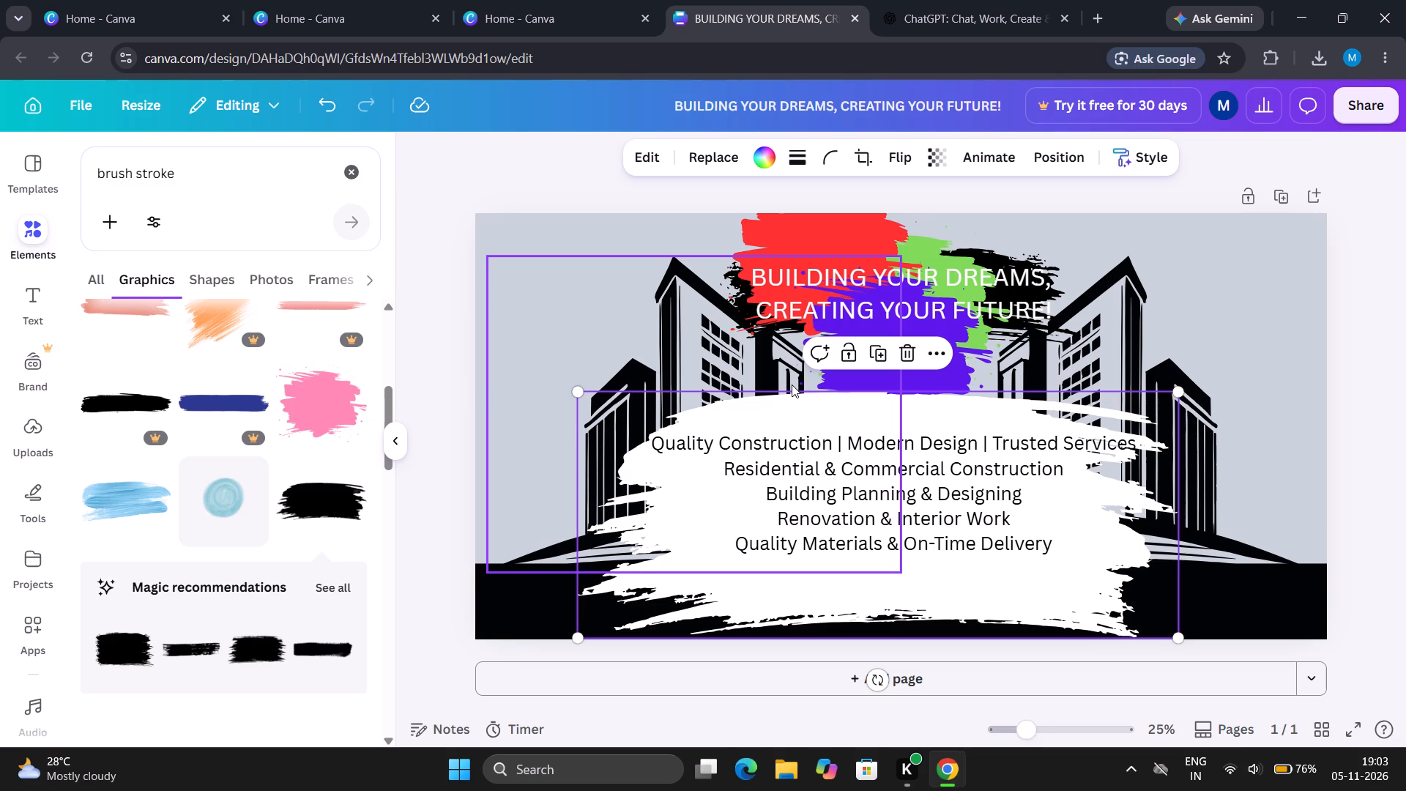
# Make all the tagline and services text on the white brush stroke bold.
pyautogui.click(868, 490)
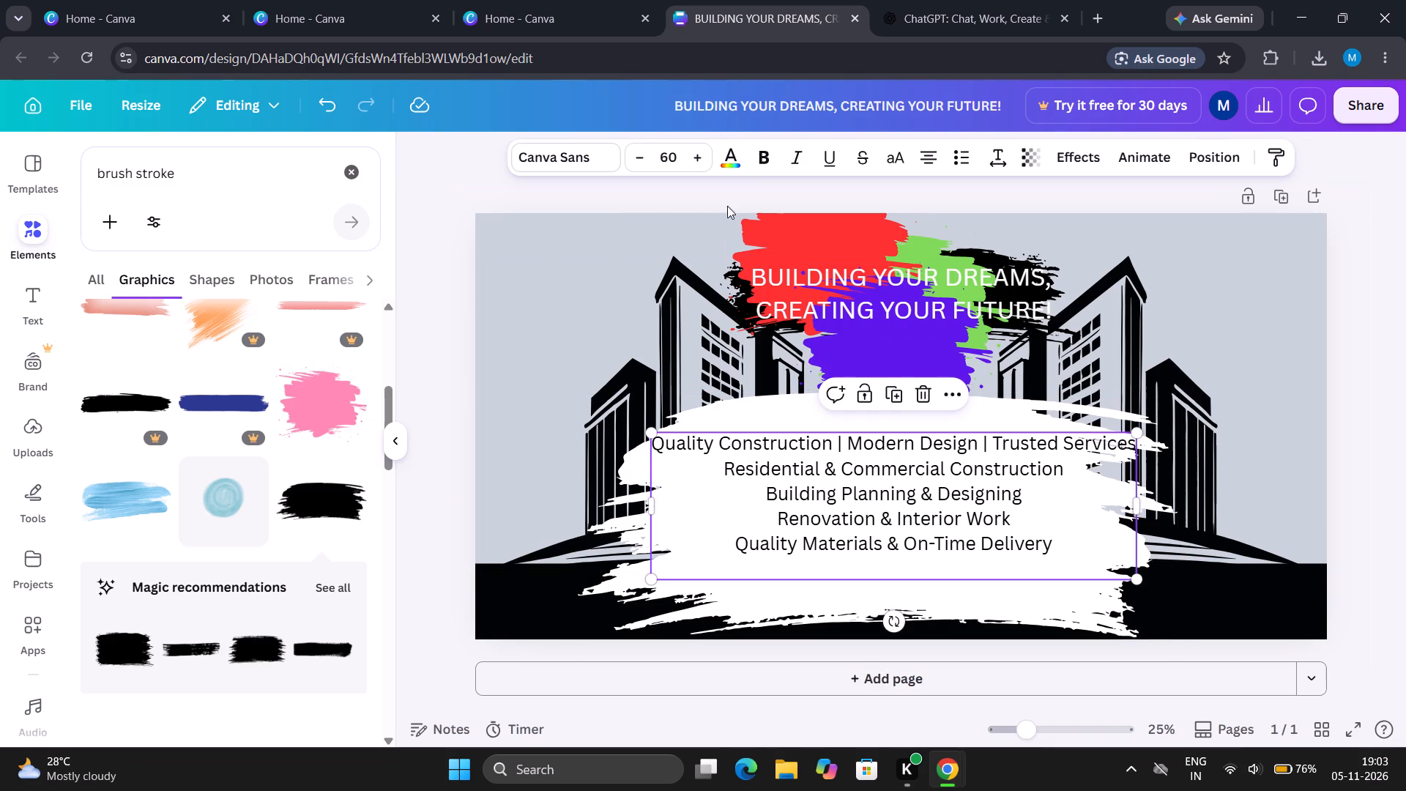
pyautogui.click(759, 165)
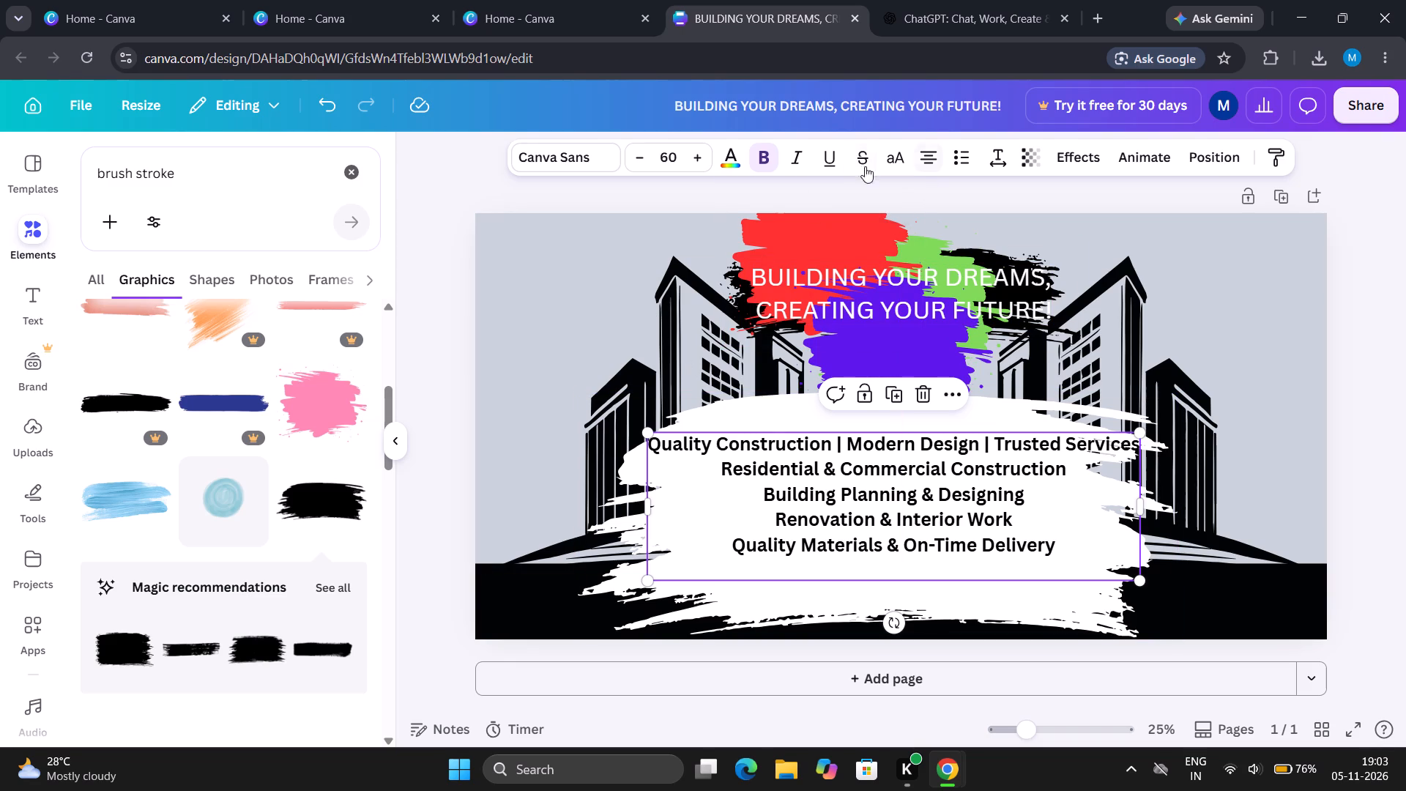
pyautogui.click(479, 170)
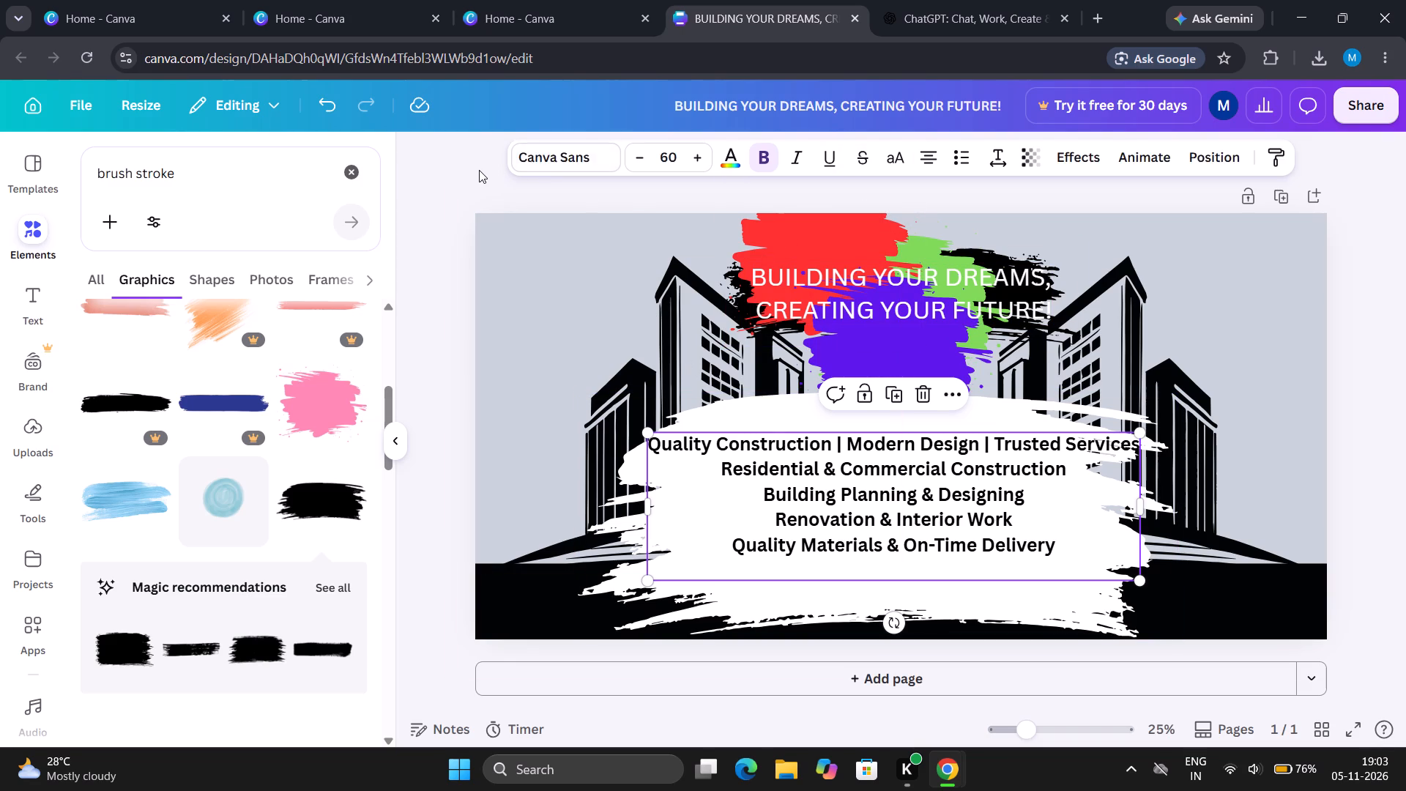
# Switch to the Canva home page and look through the recent designs, expanding the list to show more.
pyautogui.click(570, 19)
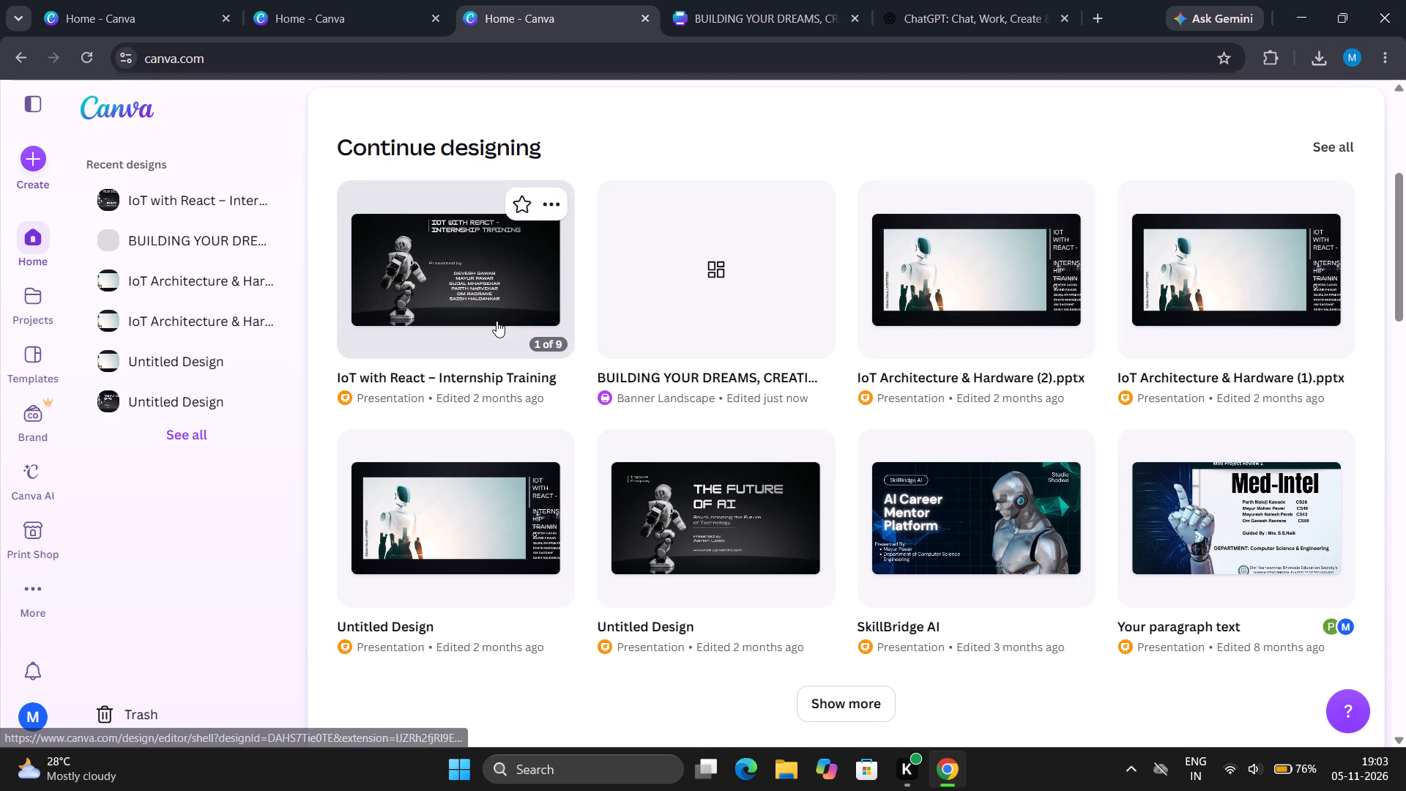
pyautogui.scroll(-1, 496, 321)
pyautogui.scroll(1, 496, 321)
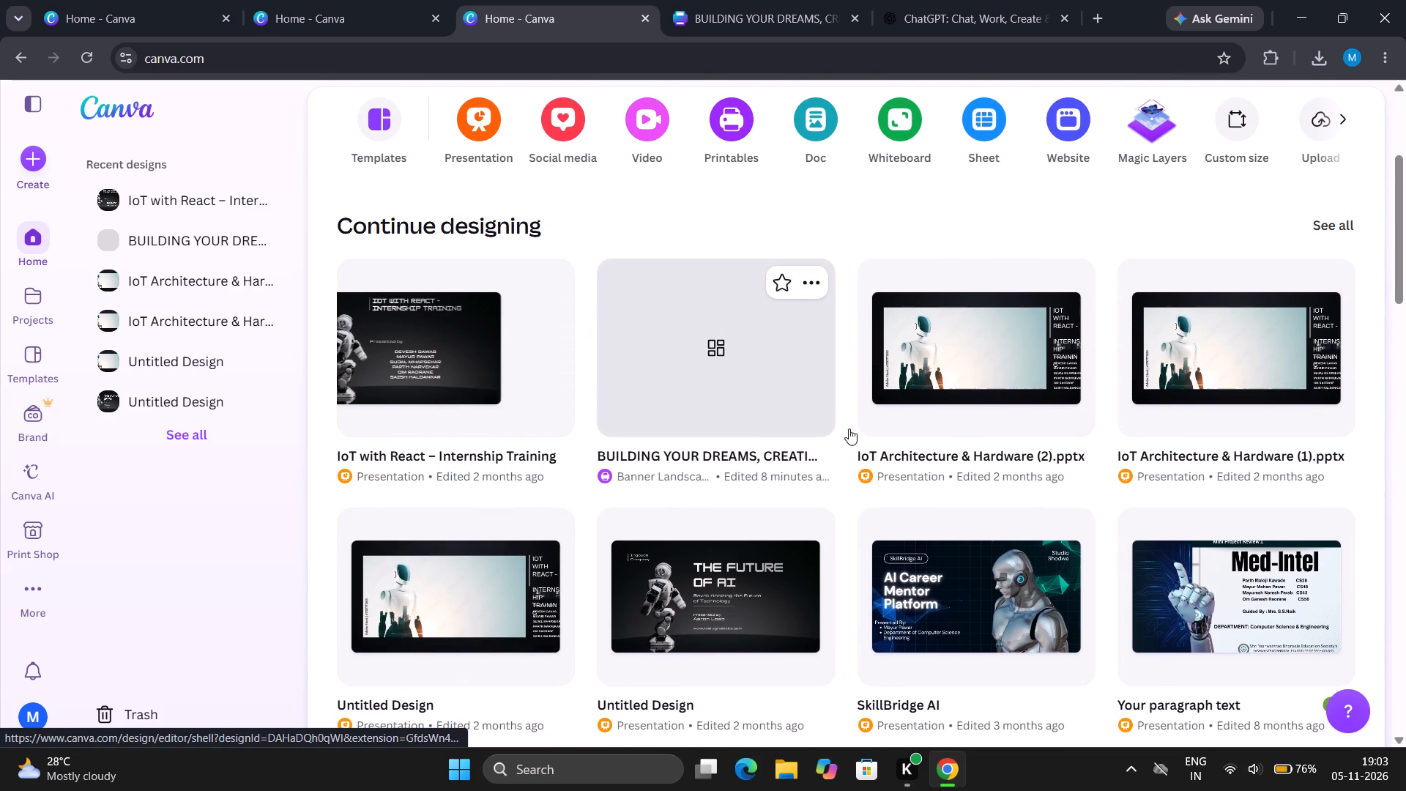
pyautogui.scroll(-2, 1098, 558)
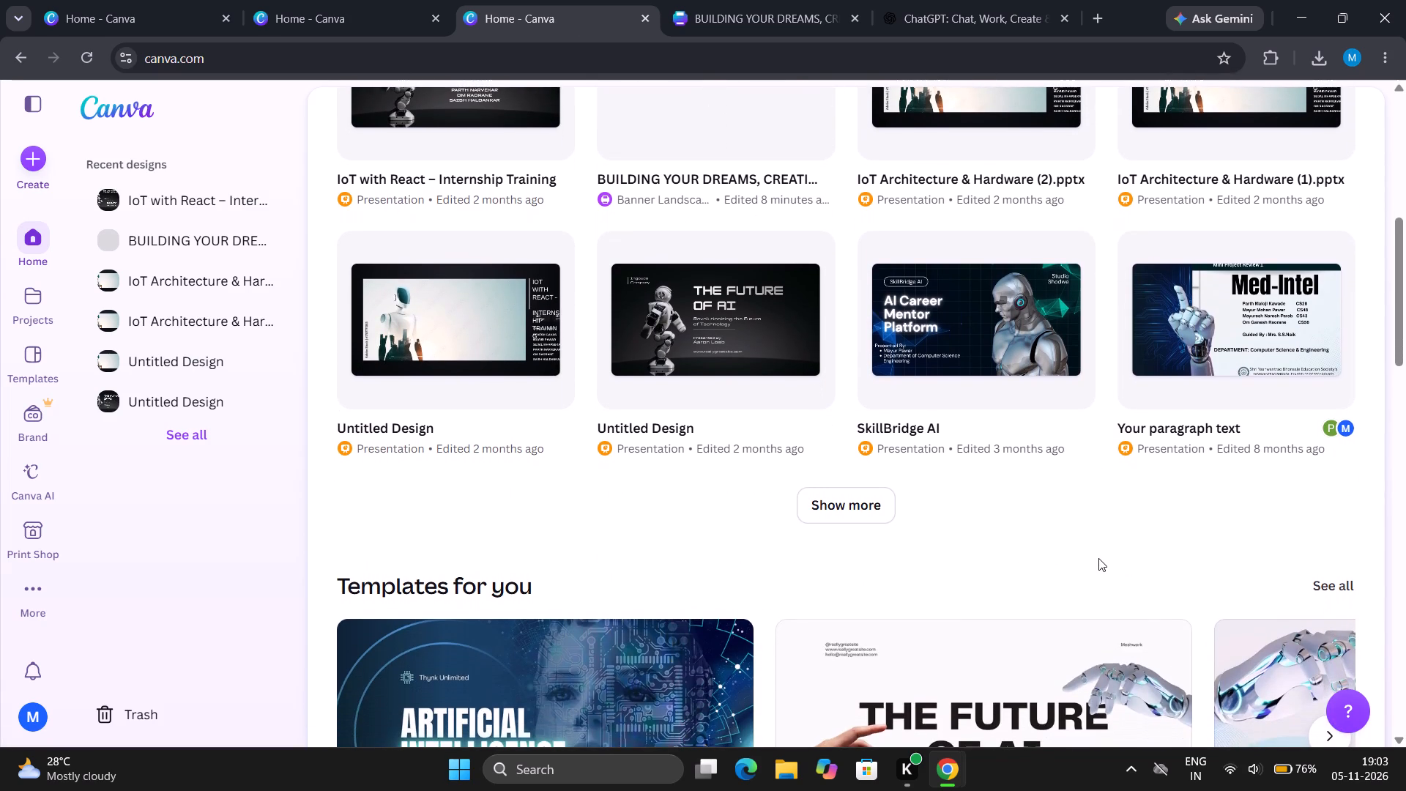
pyautogui.click(862, 516)
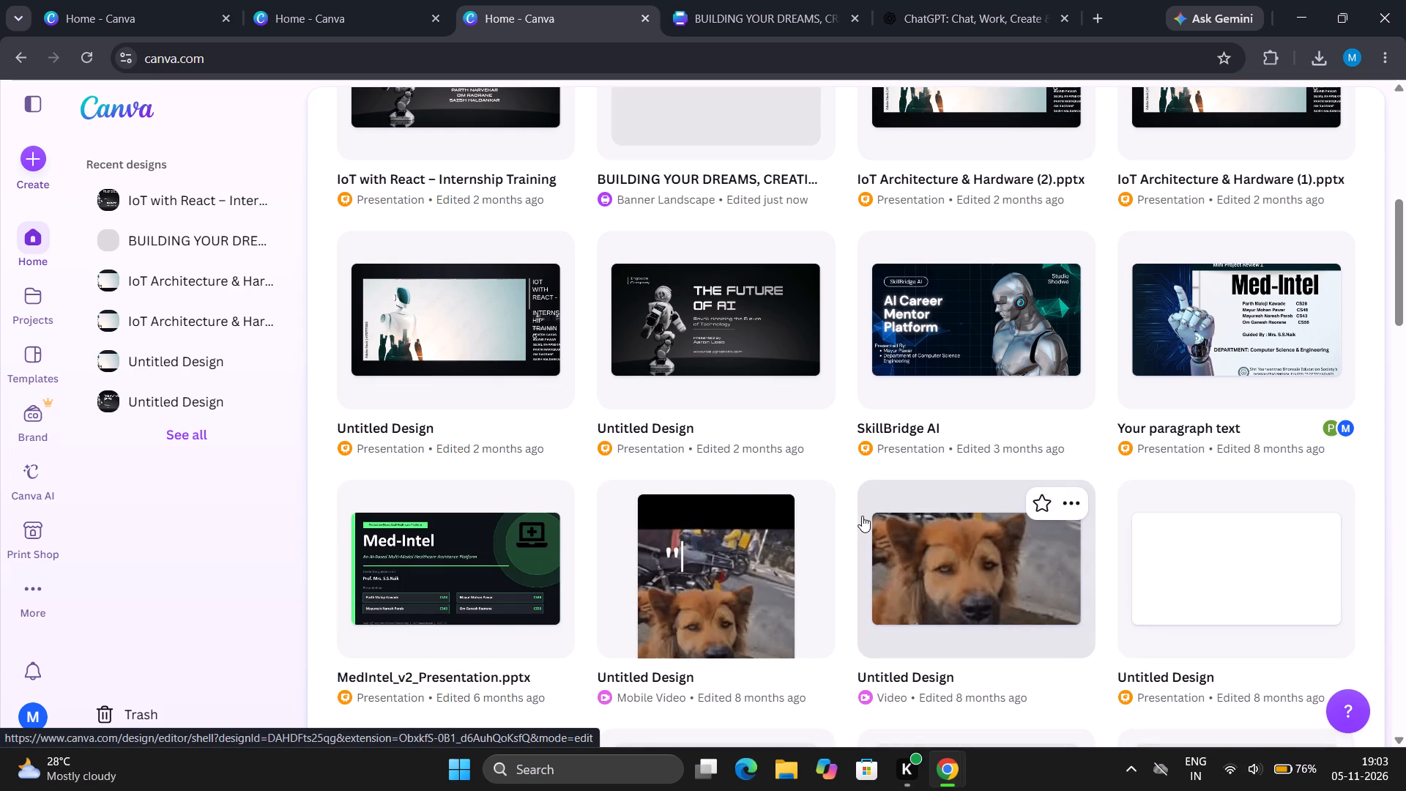
pyautogui.scroll(-1, 862, 516)
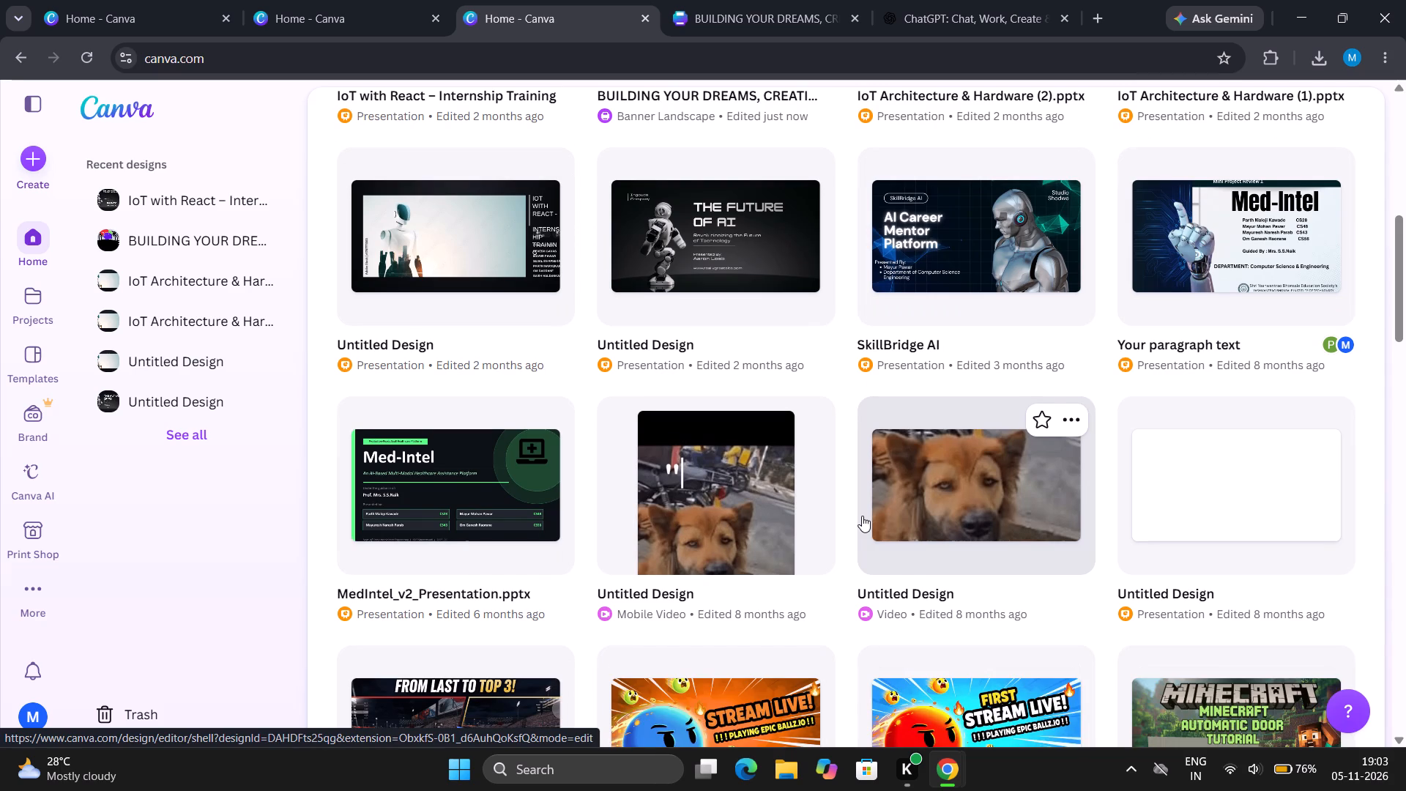
pyautogui.scroll(2, 862, 516)
pyautogui.scroll(-1, 851, 432)
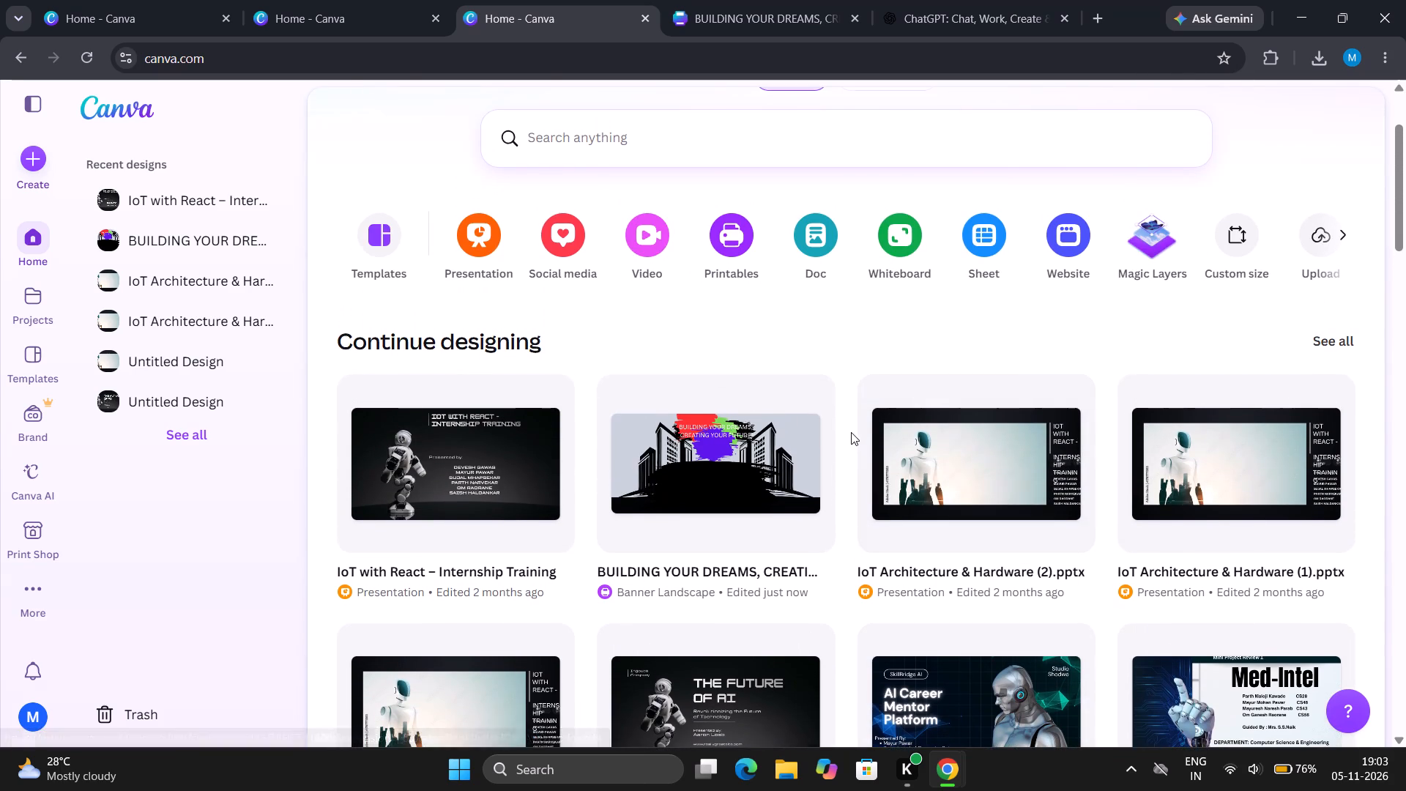
pyautogui.scroll(-1, 851, 432)
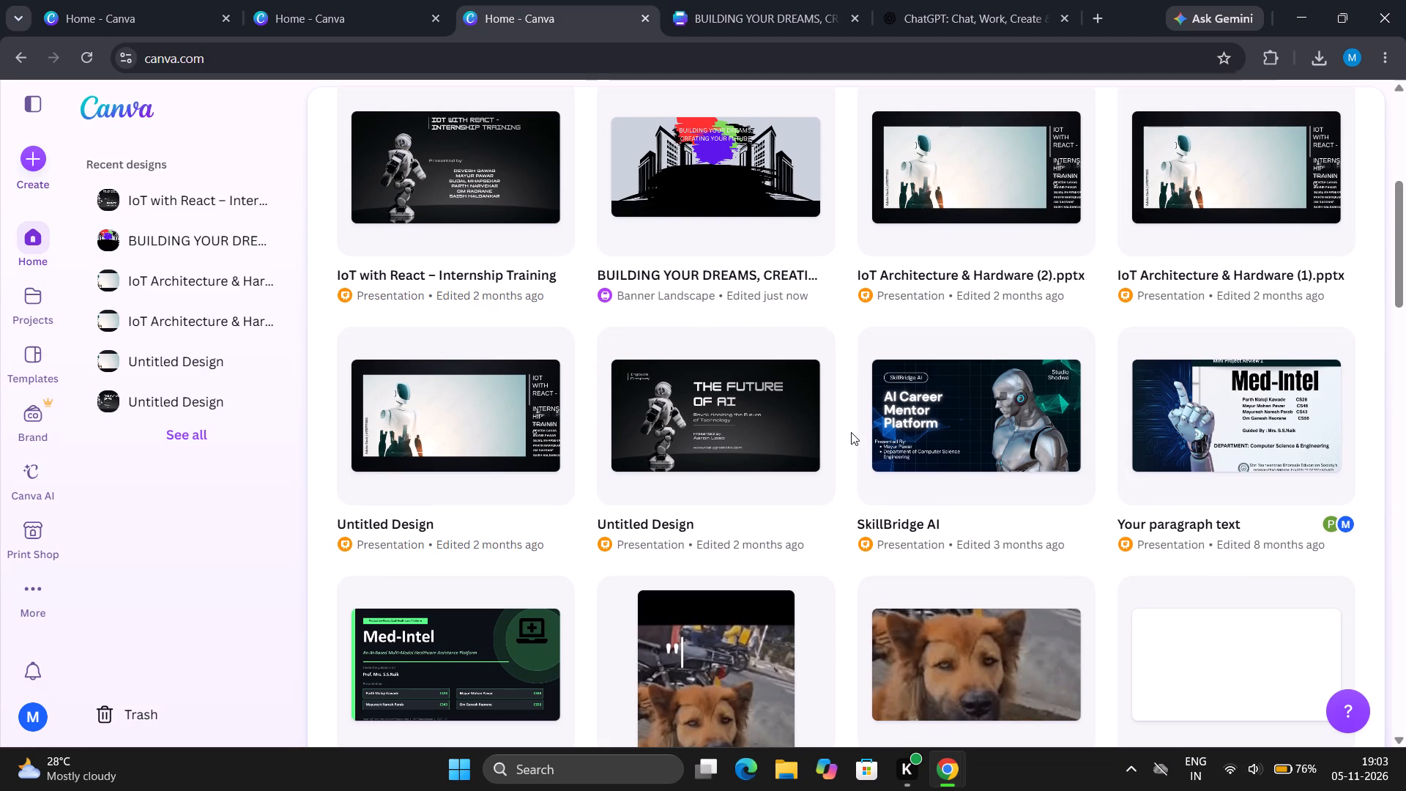
pyautogui.scroll(-3, 851, 432)
pyautogui.scroll(1, 851, 432)
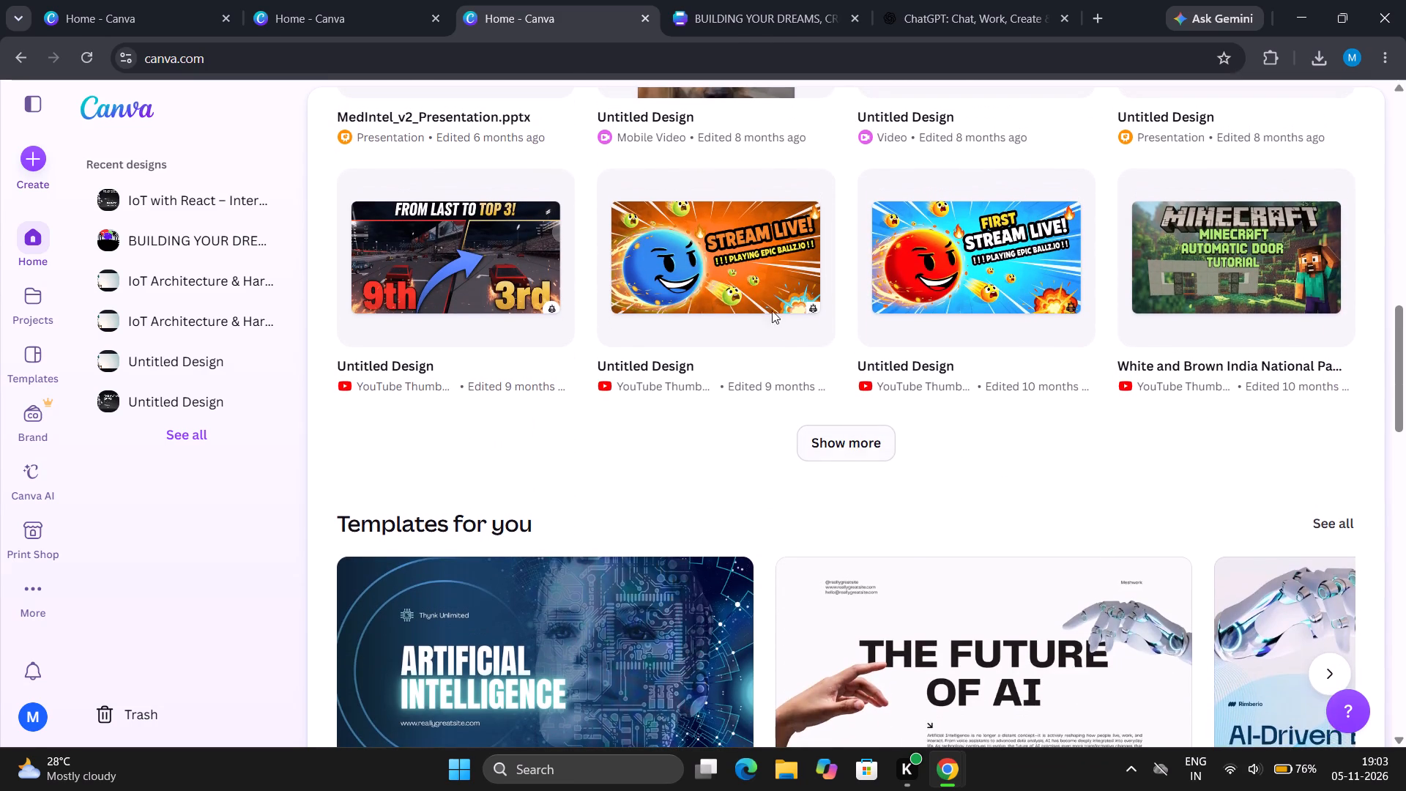
pyautogui.scroll(4, 767, 299)
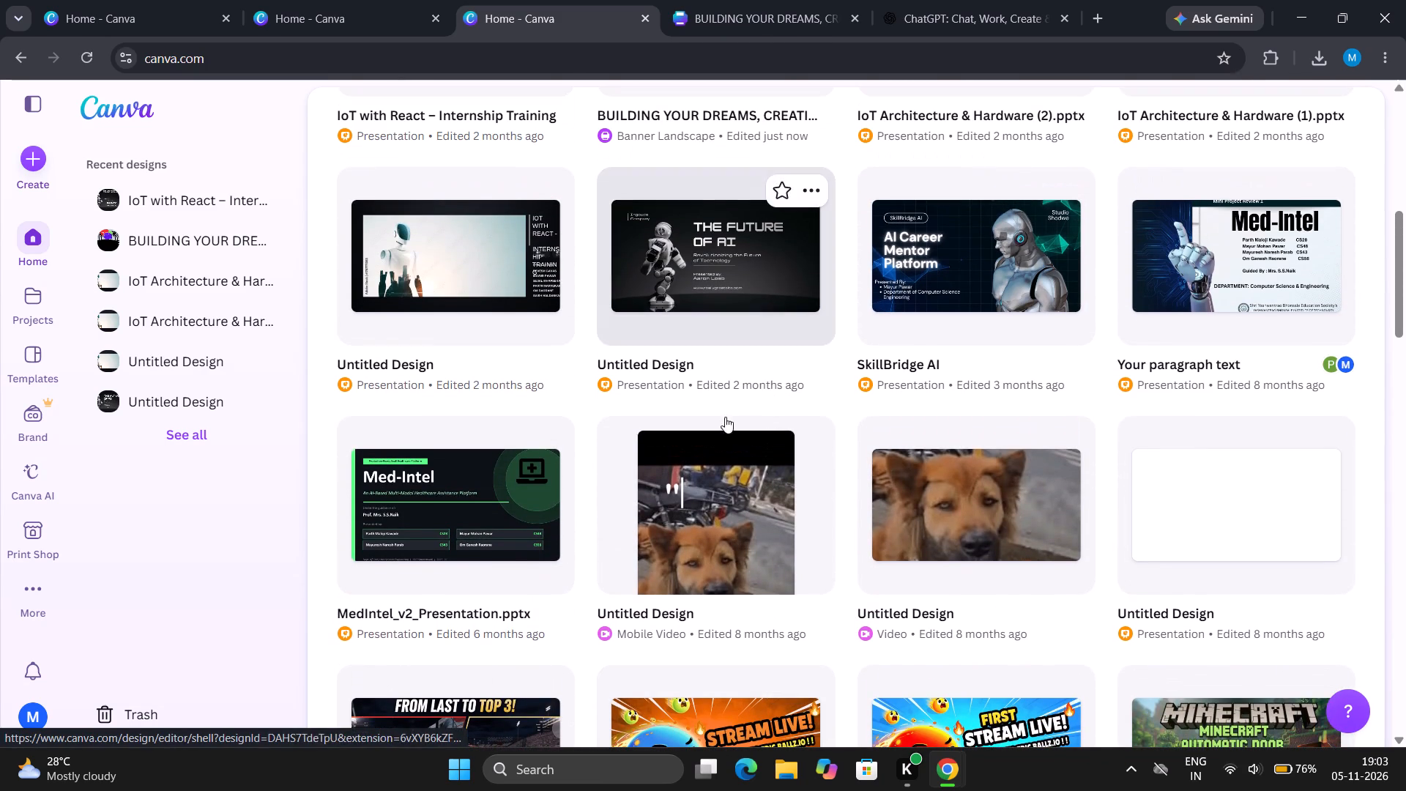
pyautogui.scroll(1, 714, 407)
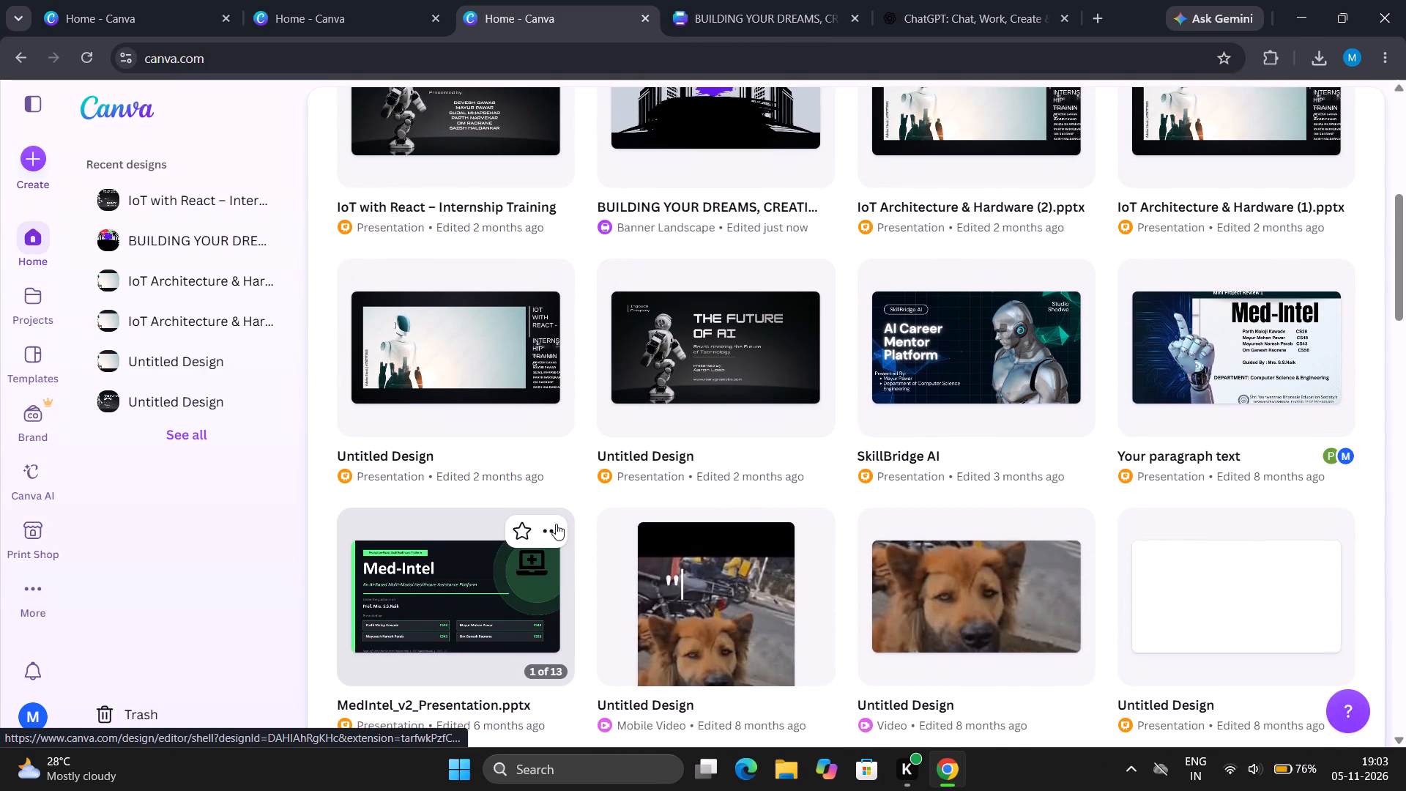
pyautogui.scroll(2, 733, 364)
pyautogui.scroll(1, 614, 320)
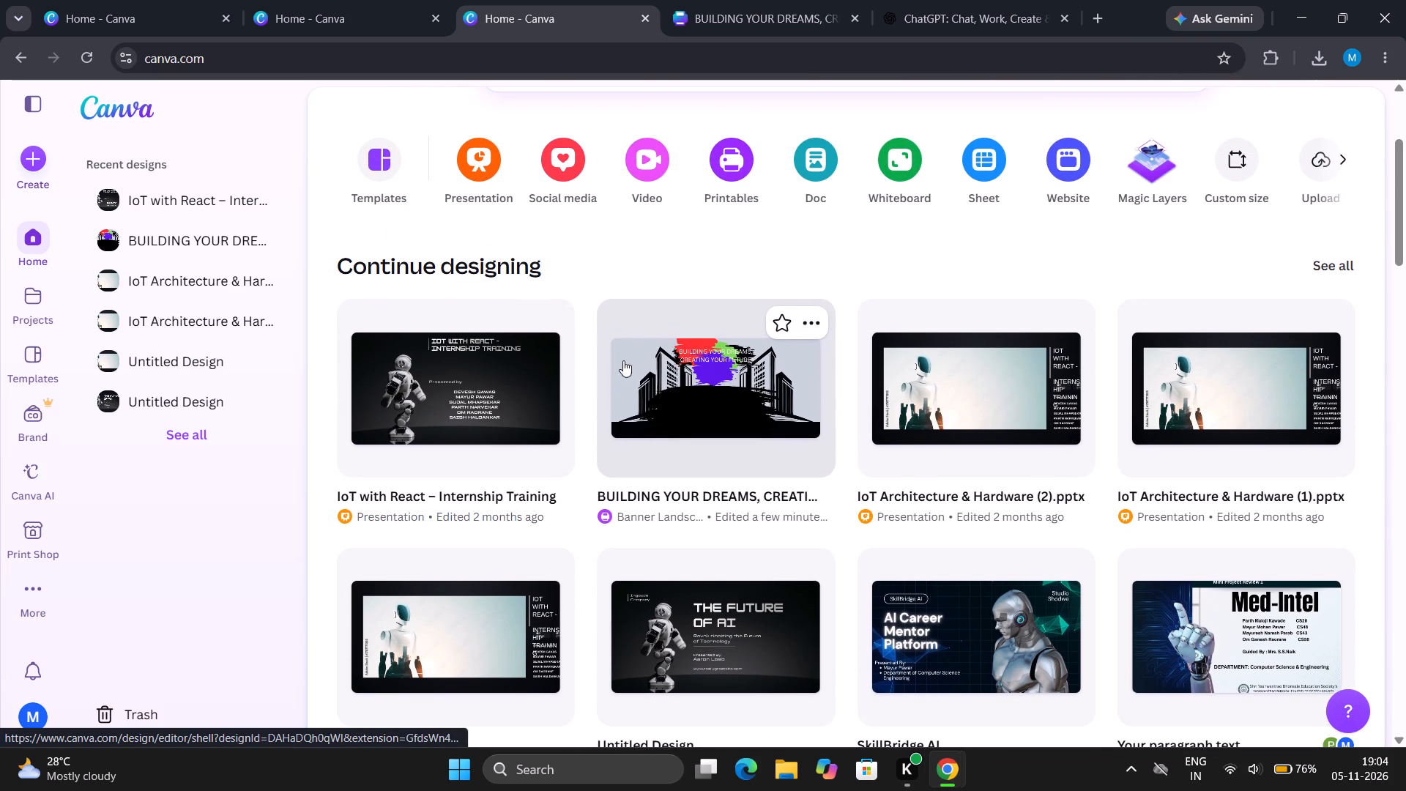
pyautogui.scroll(4, 527, 377)
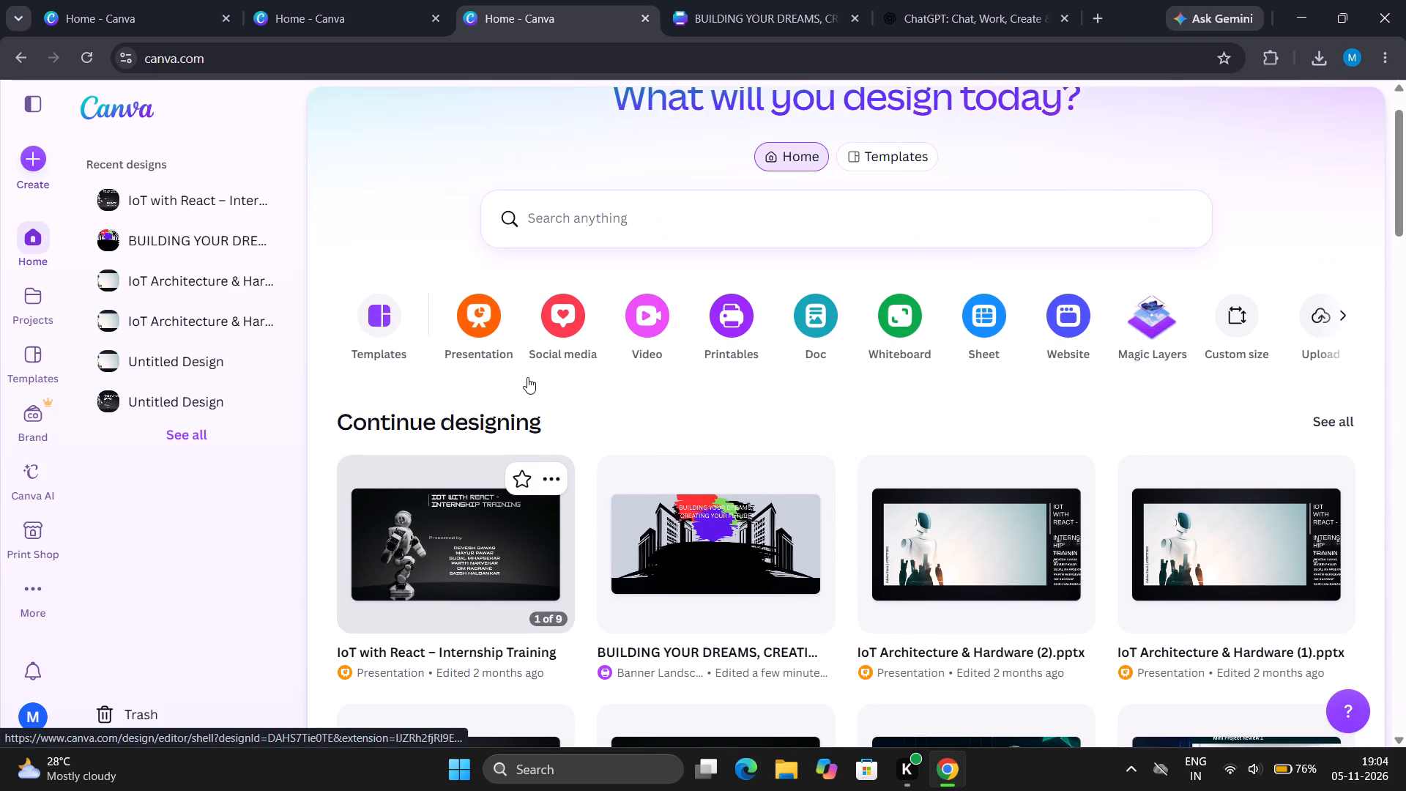
pyautogui.scroll(-2, 527, 377)
# Open the "IoT with React – Internship Training" presentation and look through its slides, going back to the IoT Architecture & Hardware slide.
pyautogui.click(447, 287)
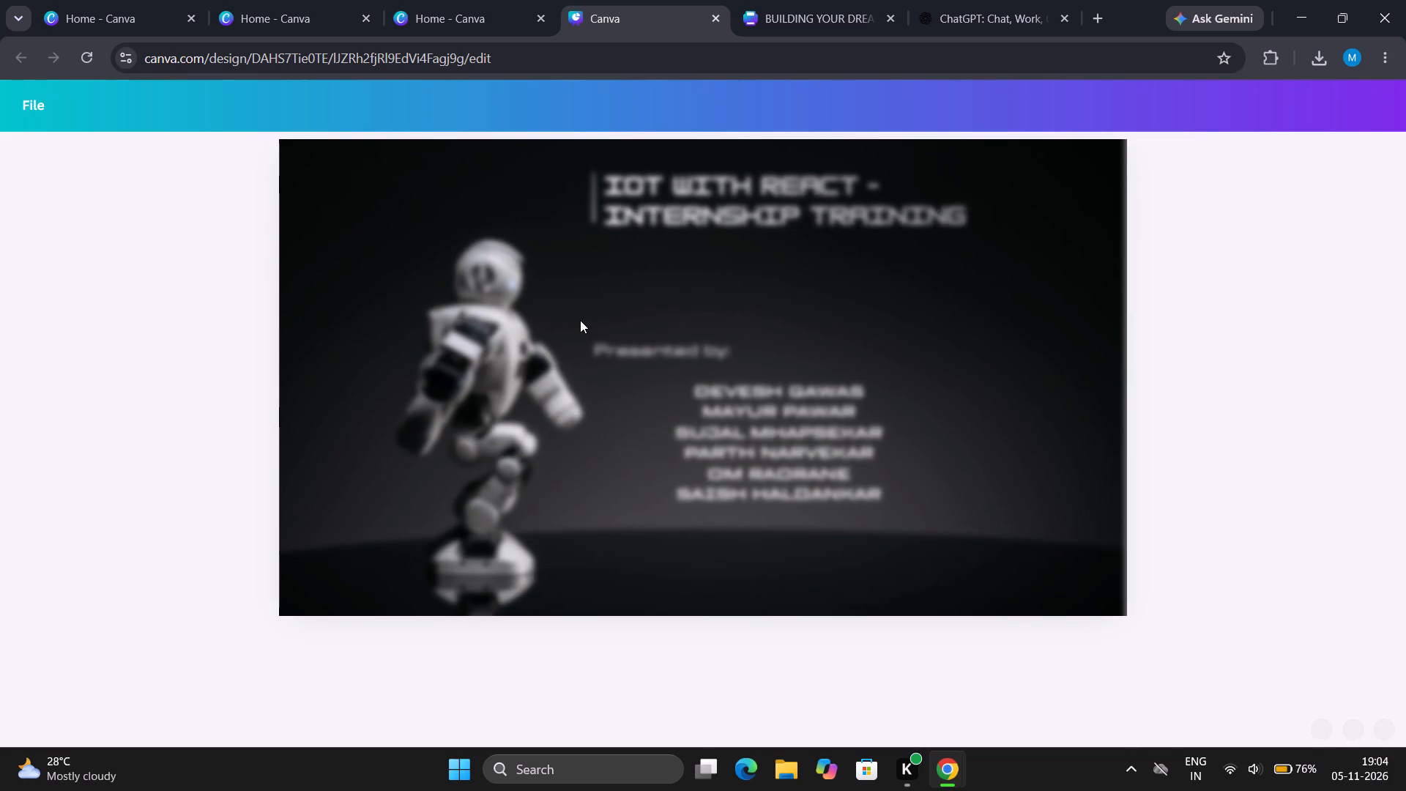
pyautogui.press('Right')
pyautogui.press('Right')
pyautogui.click(181, 297)
pyautogui.click(172, 217)
pyautogui.press('Right')
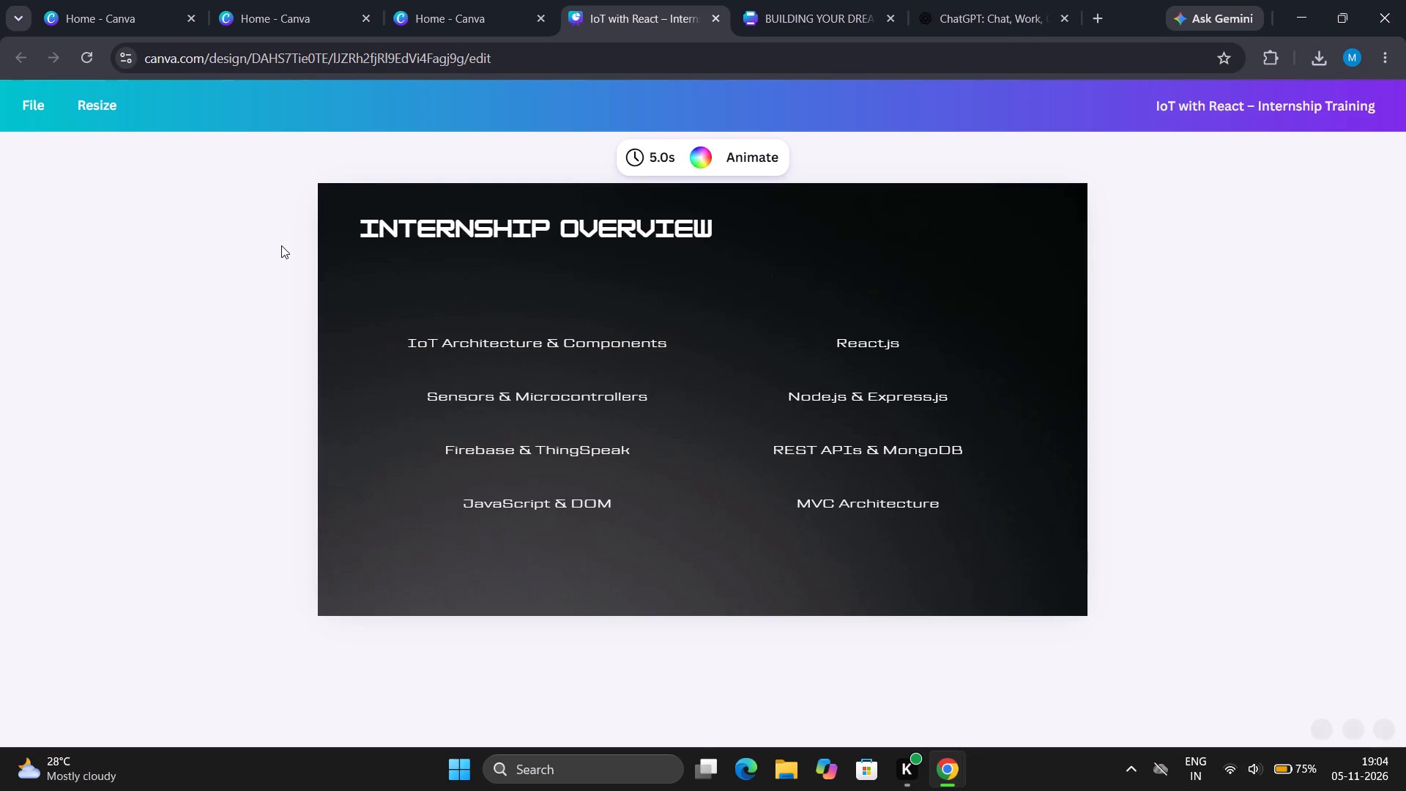
pyautogui.press('Right')
pyautogui.press('Right')
pyautogui.press('Right')
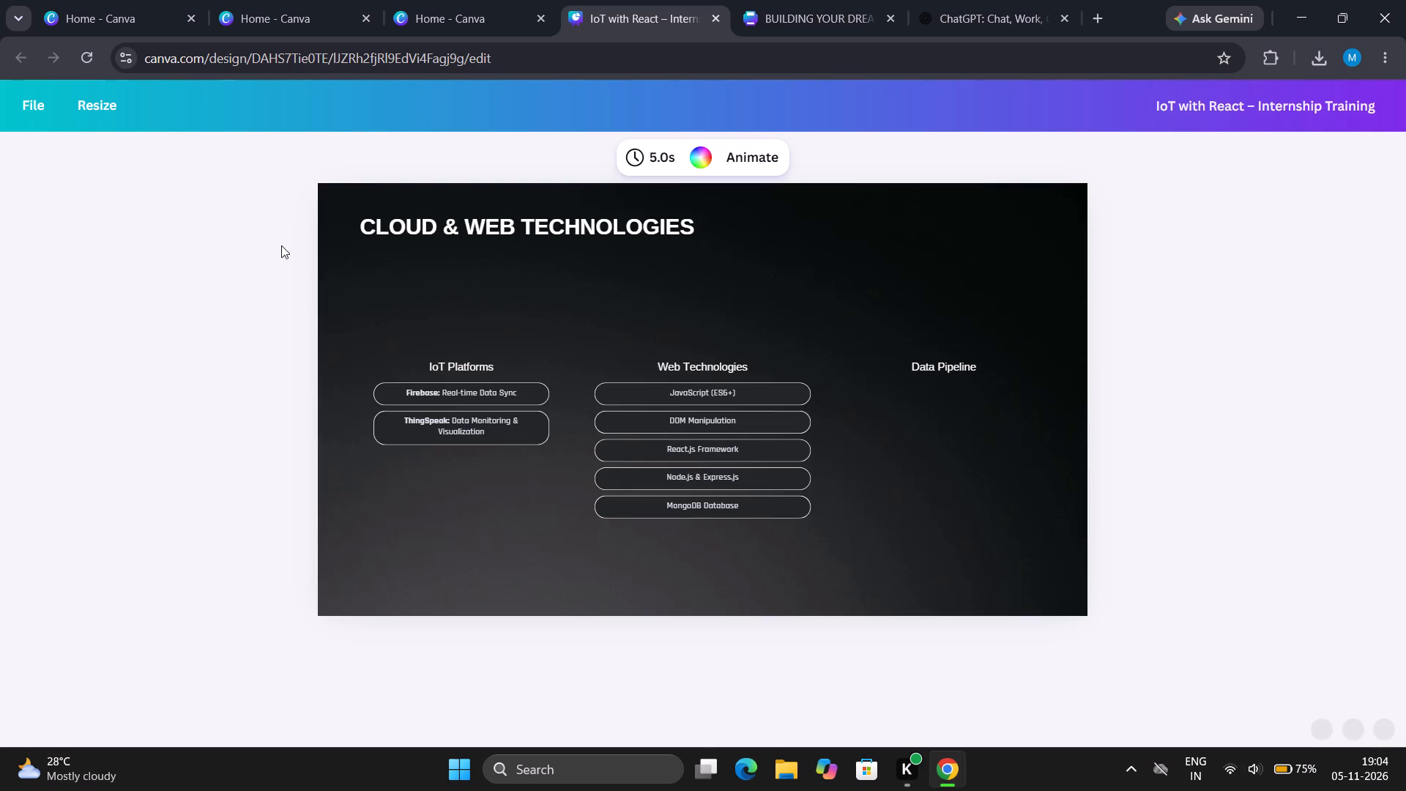
pyautogui.press('Left')
pyautogui.press('Right')
pyautogui.press('Right')
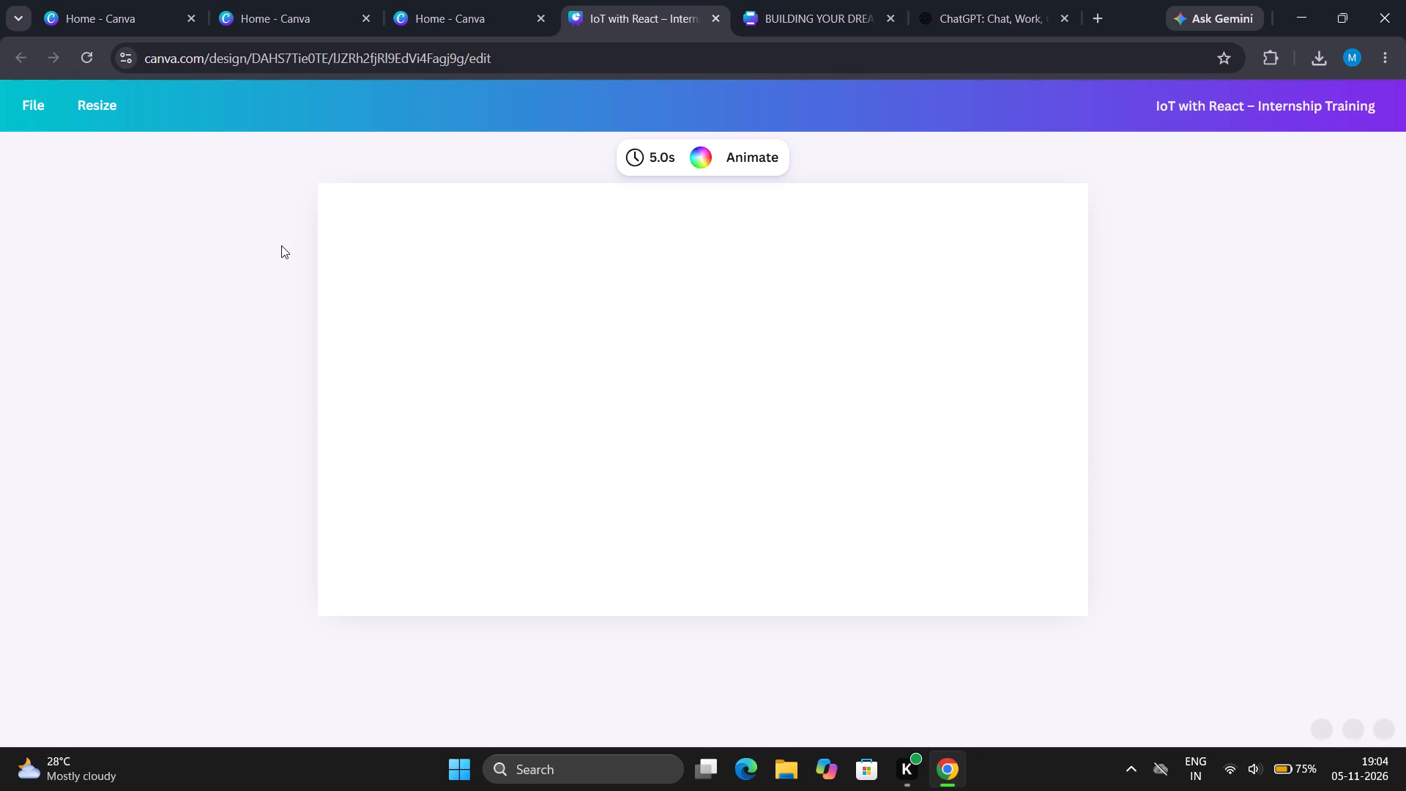
pyautogui.press('Right')
pyautogui.press('Left')
pyautogui.press('Left')
pyautogui.press('Left')
pyautogui.press('Left')
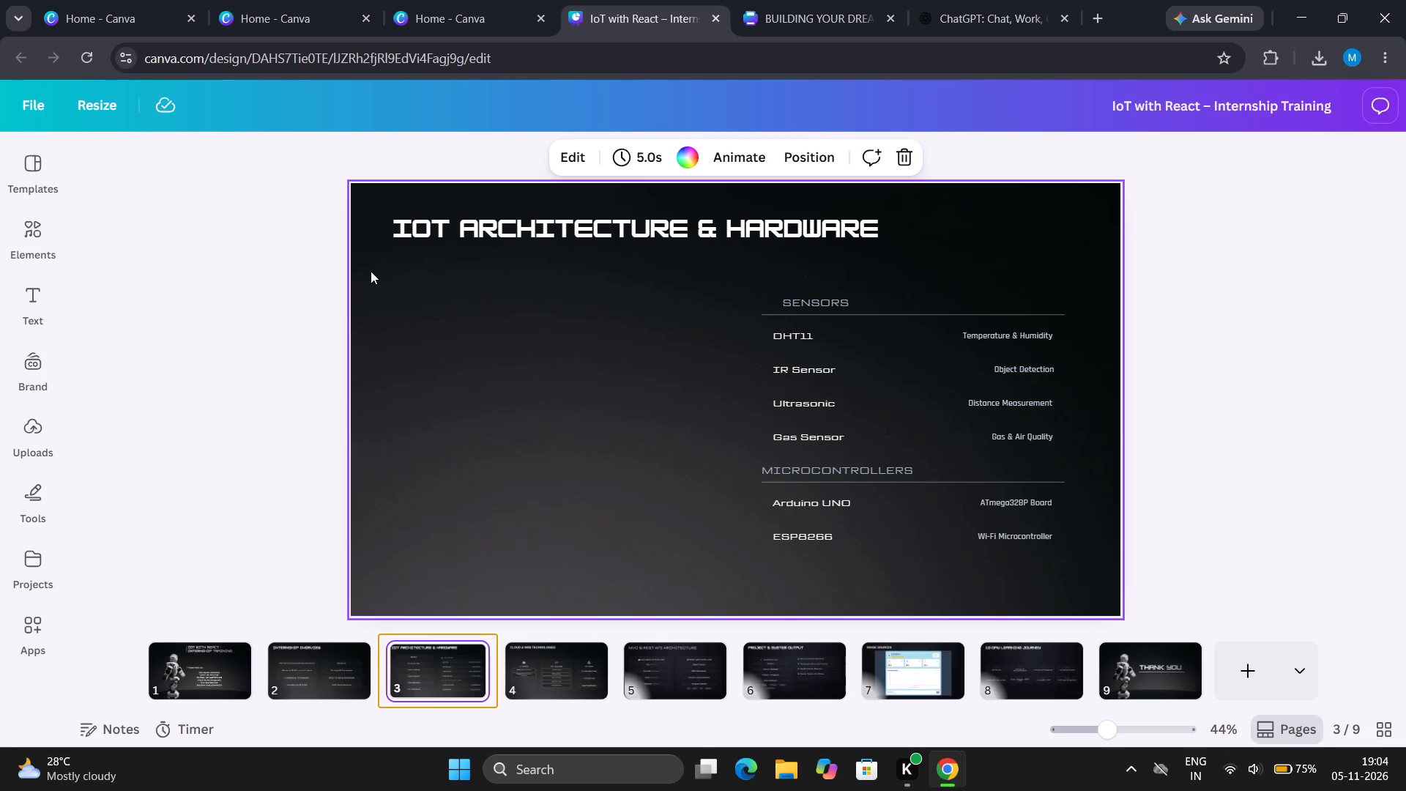
pyautogui.click(293, 295)
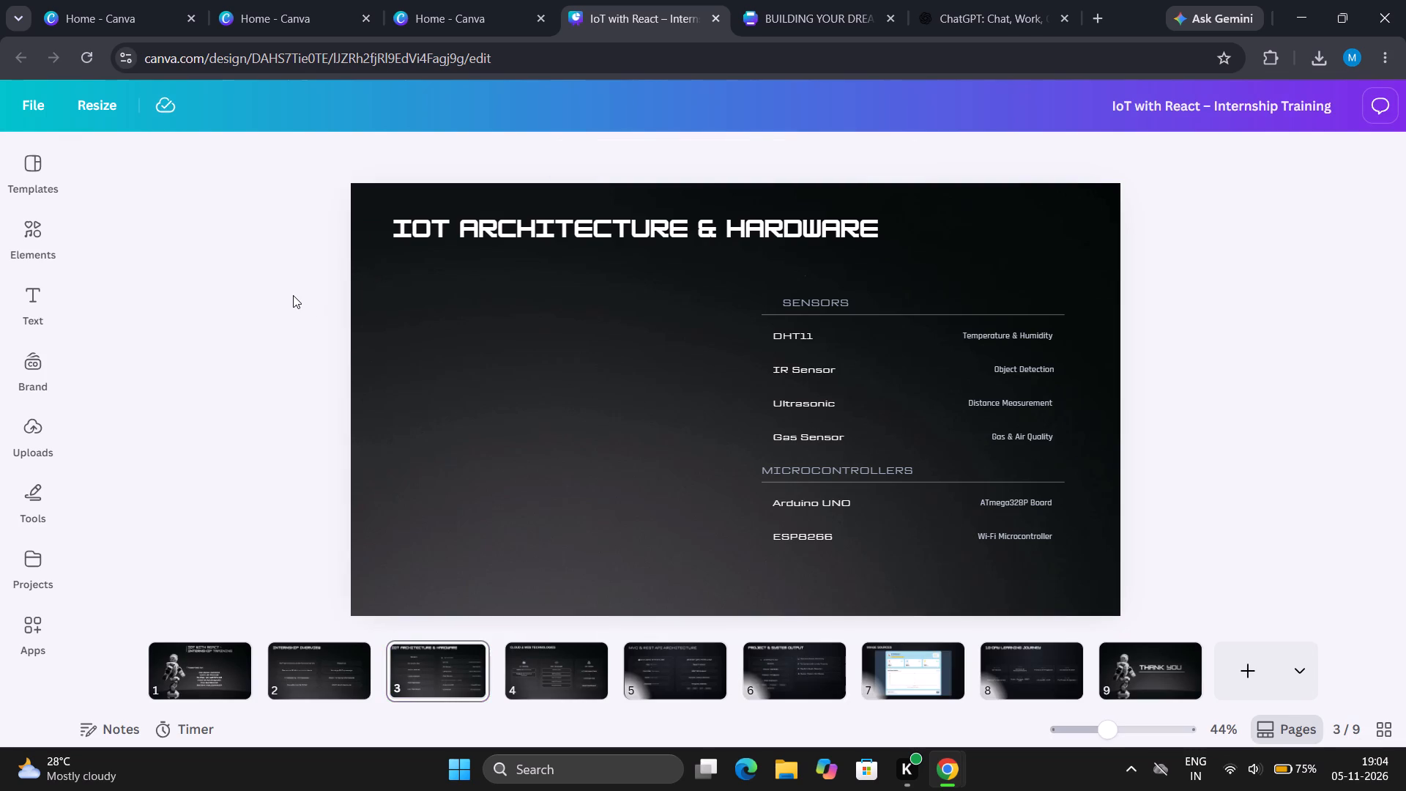